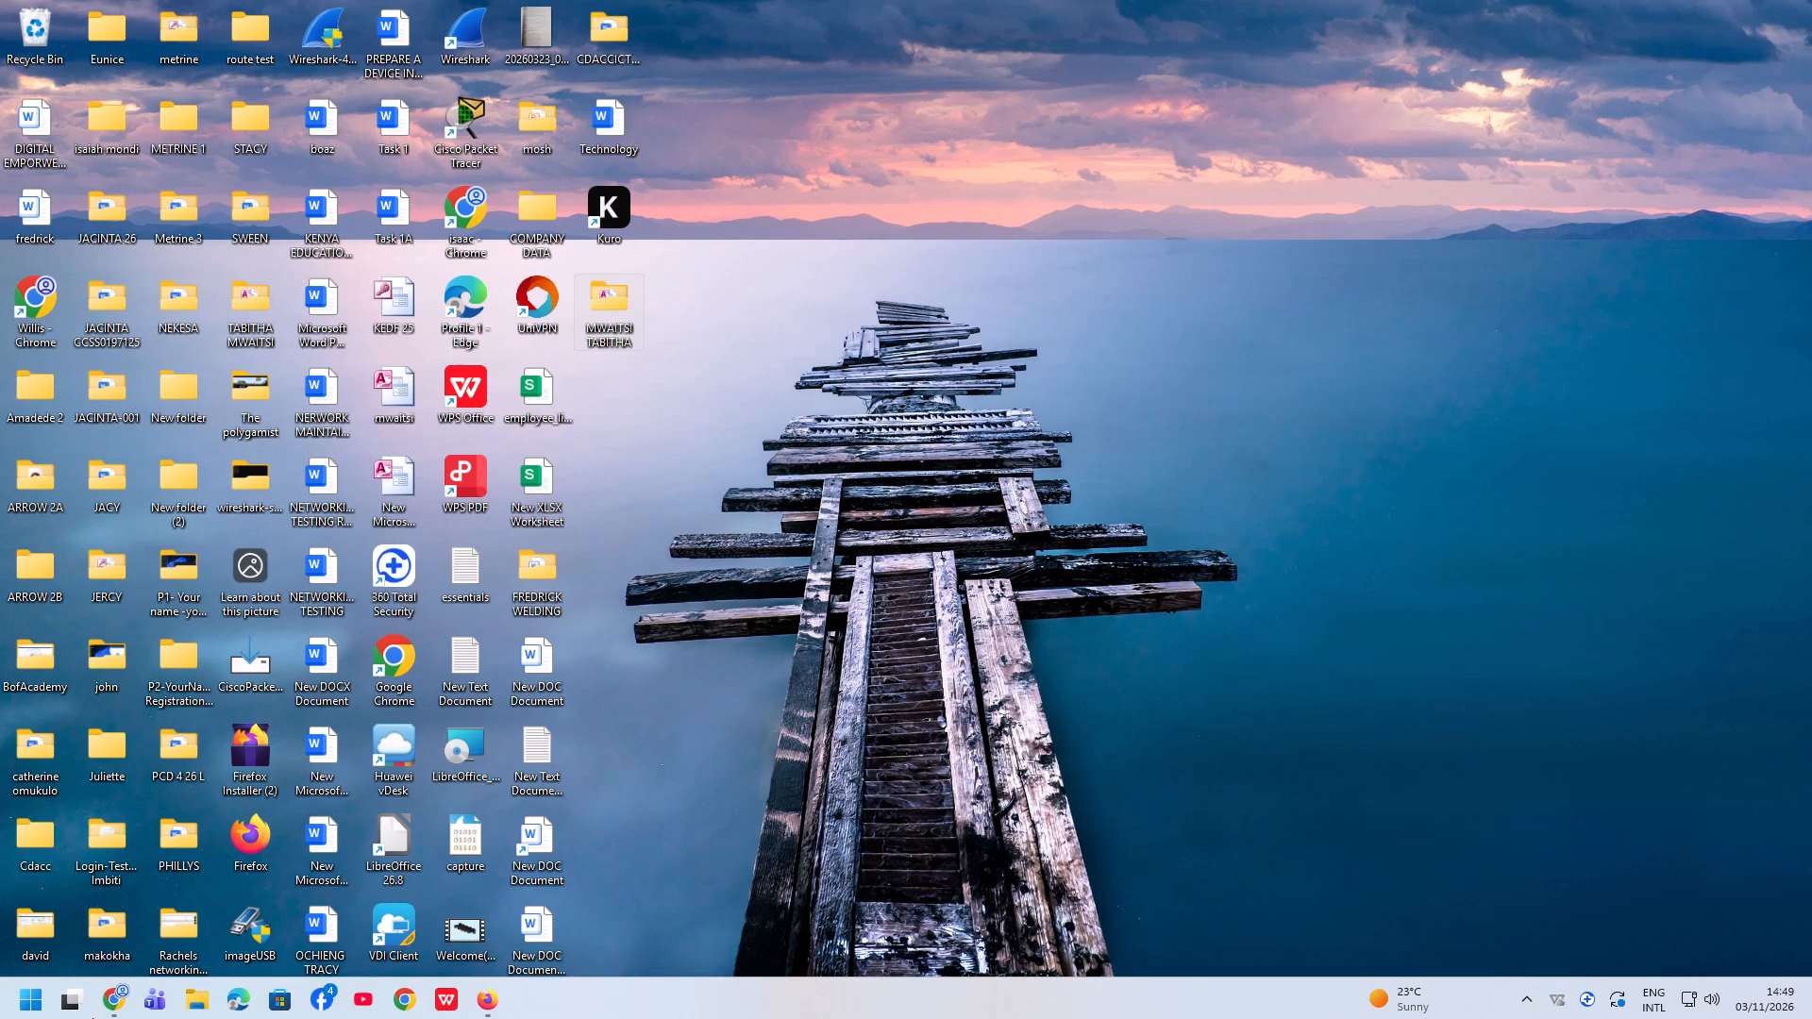
Open Microsoft Word 2010 with a blank document and dismiss the Office Activation Wizard.
{"action": "left_click", "coordinate": [26, 995]}
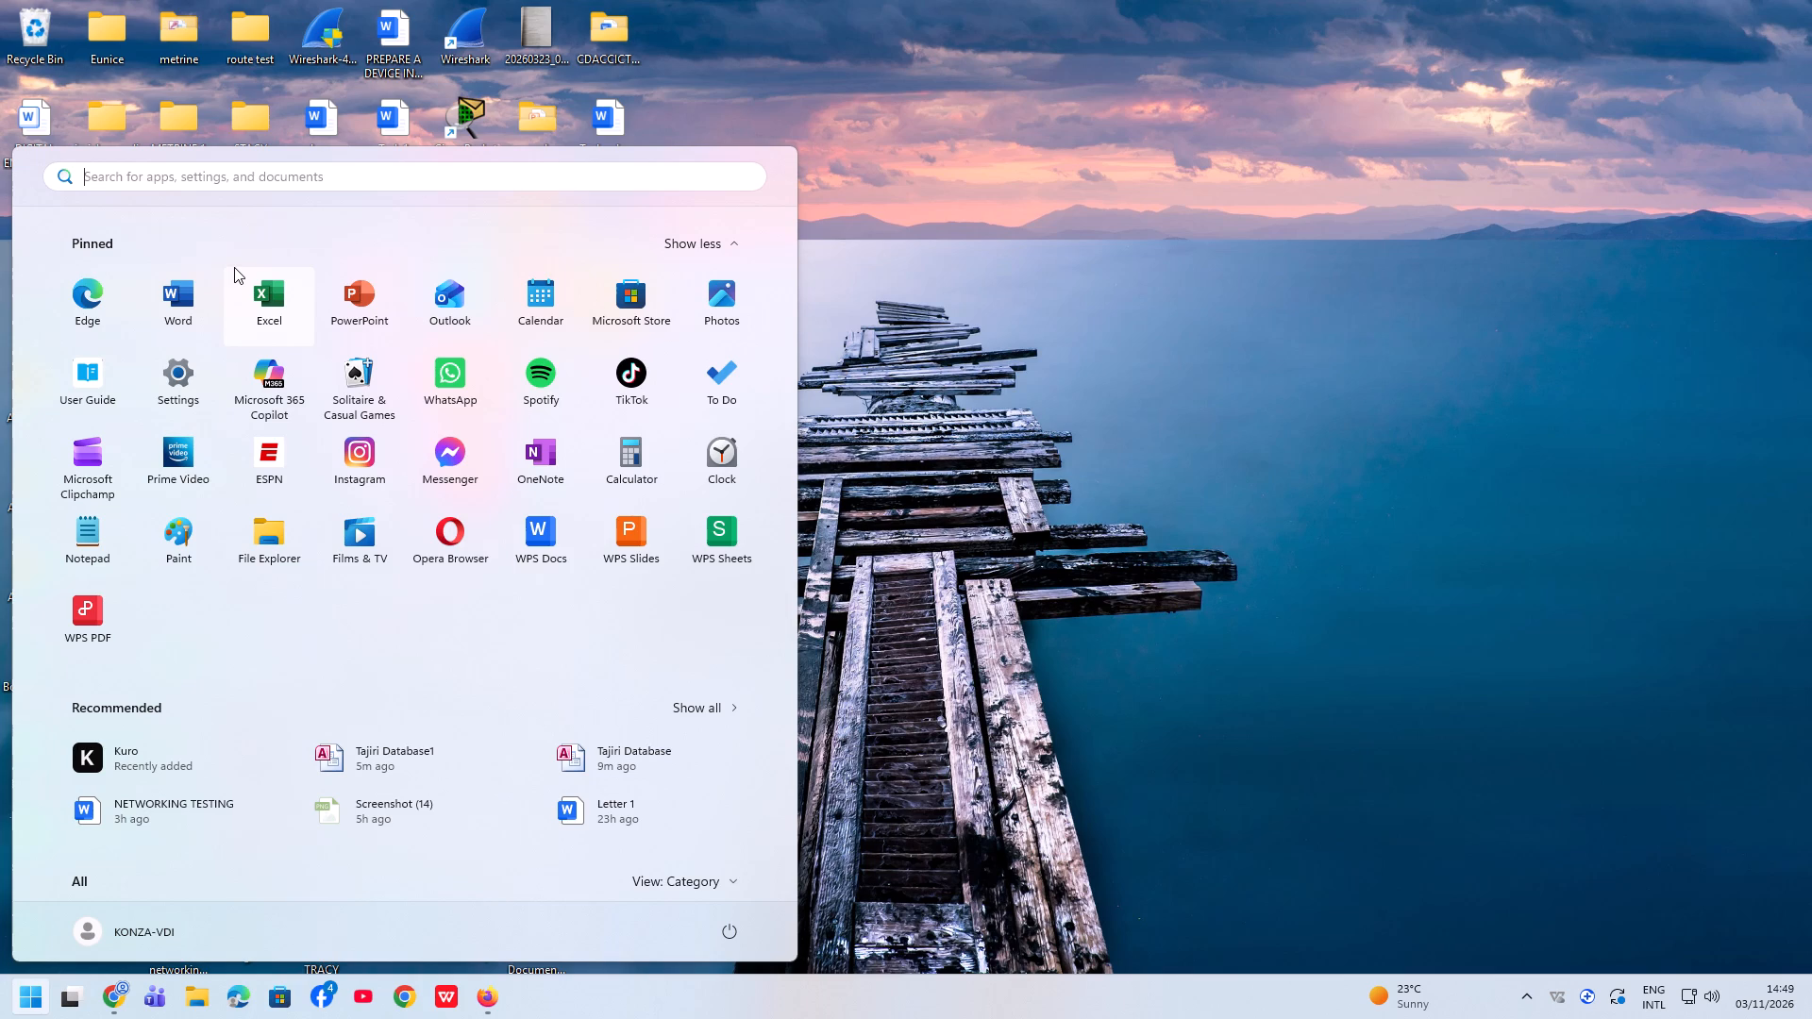
{"action": "type", "text": "micro"}
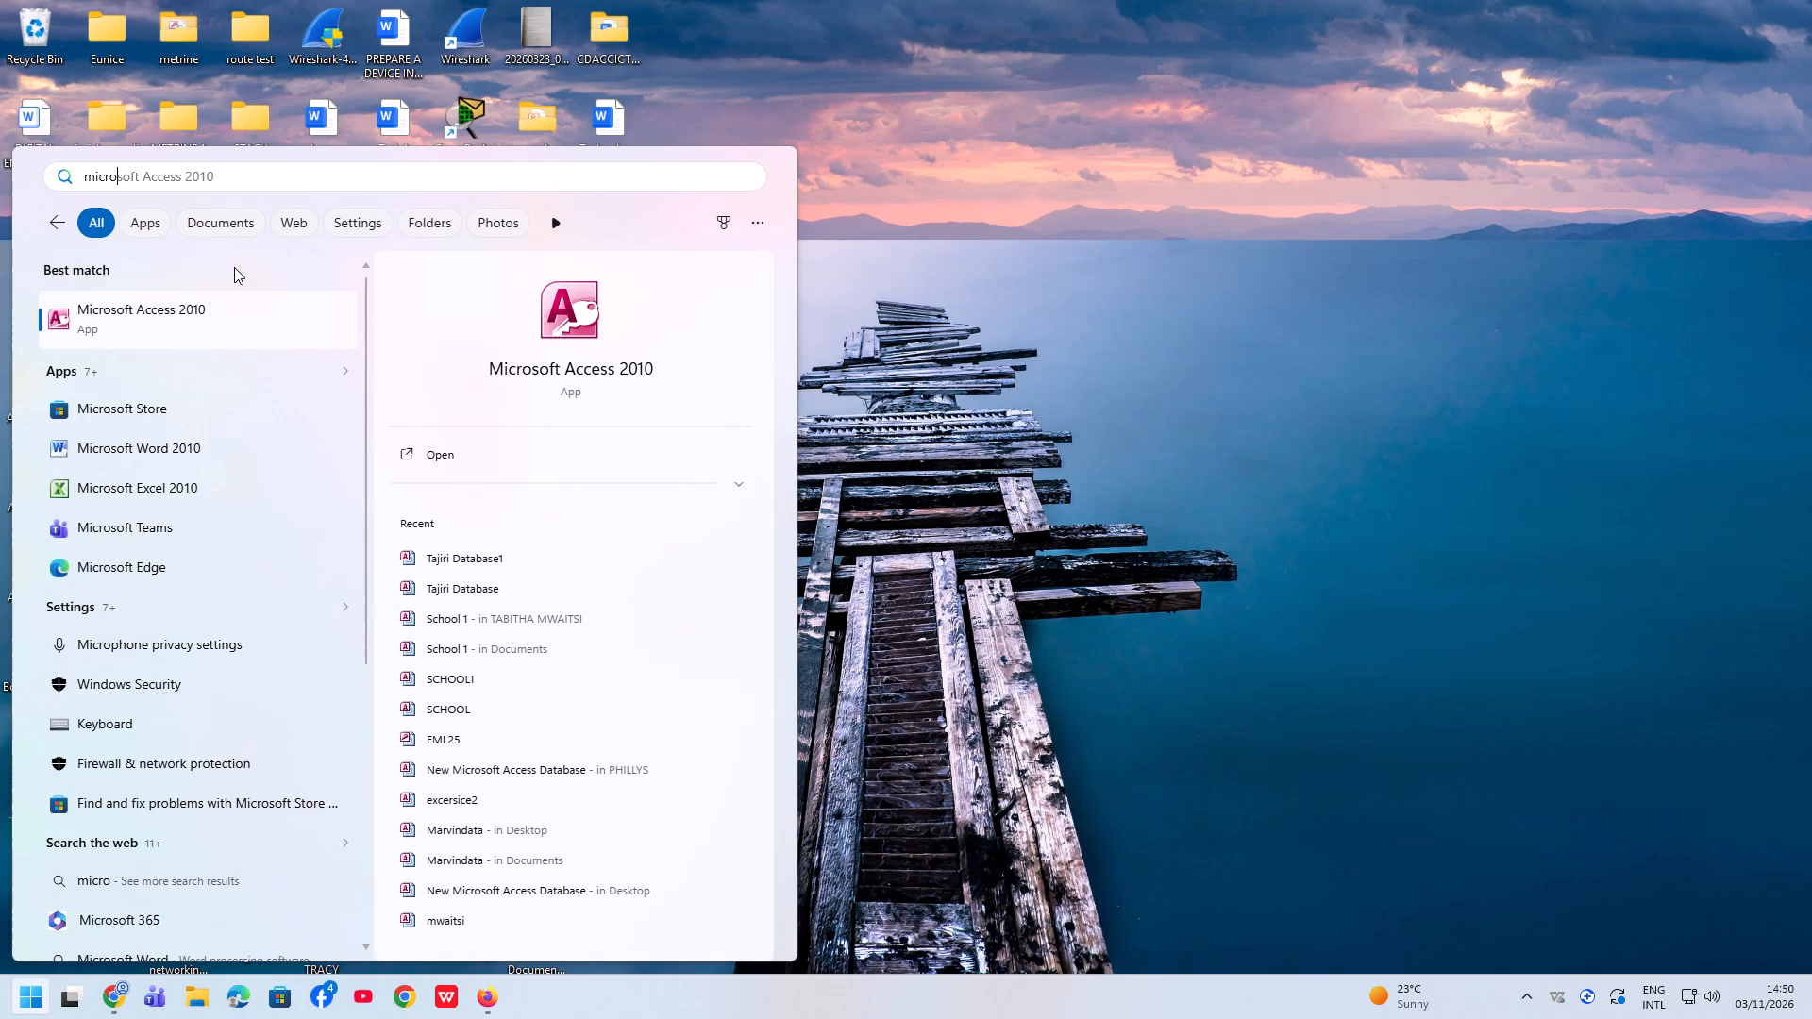
{"action": "type", "text": "soft word"}
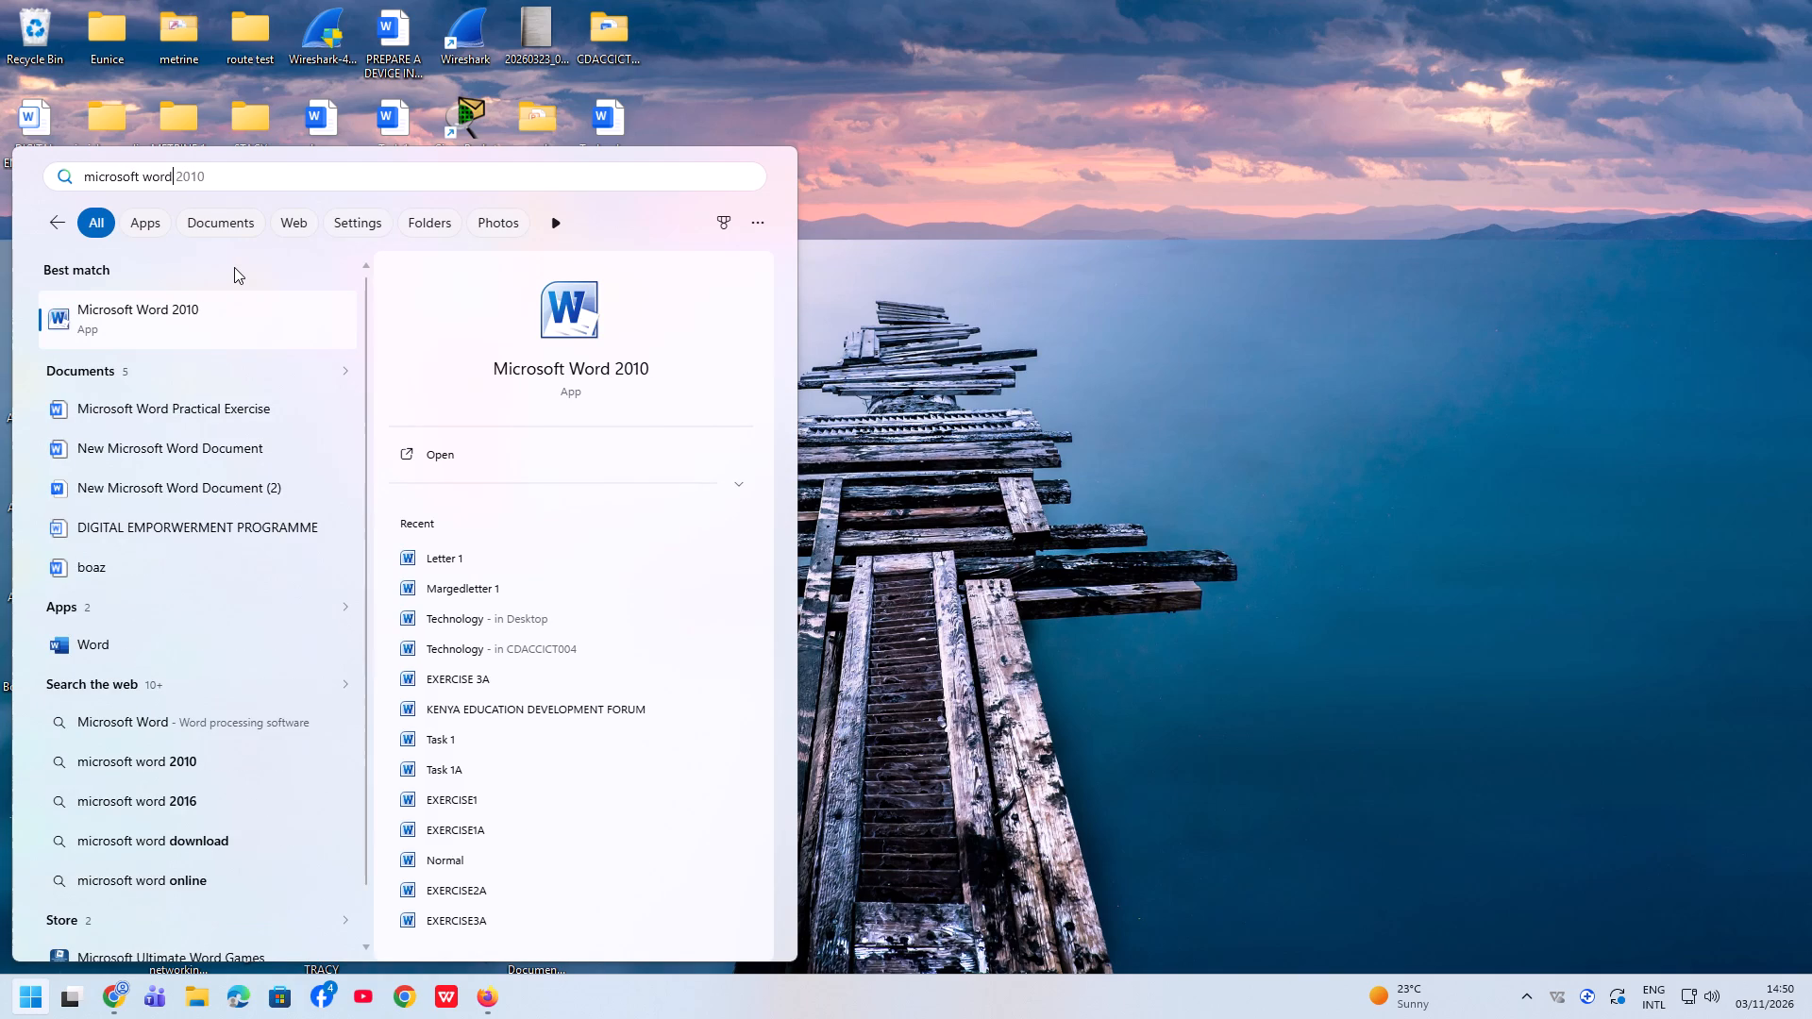
{"action": "left_click", "coordinate": [478, 450]}
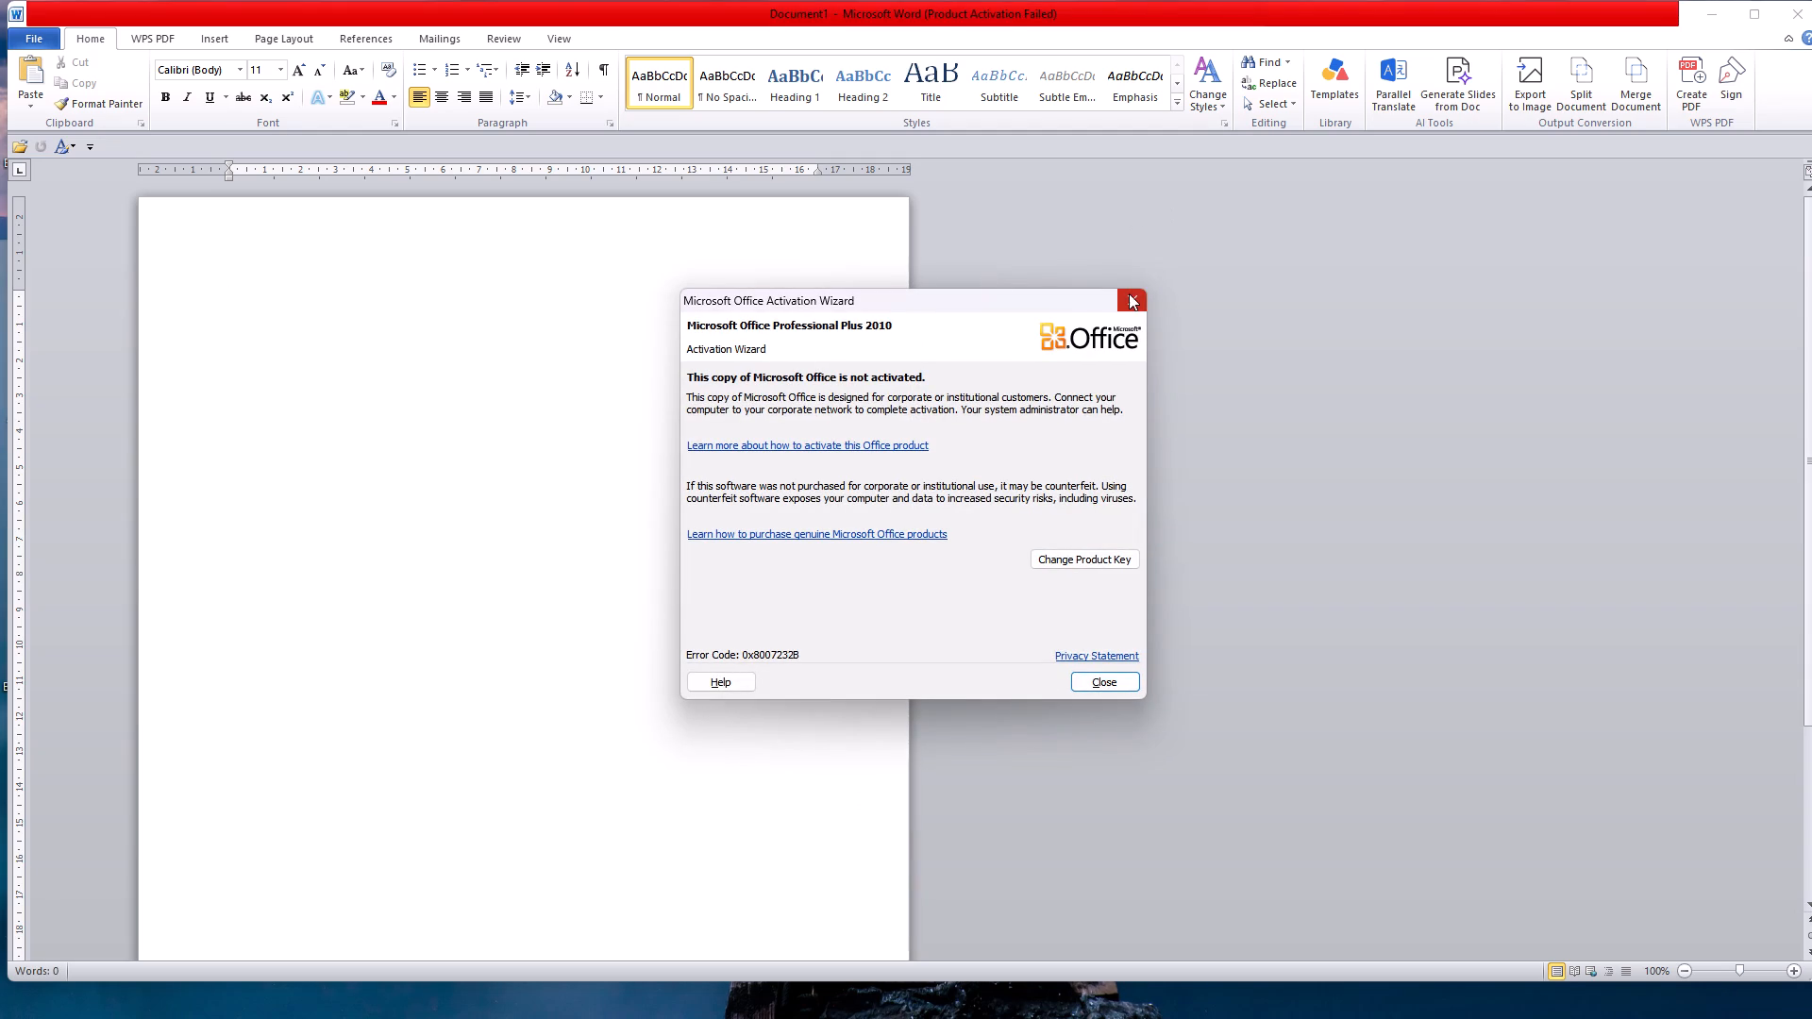
{"action": "left_click", "coordinate": [1129, 293]}
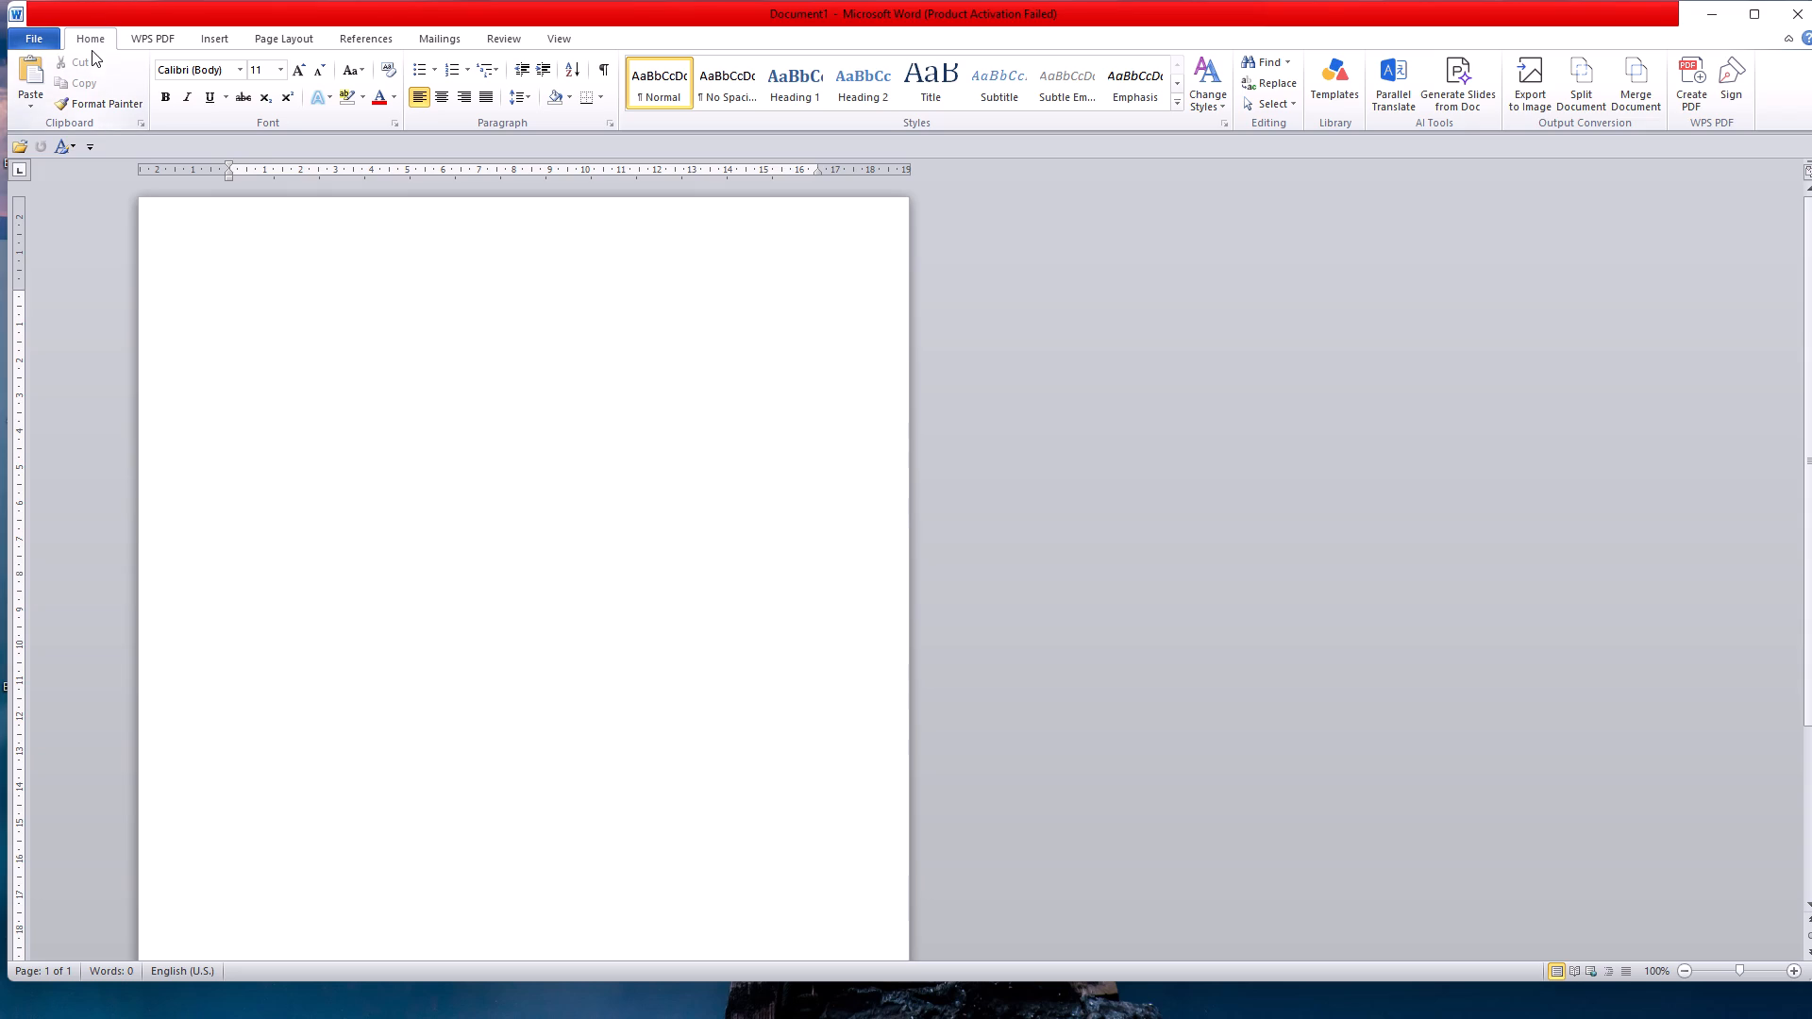
Start saving the blank document as a new file and browse to the Desktop.
{"action": "scroll", "coordinate": [413, 359], "scroll_direction": "down", "scroll_amount": 5}
{"action": "scroll", "coordinate": [423, 362], "scroll_direction": "up", "scroll_amount": 11}
{"action": "left_click", "coordinate": [46, 38]}
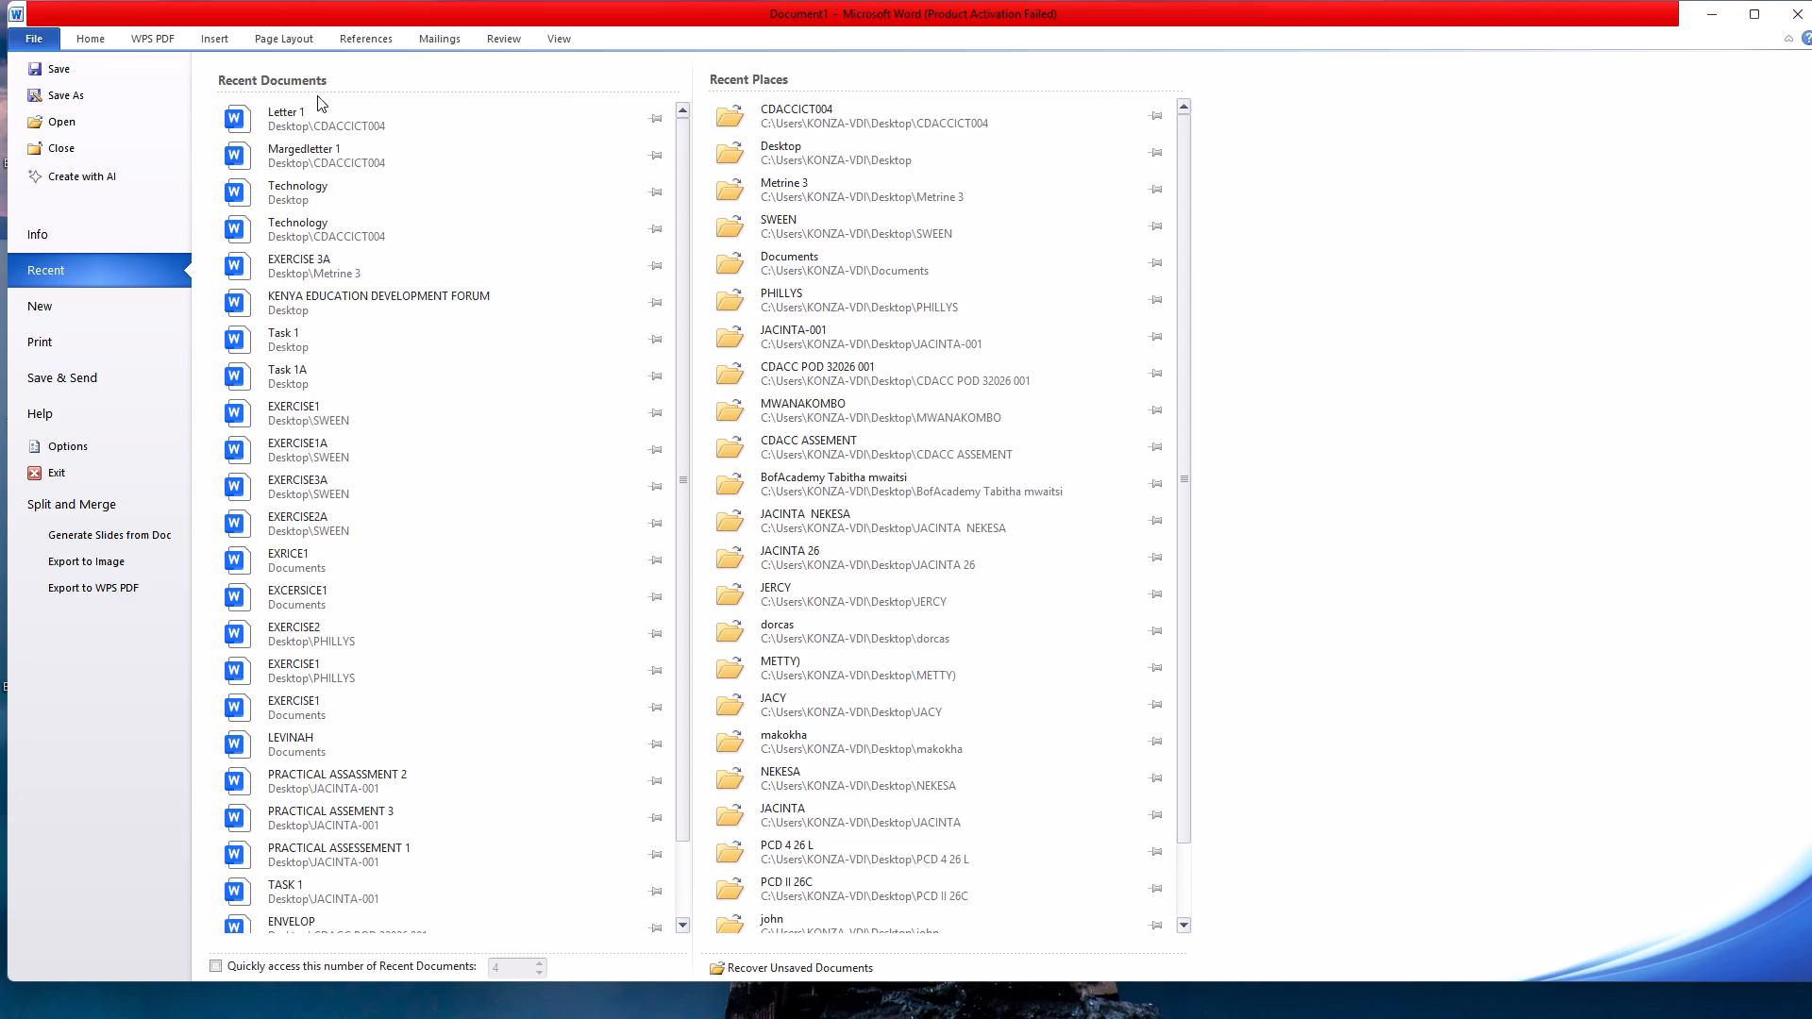
{"action": "left_click", "coordinate": [100, 90]}
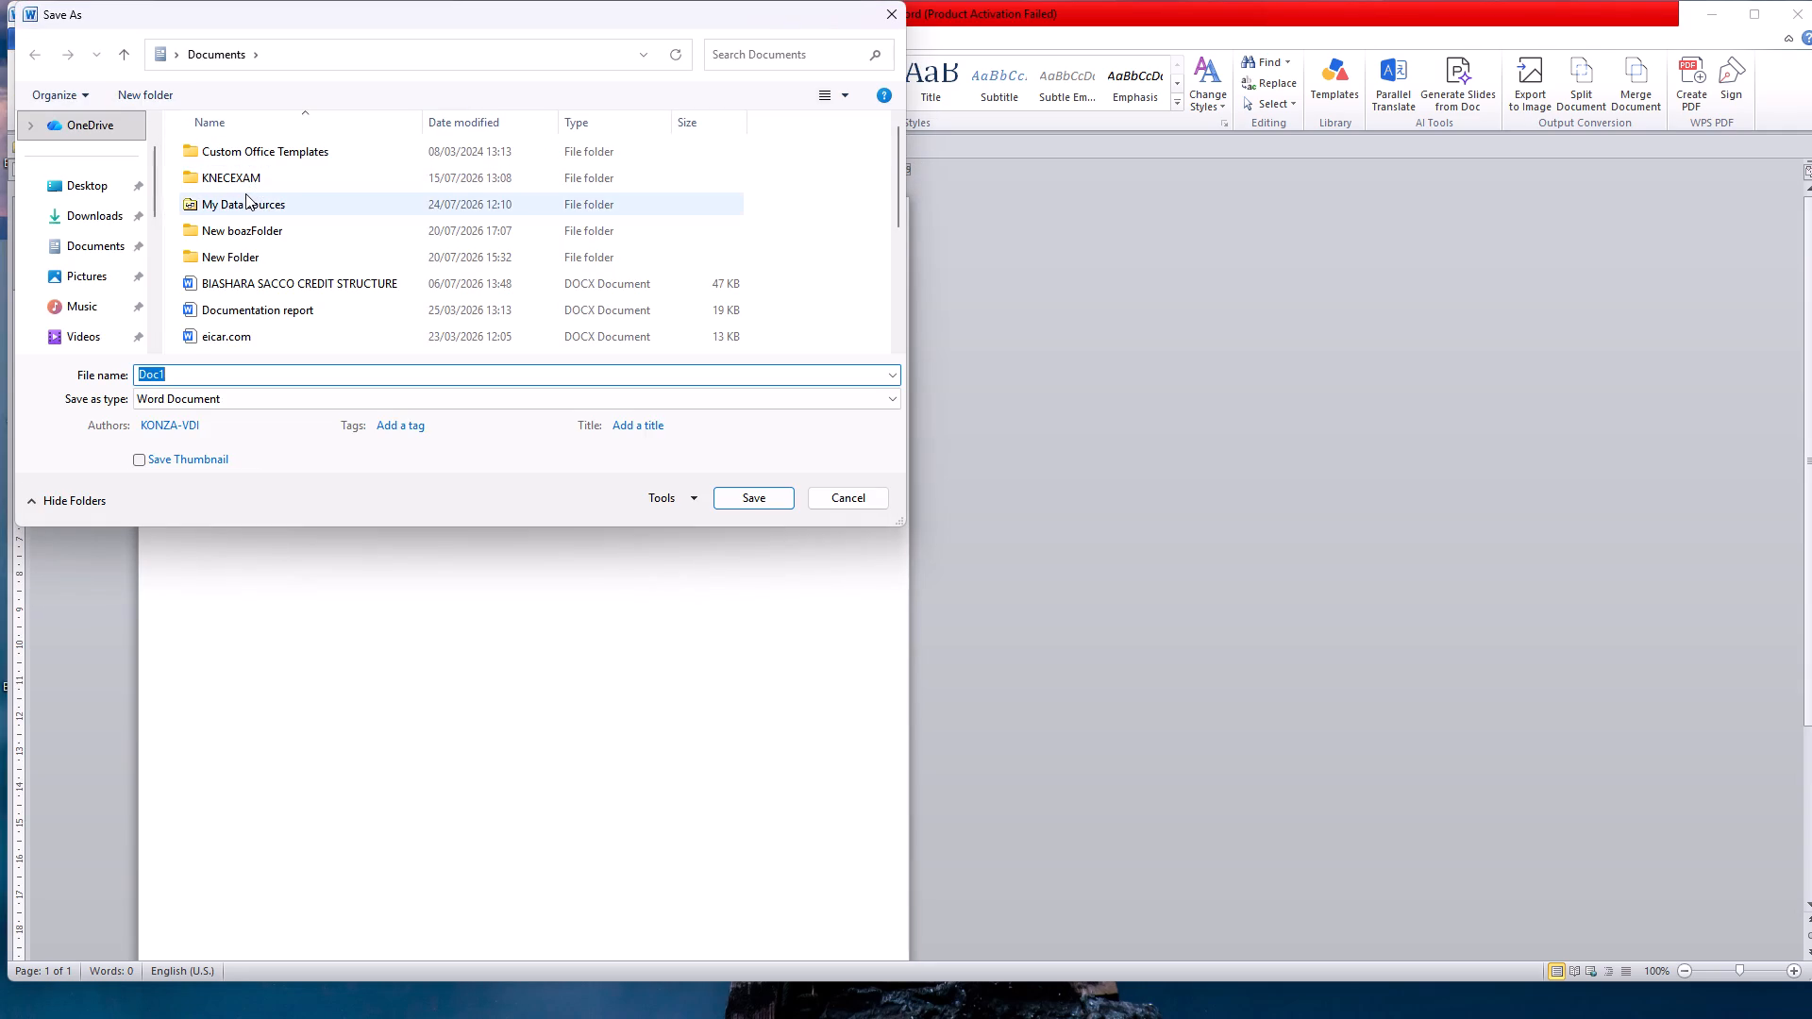
{"action": "scroll", "coordinate": [245, 193], "scroll_direction": "down", "scroll_amount": 2}
{"action": "scroll", "coordinate": [245, 193], "scroll_direction": "up", "scroll_amount": 1}
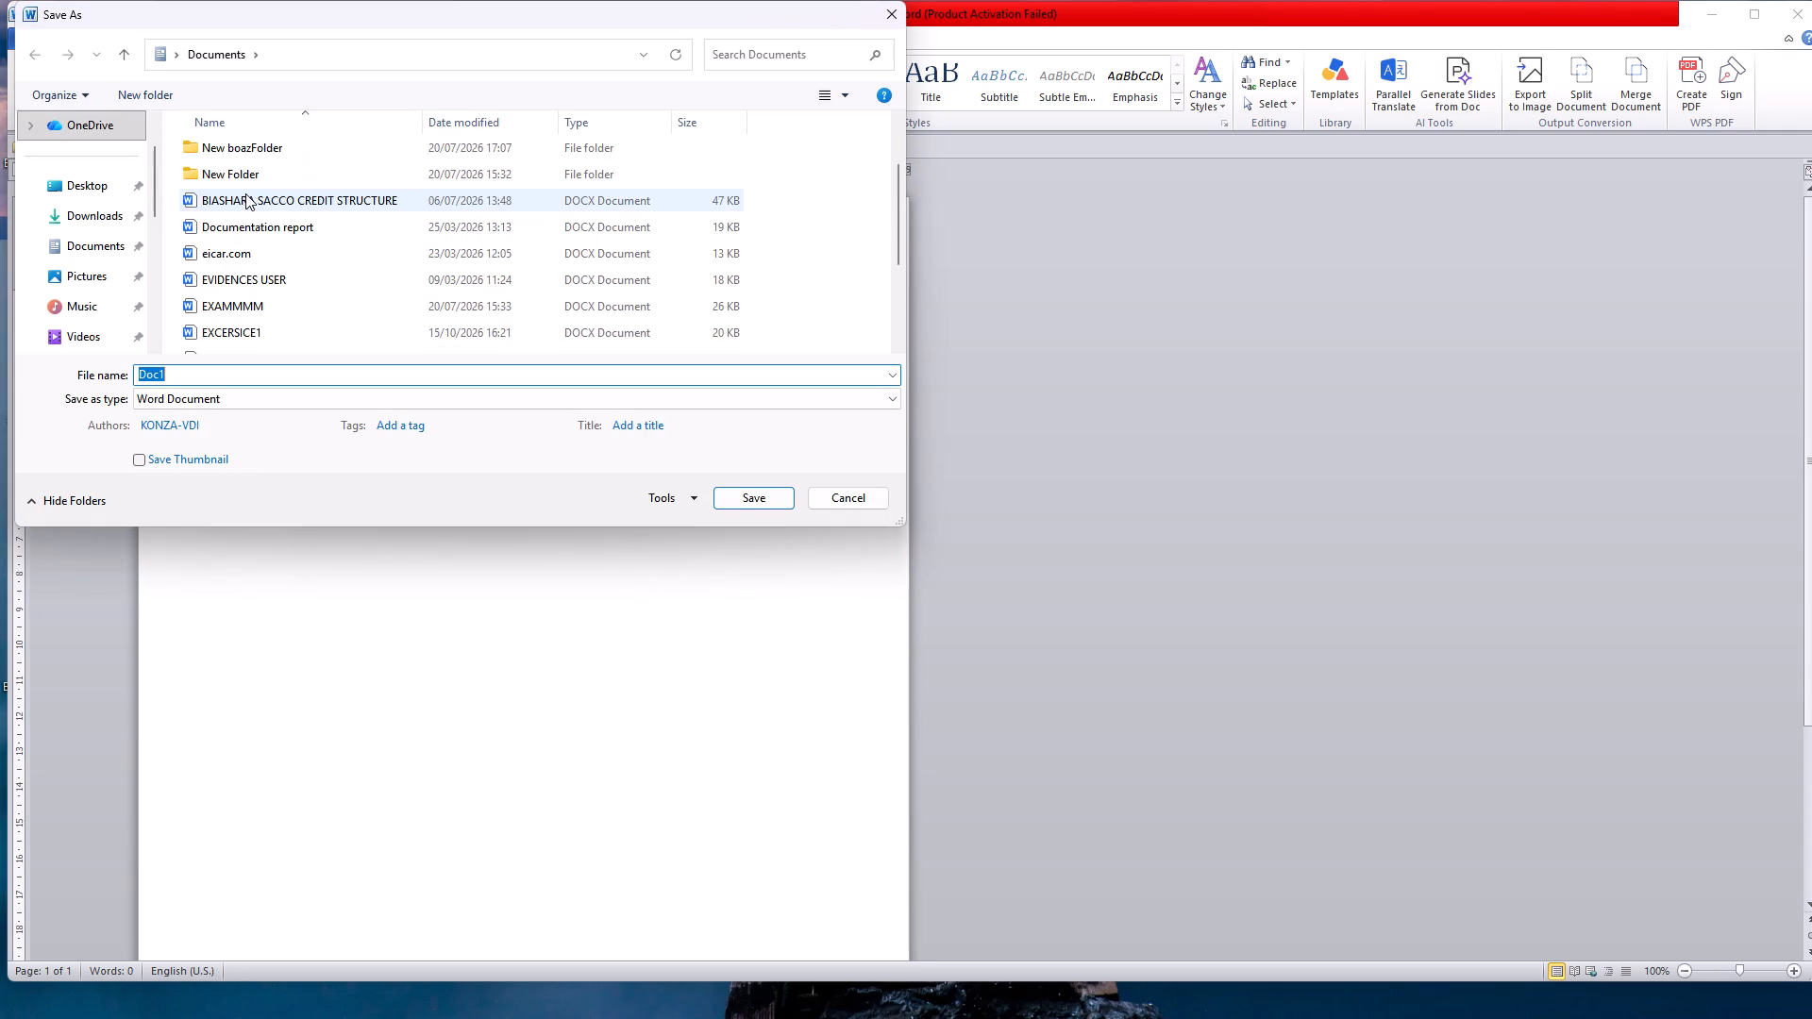
{"action": "scroll", "coordinate": [245, 193], "scroll_direction": "down", "scroll_amount": 5}
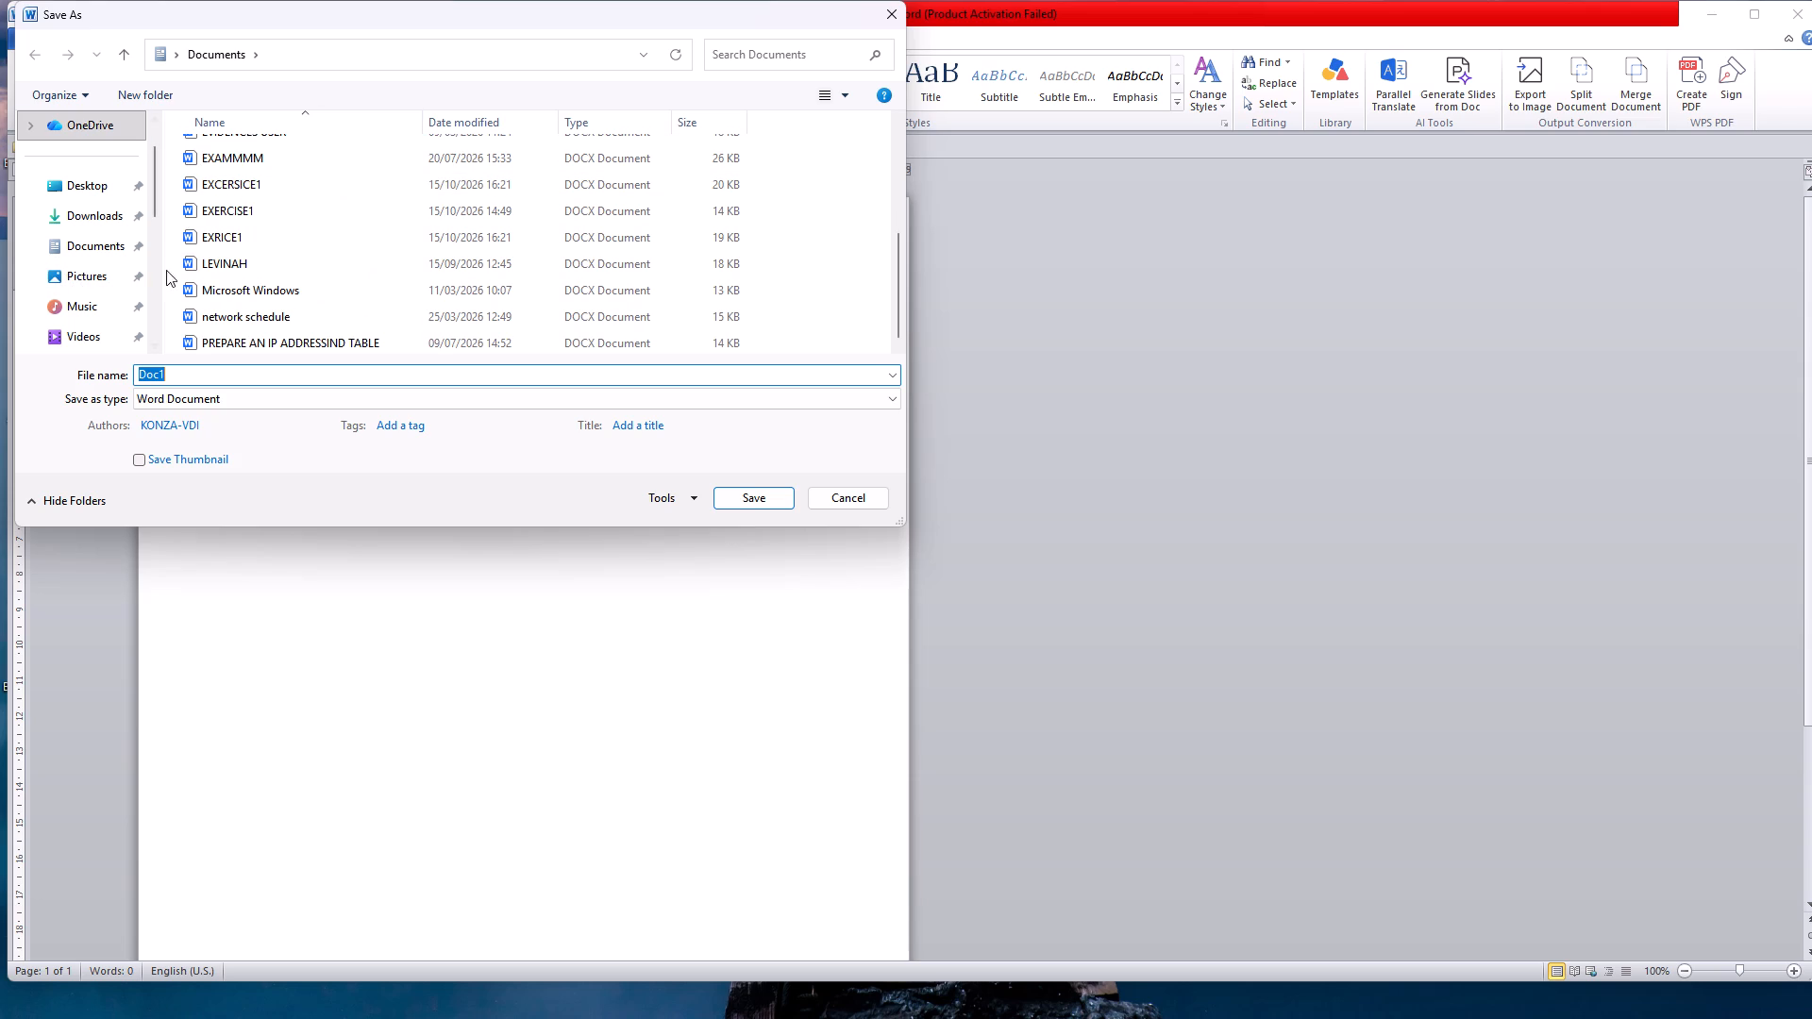
{"action": "left_click", "coordinate": [88, 182]}
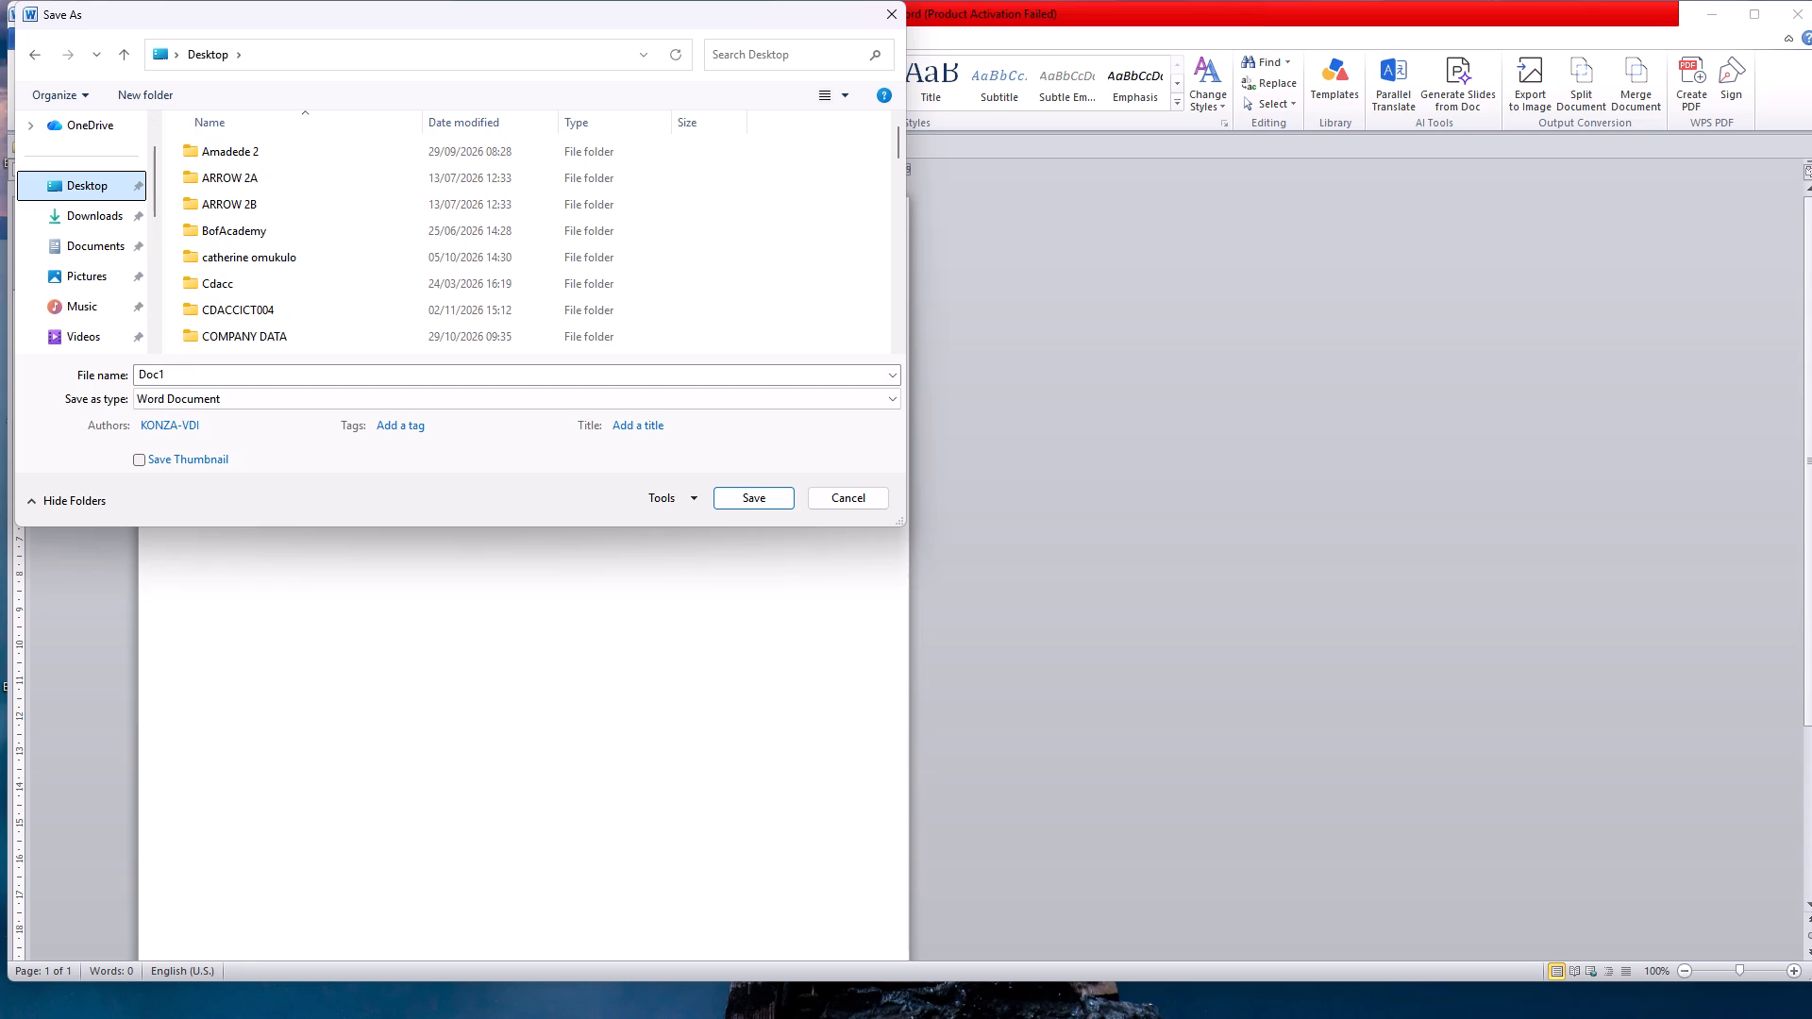
Name the file "Database mantainance schedule", with a capital D.
{"action": "left_click", "coordinate": [167, 376]}
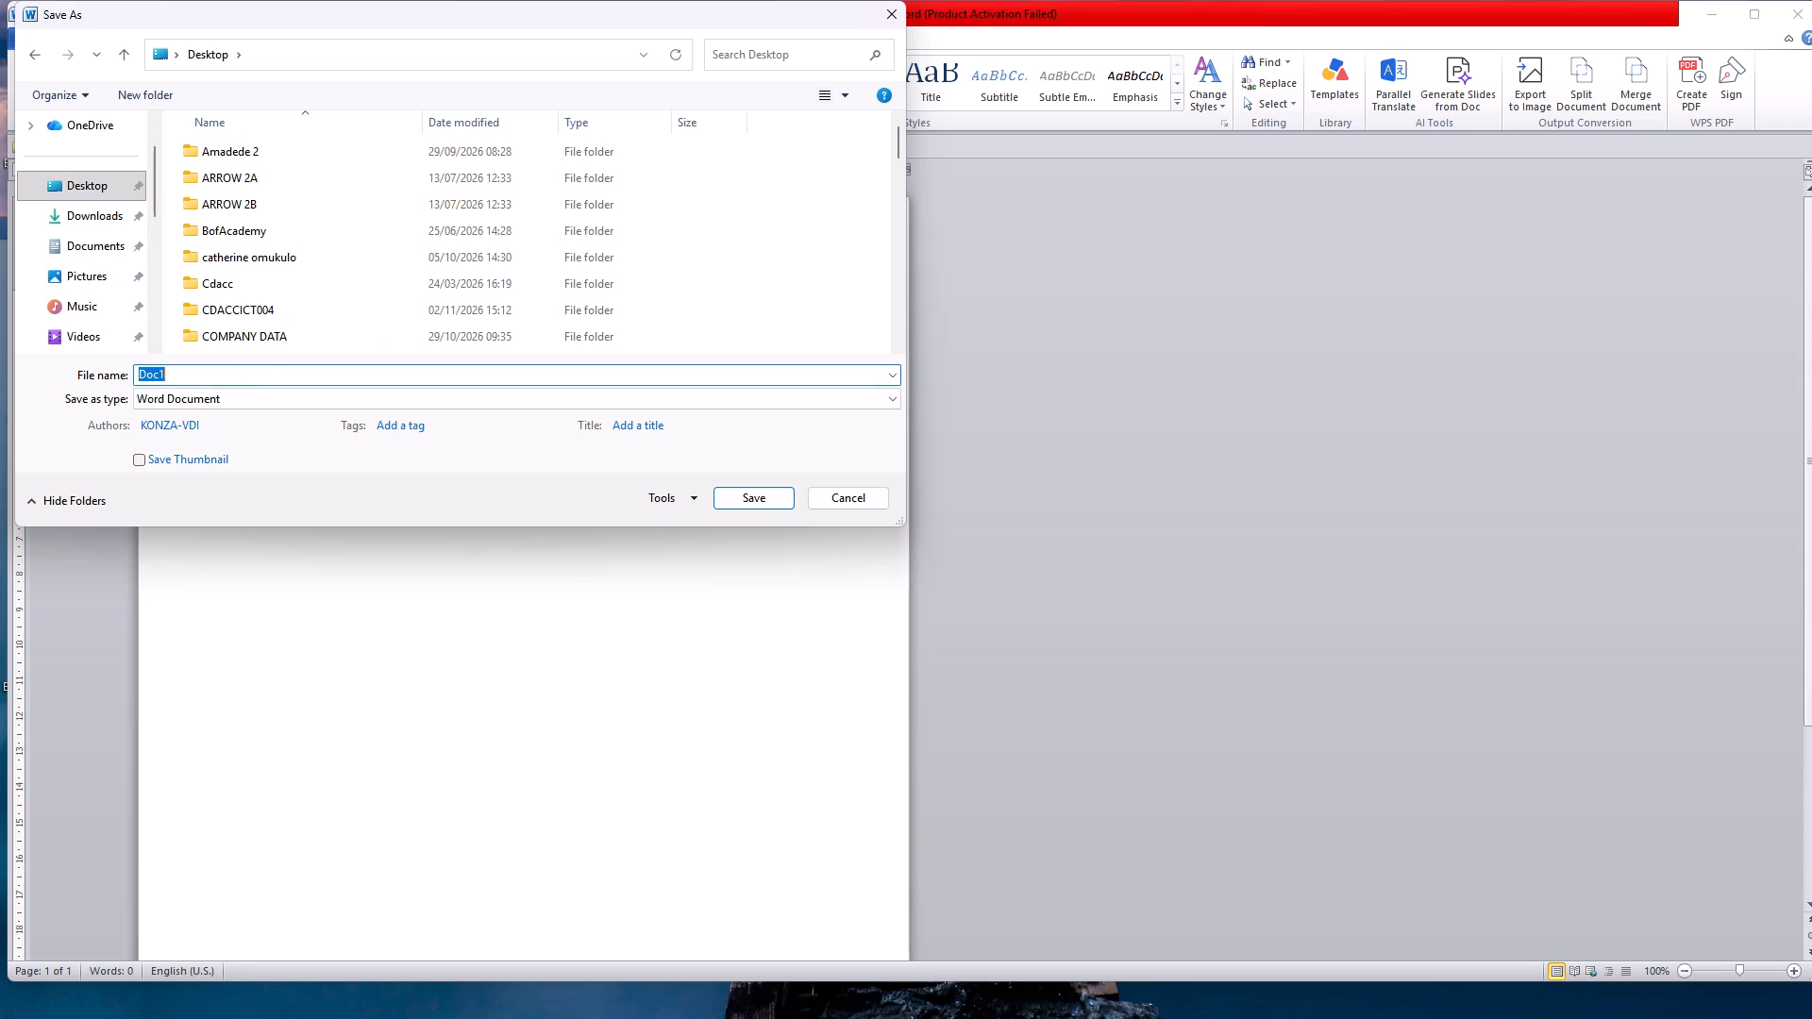
{"action": "key", "text": "BackSpace"}
{"action": "key", "text": "BackSpace"}
{"action": "type", "text": "database ma"}
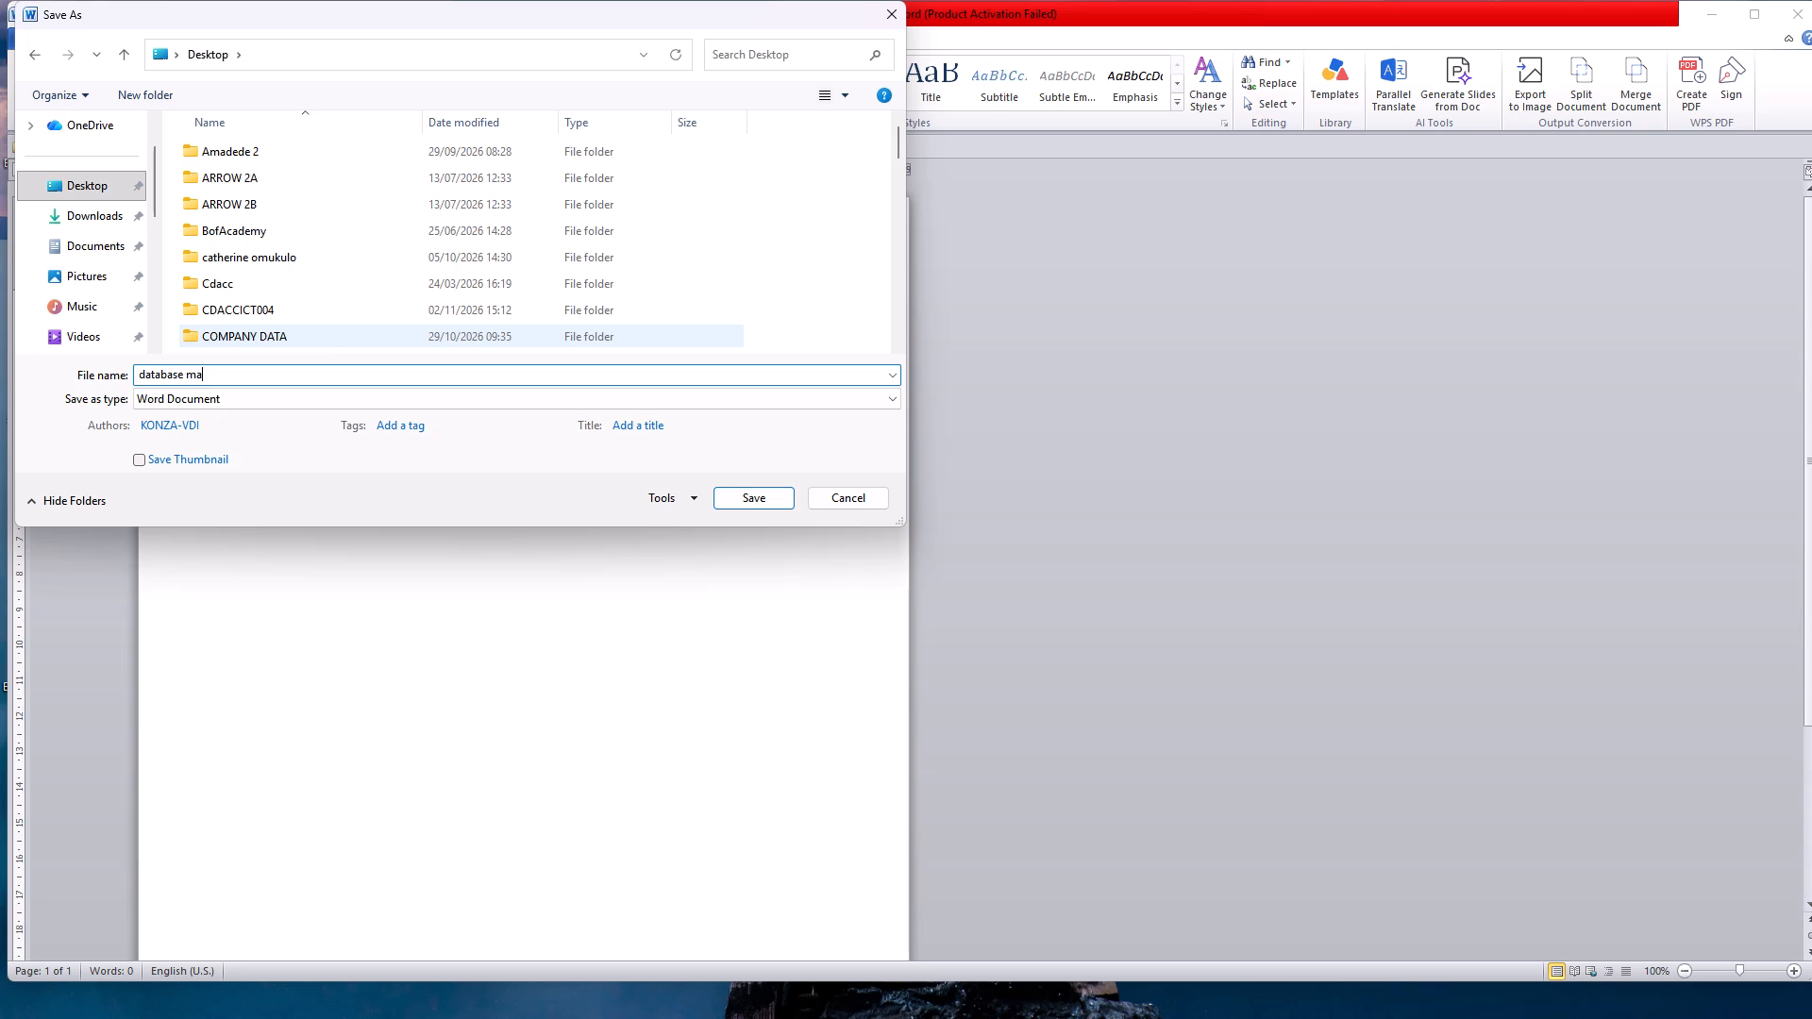
{"action": "type", "text": "ntainance schedule"}
{"action": "left_click", "coordinate": [143, 373]}
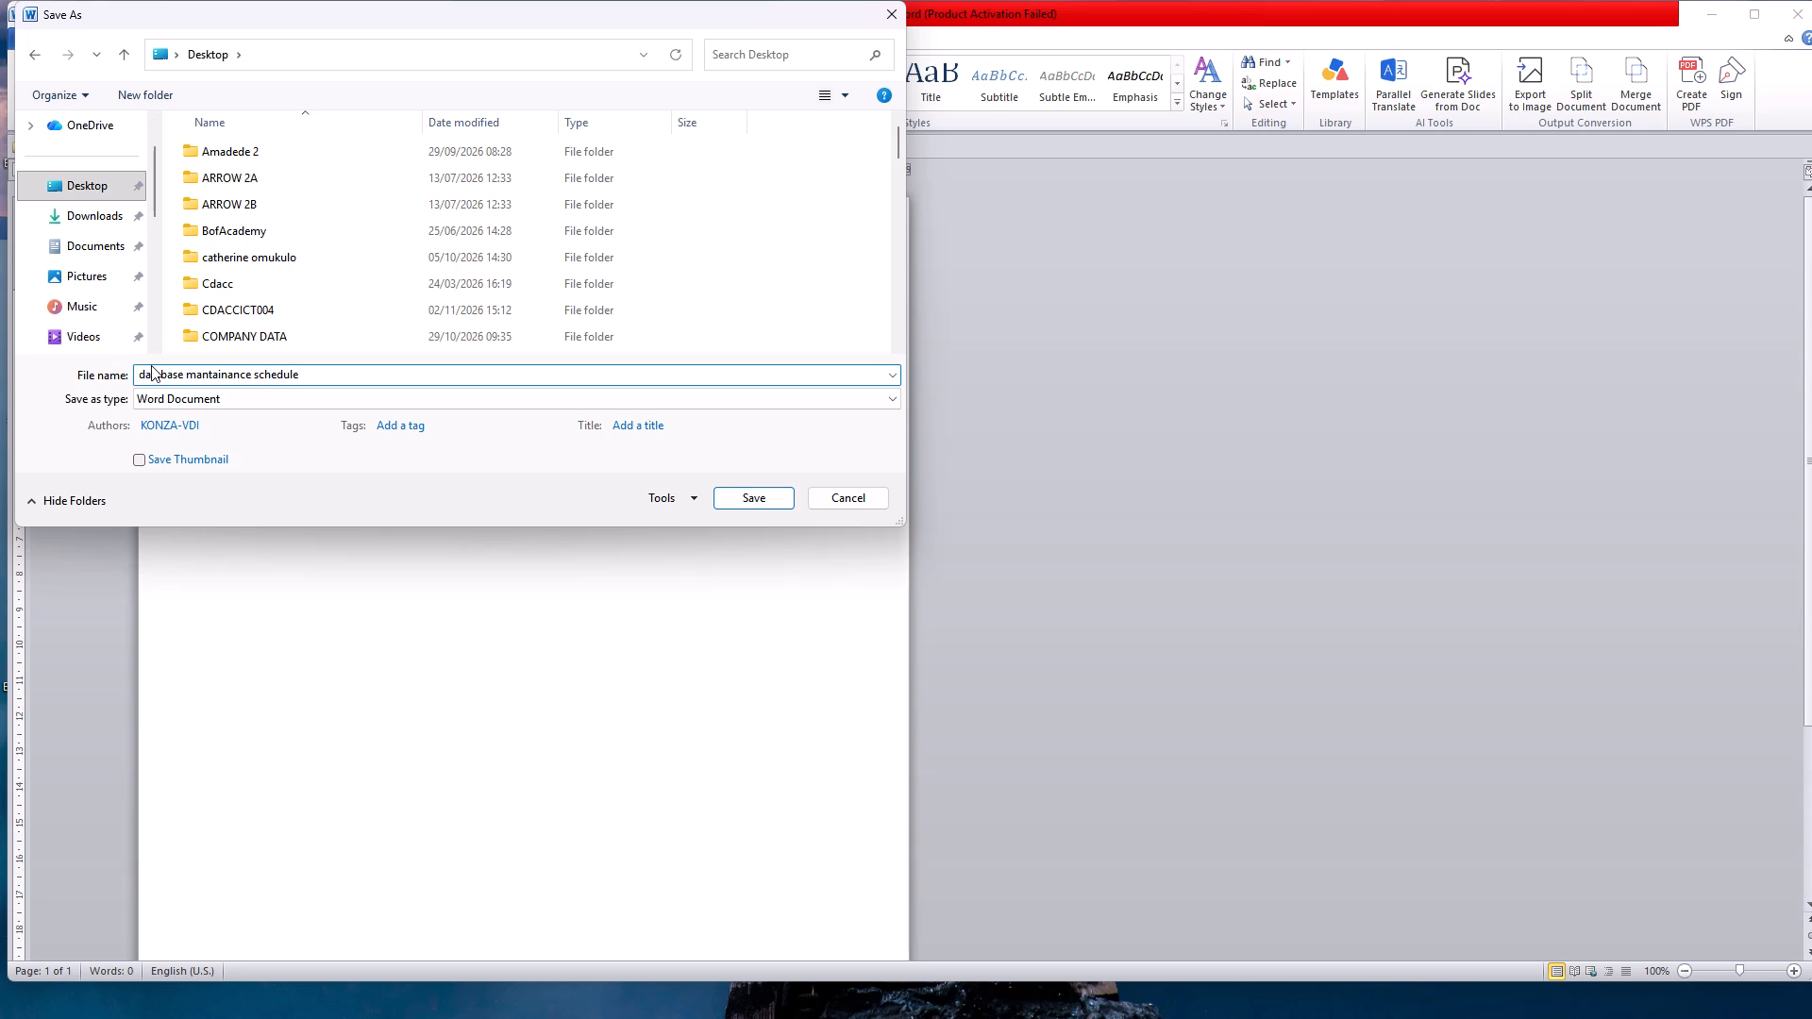
{"action": "key", "text": "BackSpace"}
{"action": "key", "text": "d"}
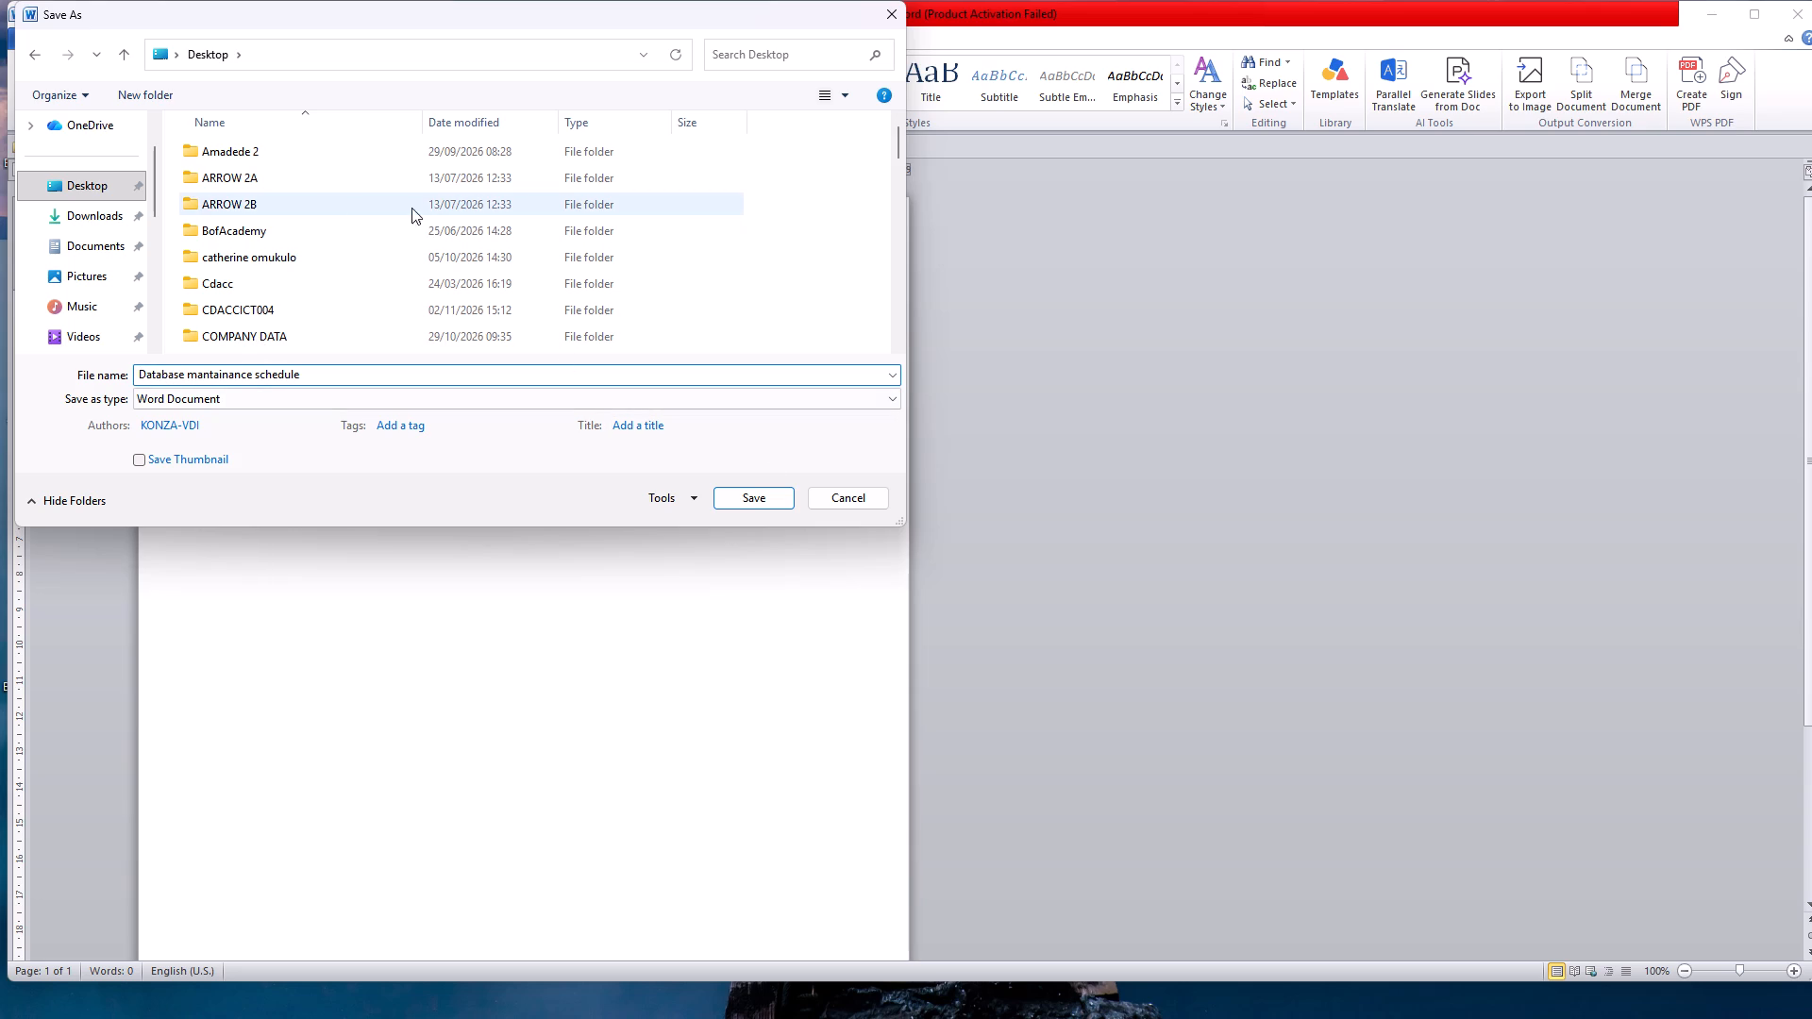
Save the document as a Word Document inside the existing MWAITSI personal folder on the Desktop.
{"action": "scroll", "coordinate": [395, 253], "scroll_direction": "down", "scroll_amount": 3}
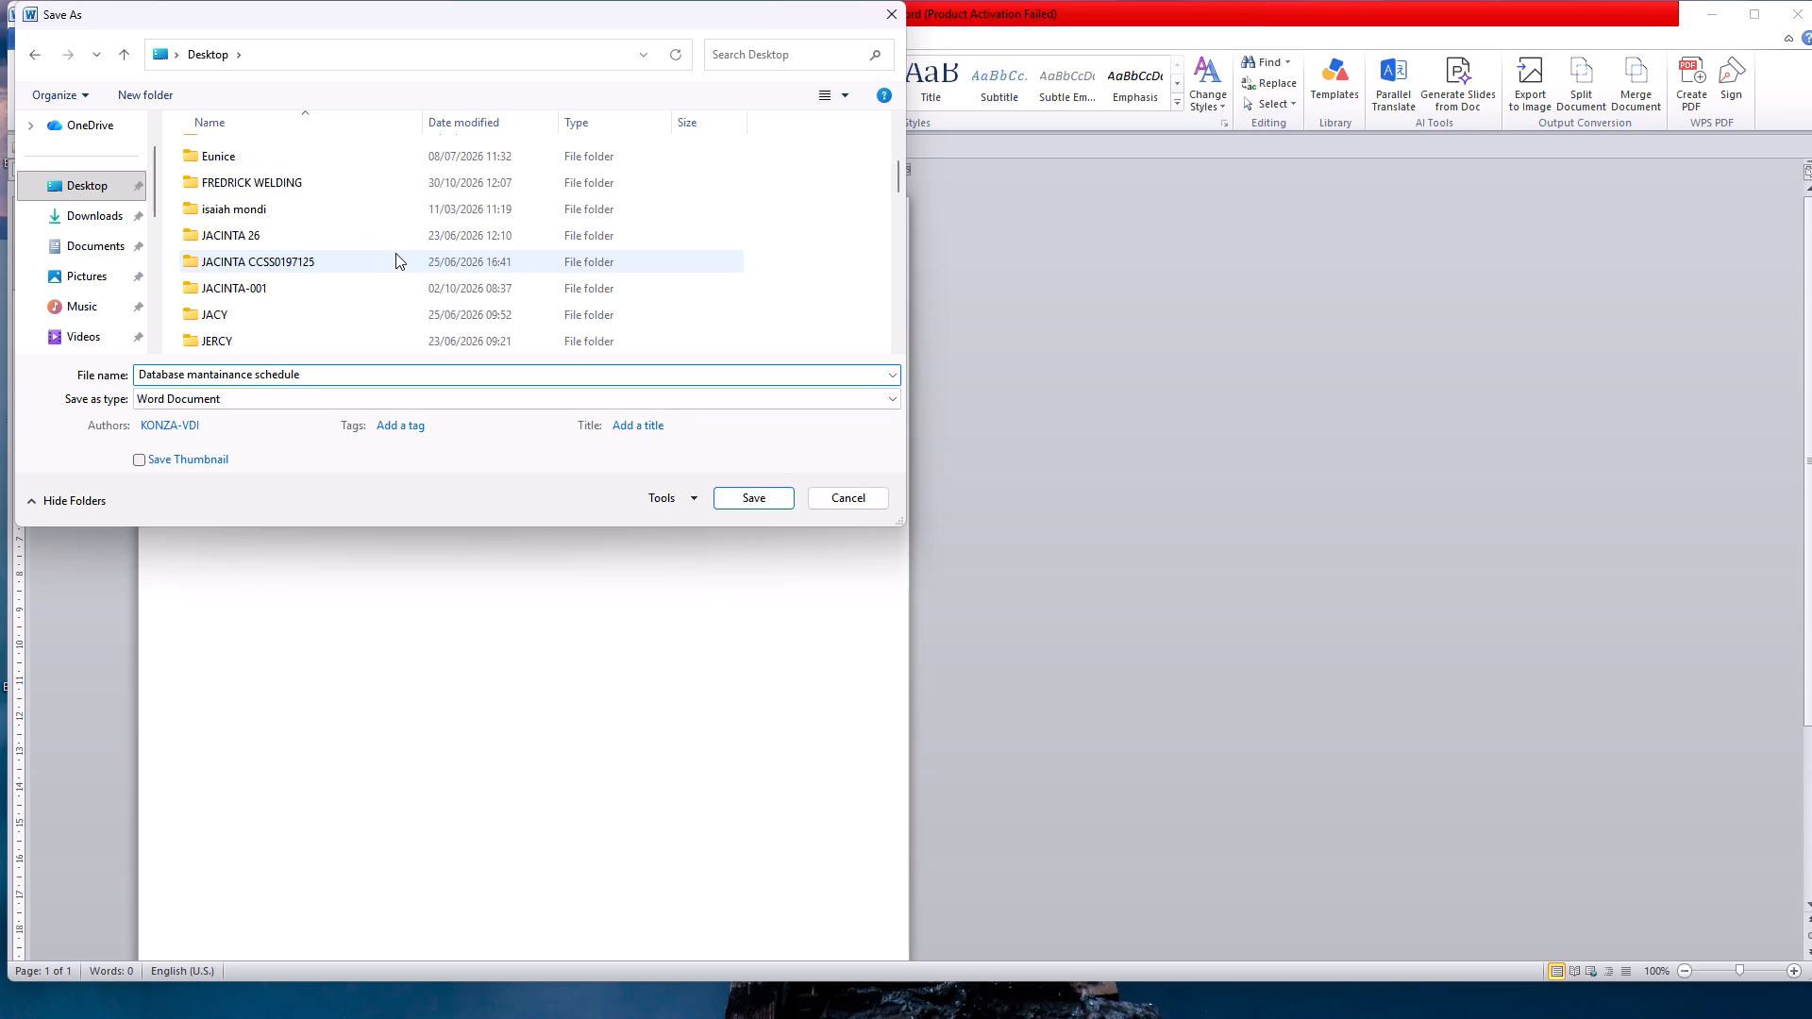
{"action": "scroll", "coordinate": [395, 253], "scroll_direction": "down", "scroll_amount": 4}
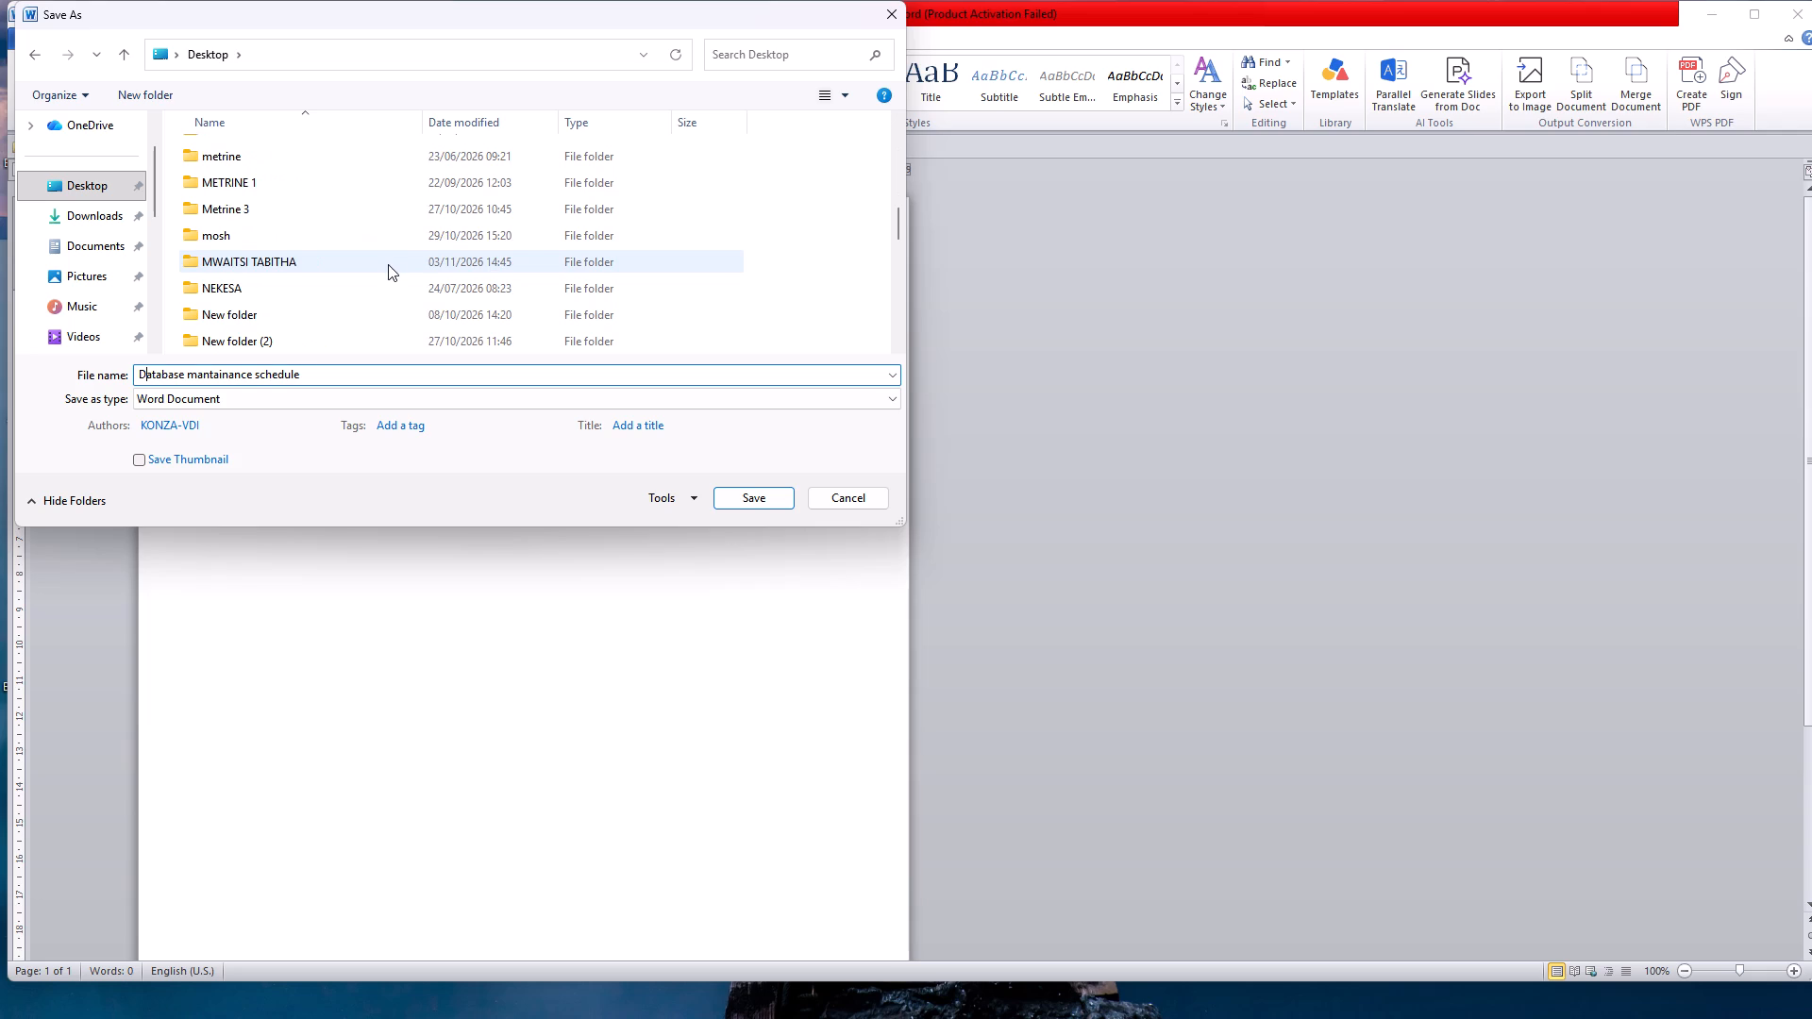
{"action": "left_click", "coordinate": [388, 264]}
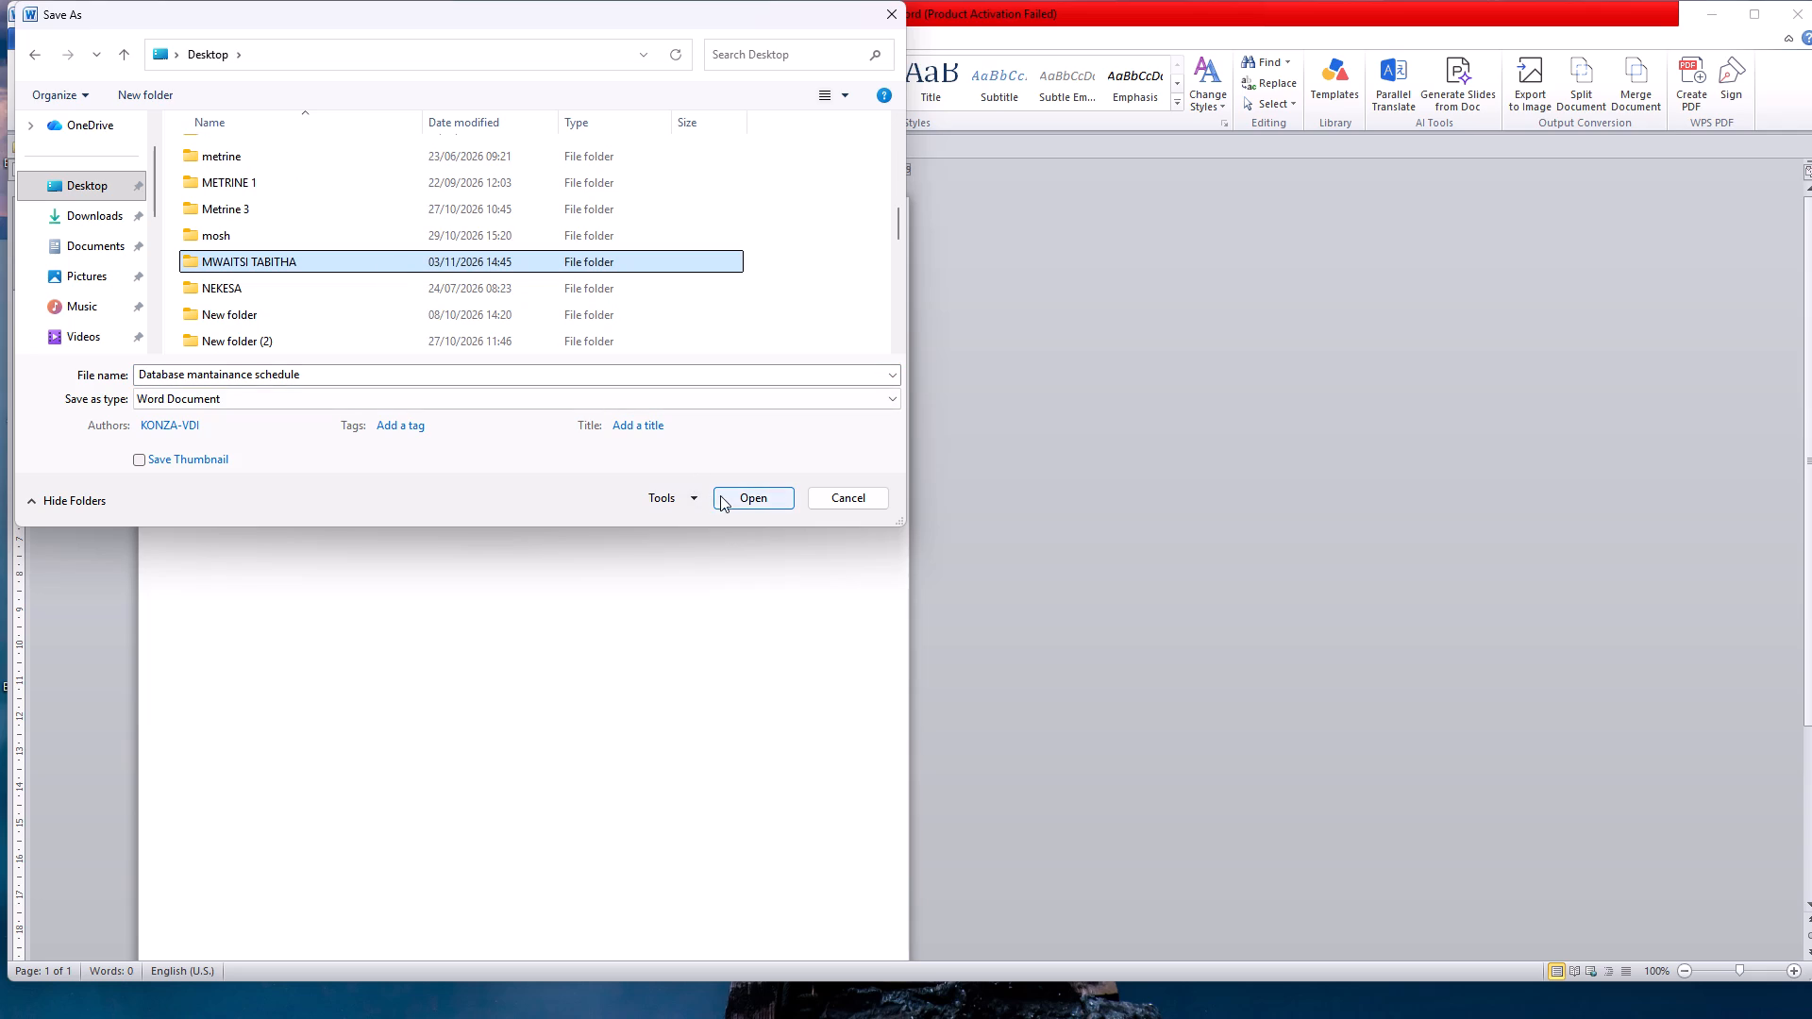
{"action": "left_click", "coordinate": [732, 495]}
{"action": "left_click", "coordinate": [769, 492]}
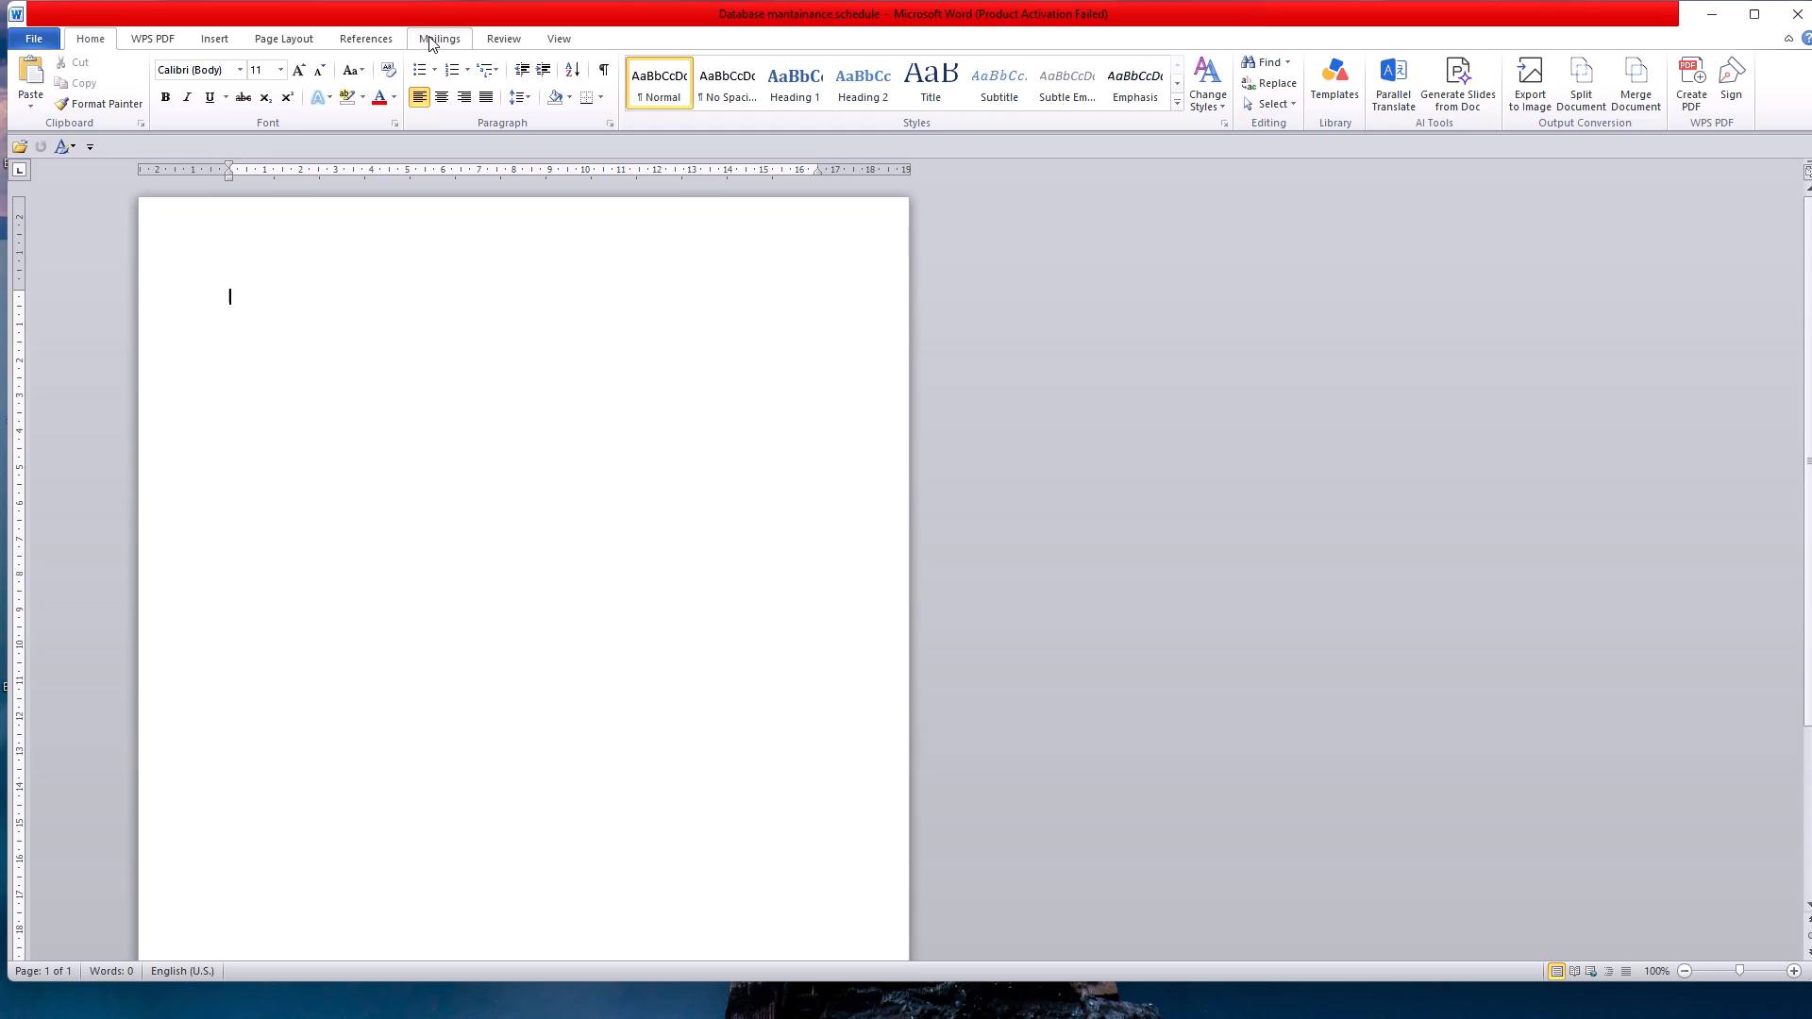
Enter the title "TAJIRI DATABASE MANTAINANCE SCHEDULE" on the first line of the document.
{"action": "type", "text": "TA"}
{"action": "type", "text": "JI"}
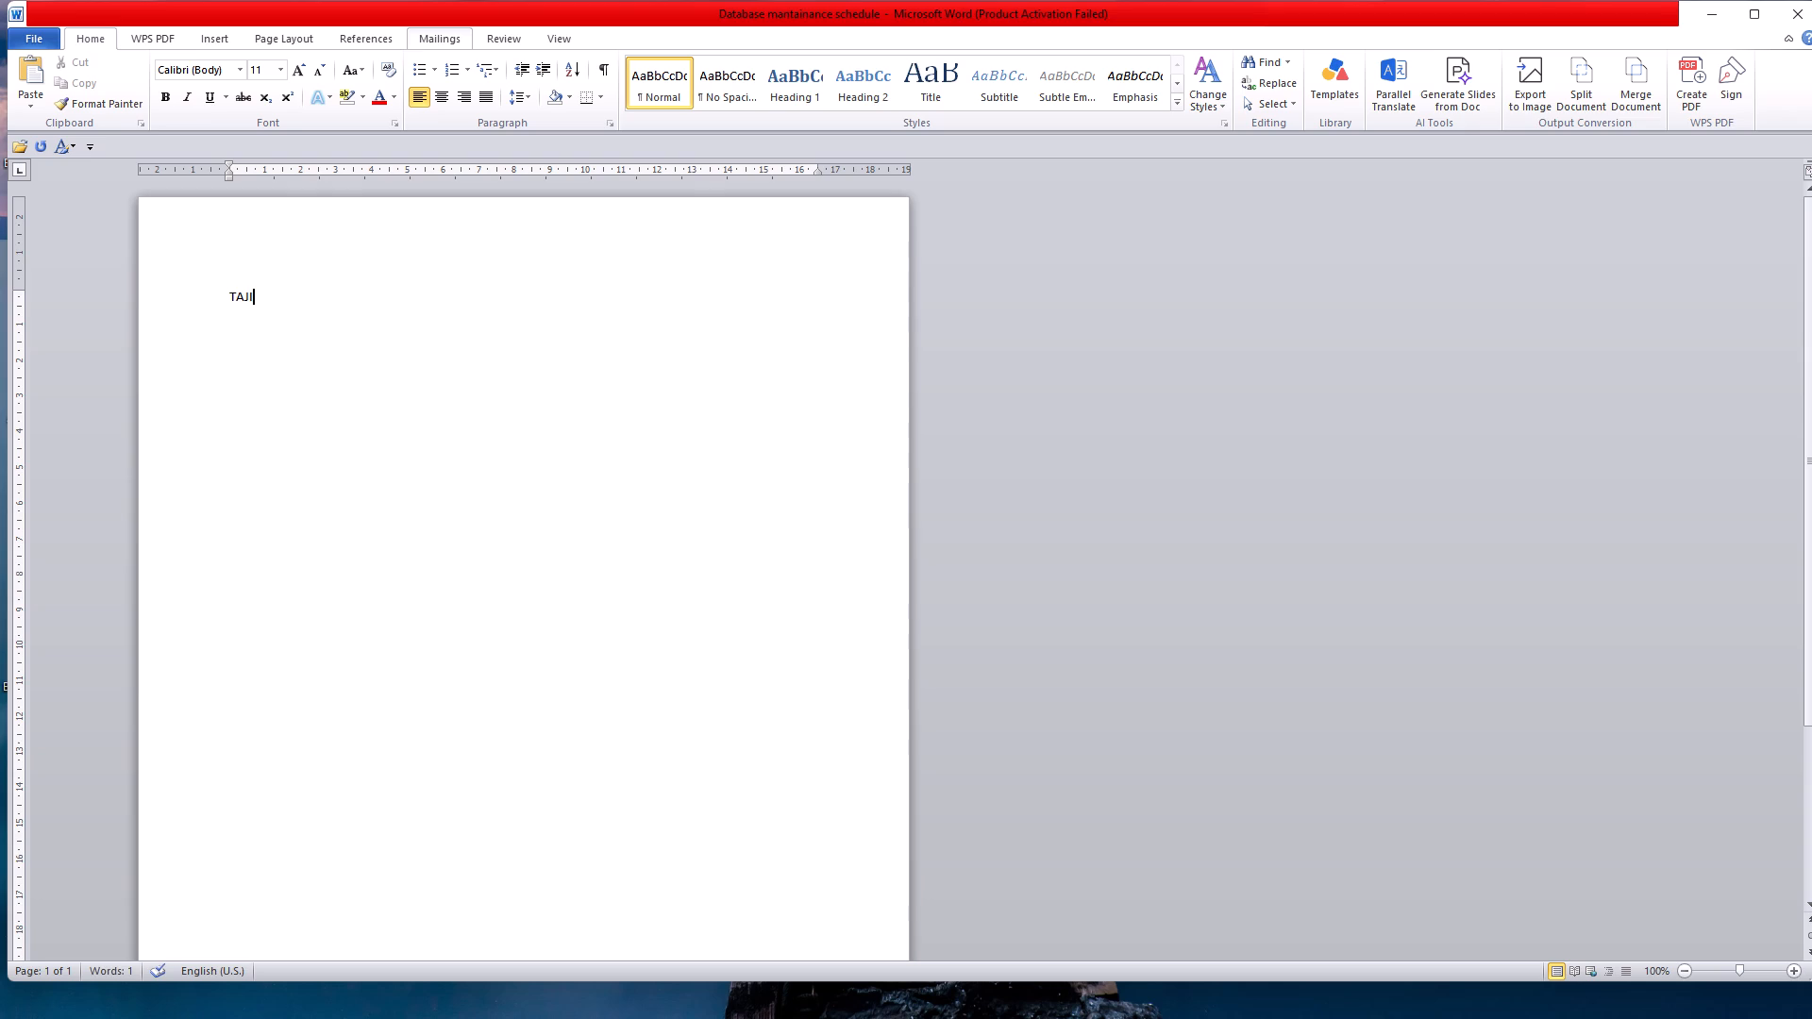
{"action": "type", "text": "RI"}
{"action": "key", "text": "space"}
{"action": "type", "text": "DATA"}
{"action": "type", "text": "BA"}
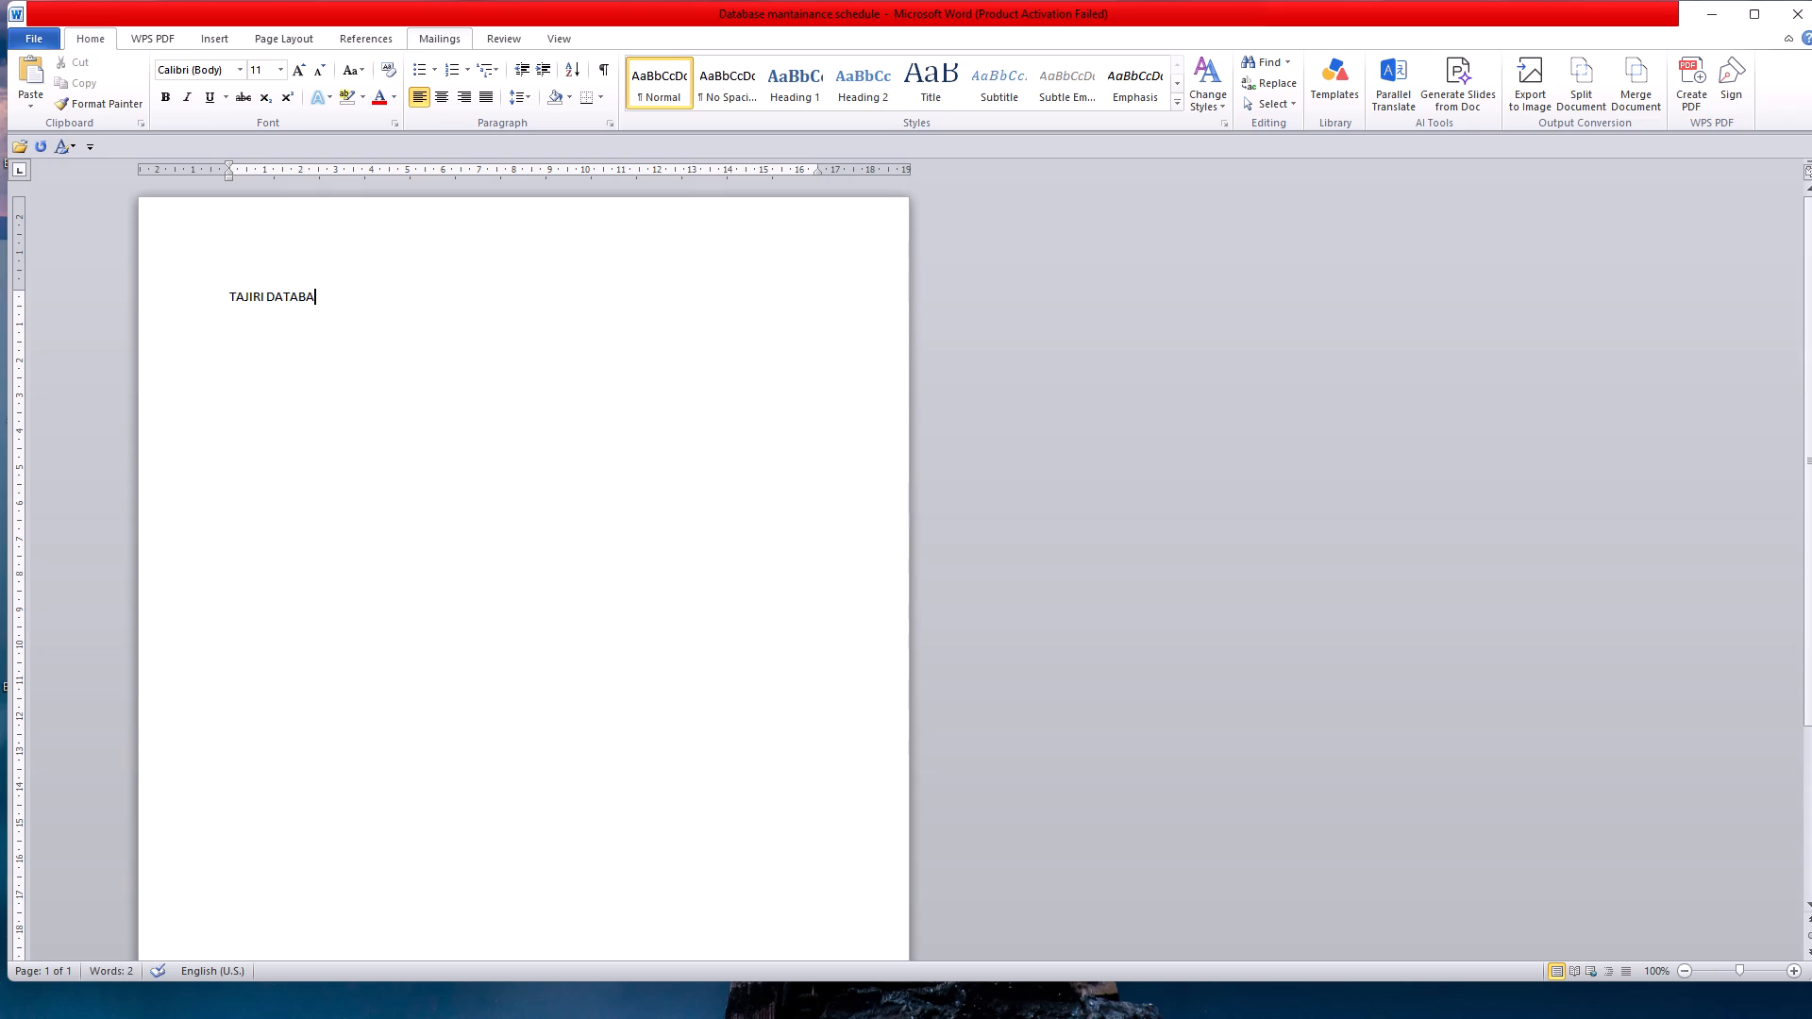
{"action": "type", "text": "SE MANTAINANCE SCHE"}
{"action": "type", "text": "DU"}
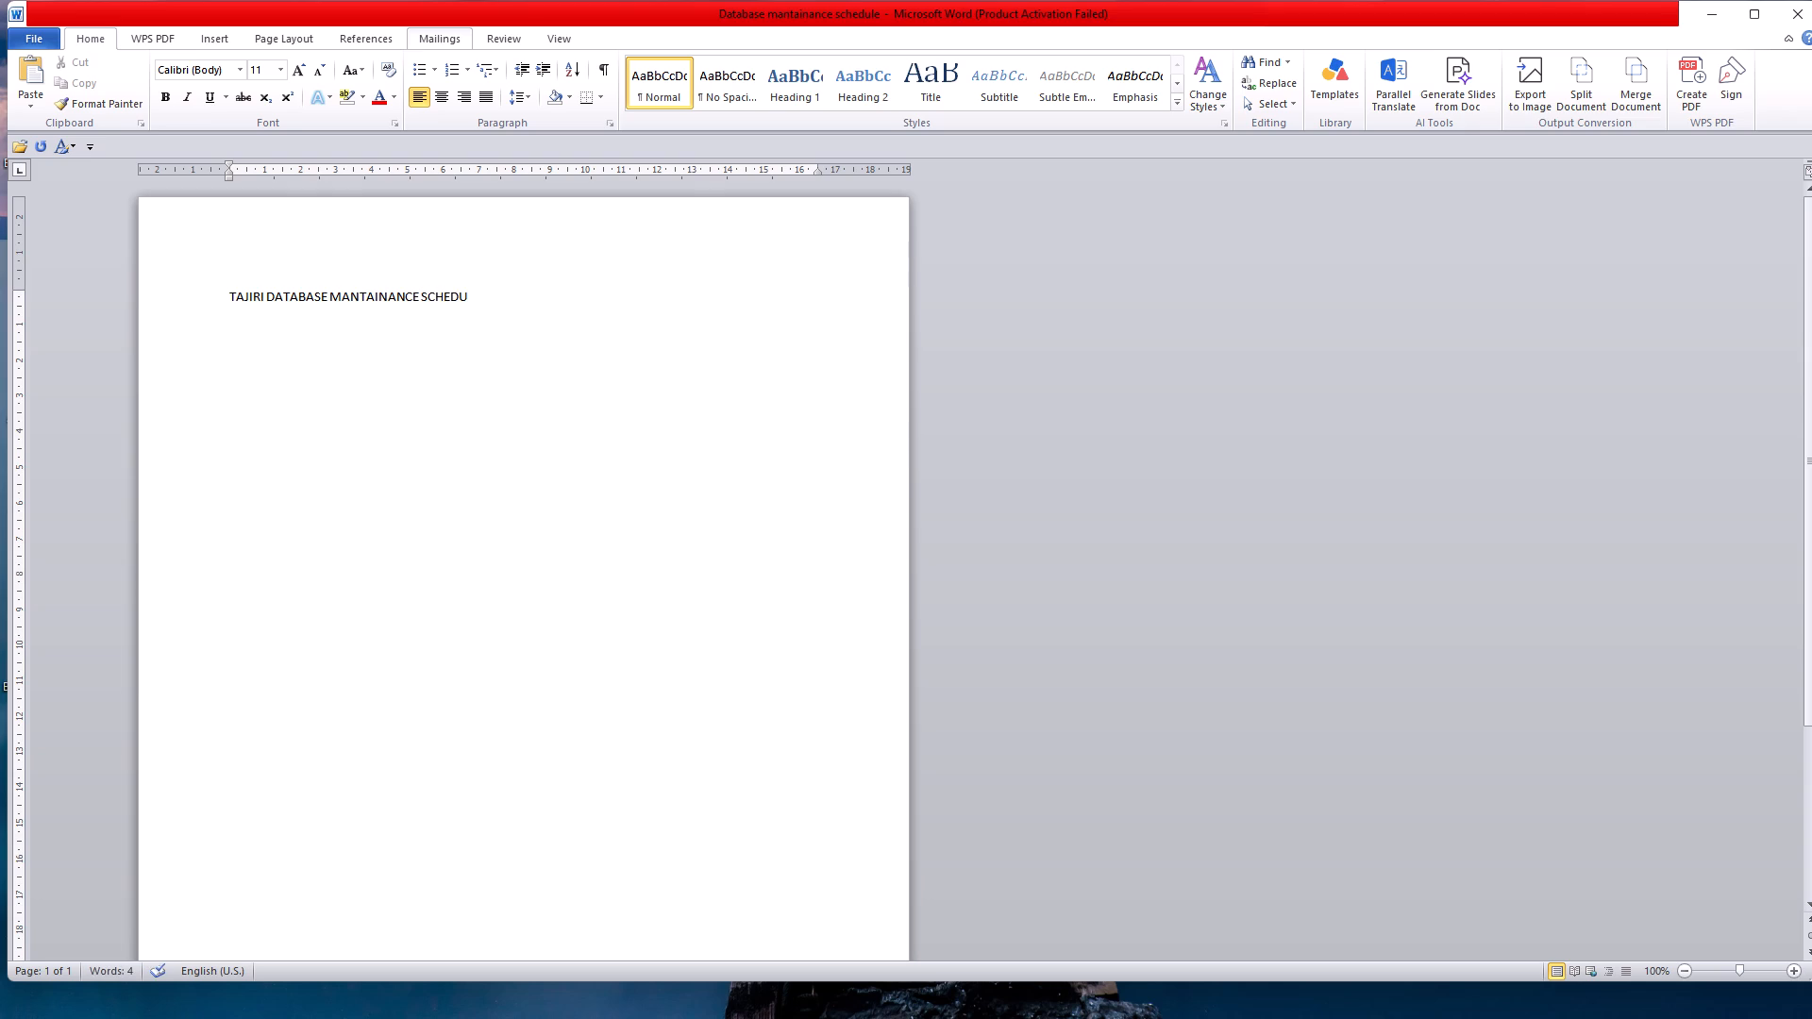
{"action": "type", "text": "LE"}
Set the font size of the whole title line to 12.
{"action": "left_click_drag", "start_coordinate": [226, 294], "coordinate": [271, 295]}
{"action": "left_click_drag", "start_coordinate": [271, 295], "coordinate": [454, 283]}
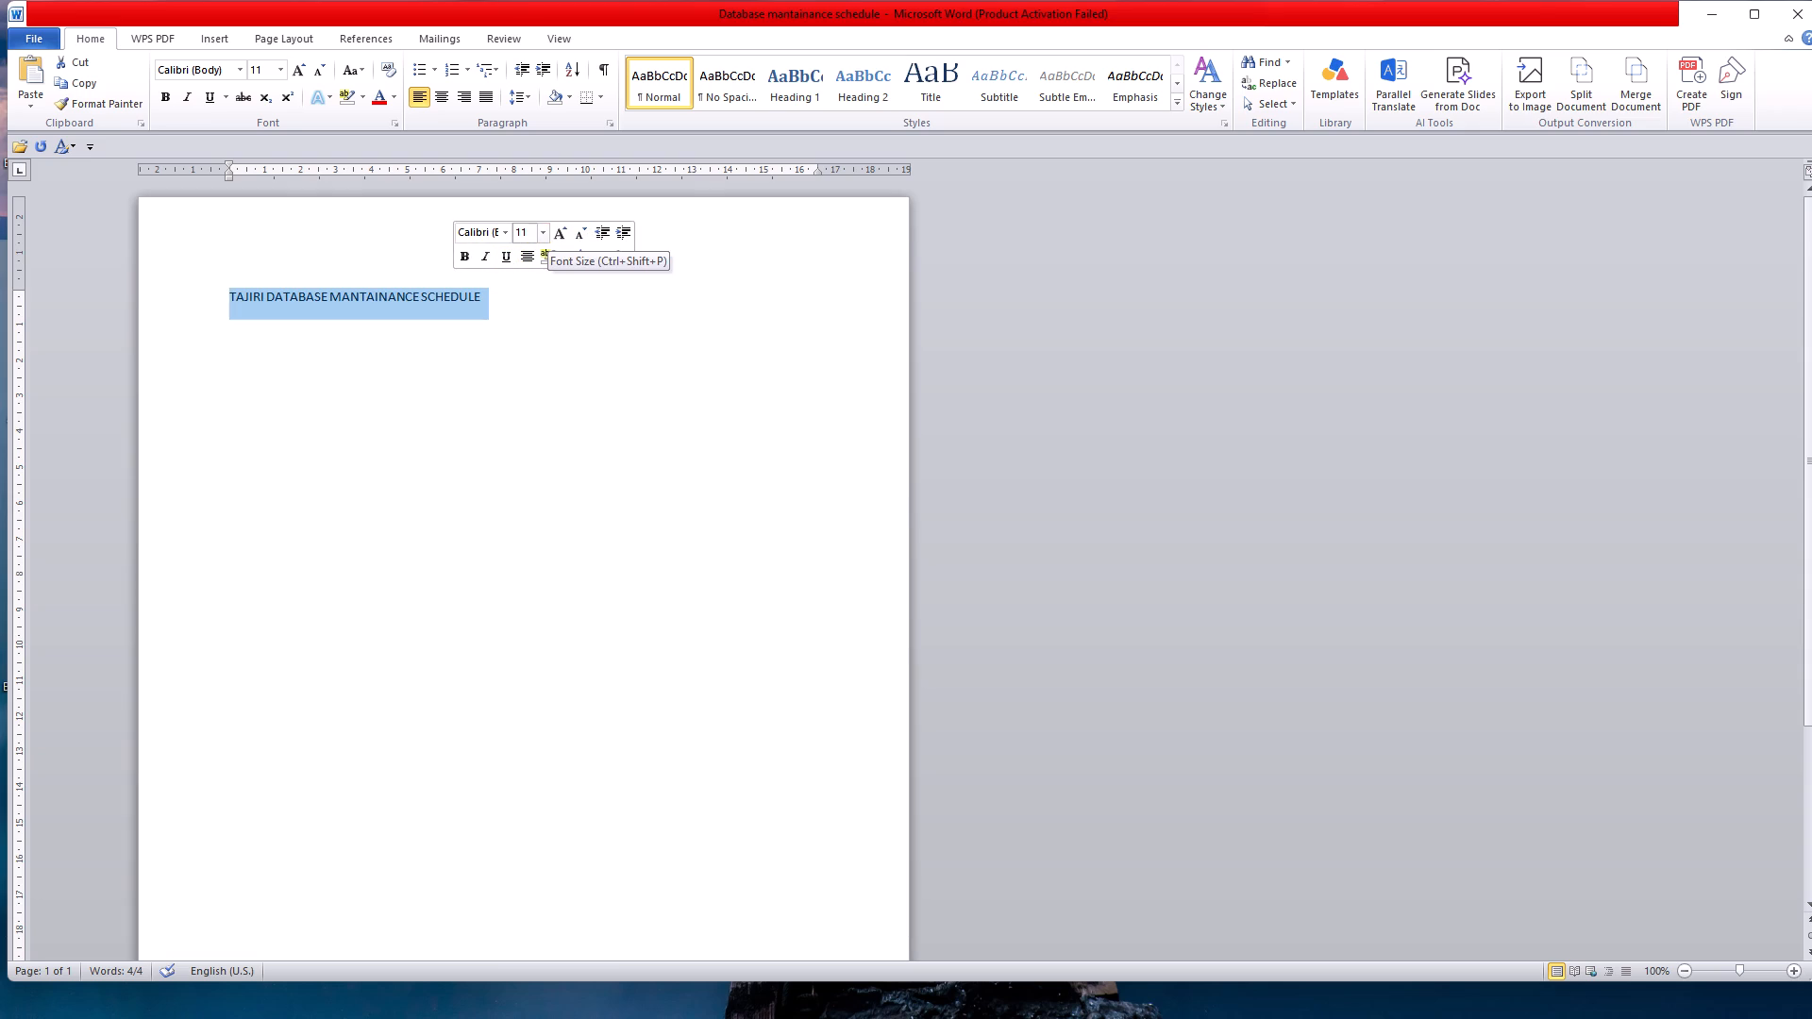
{"action": "left_click", "coordinate": [538, 229]}
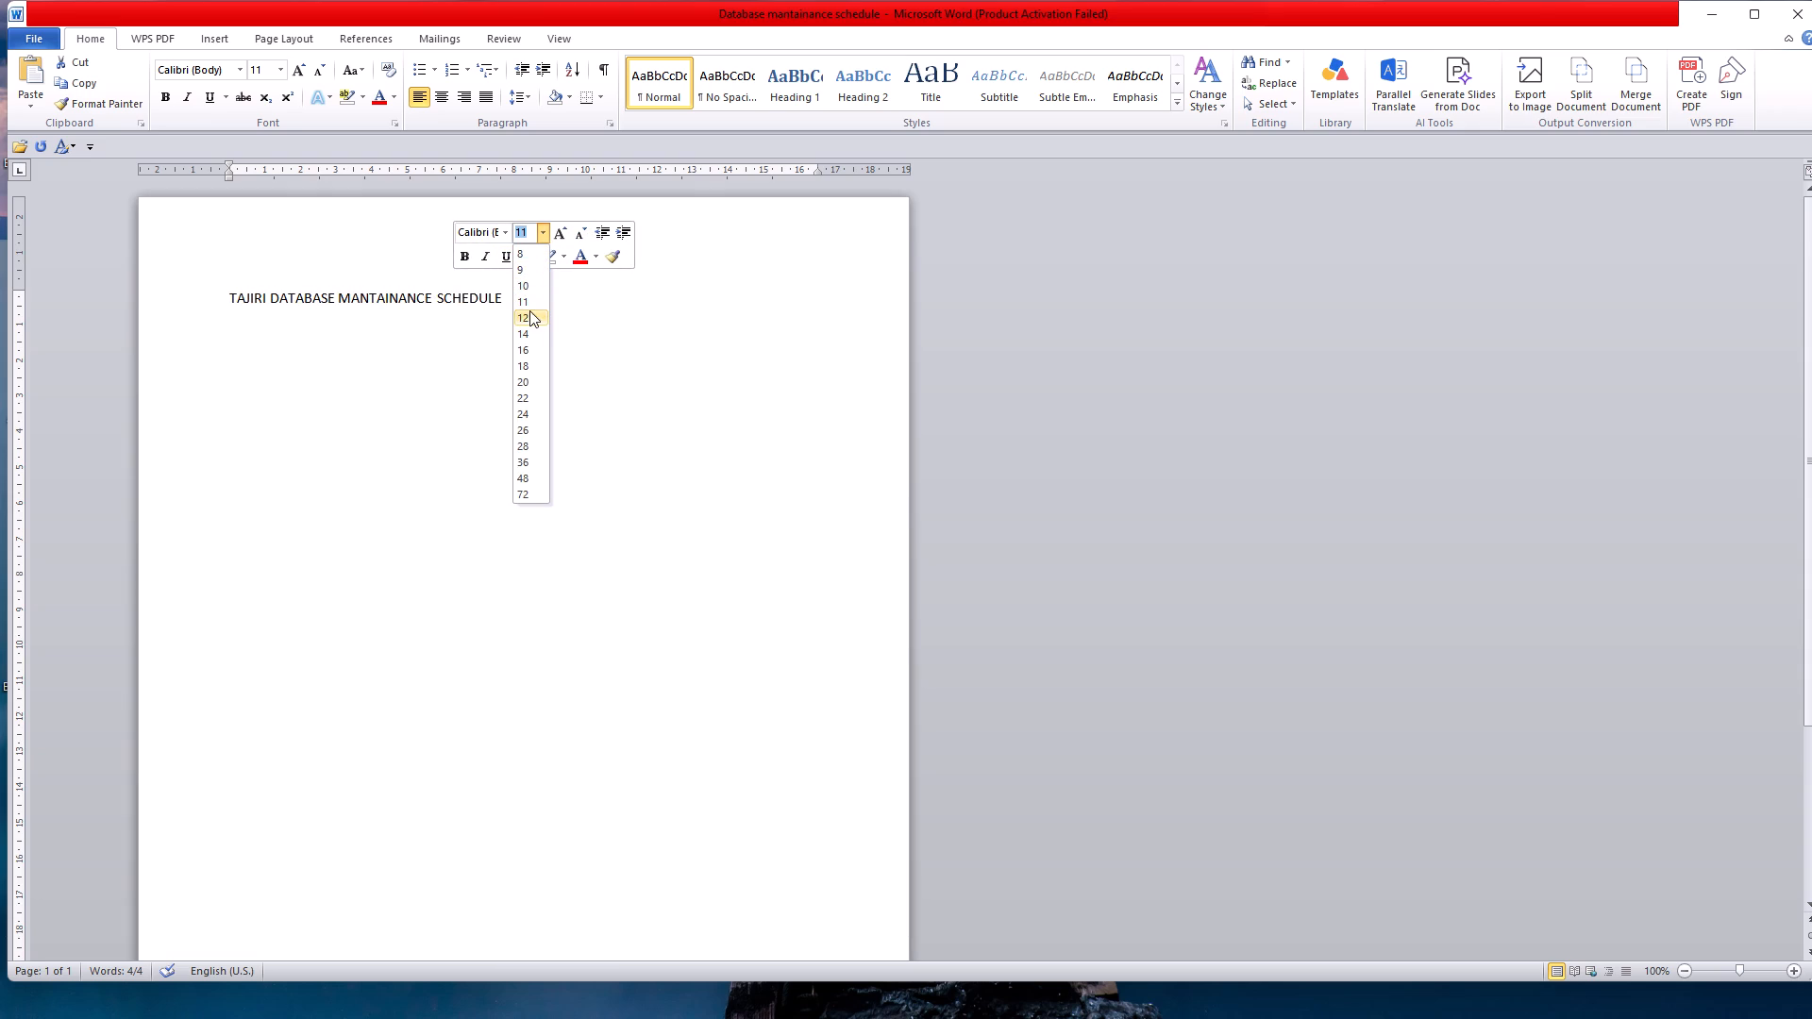
{"action": "left_click", "coordinate": [528, 318]}
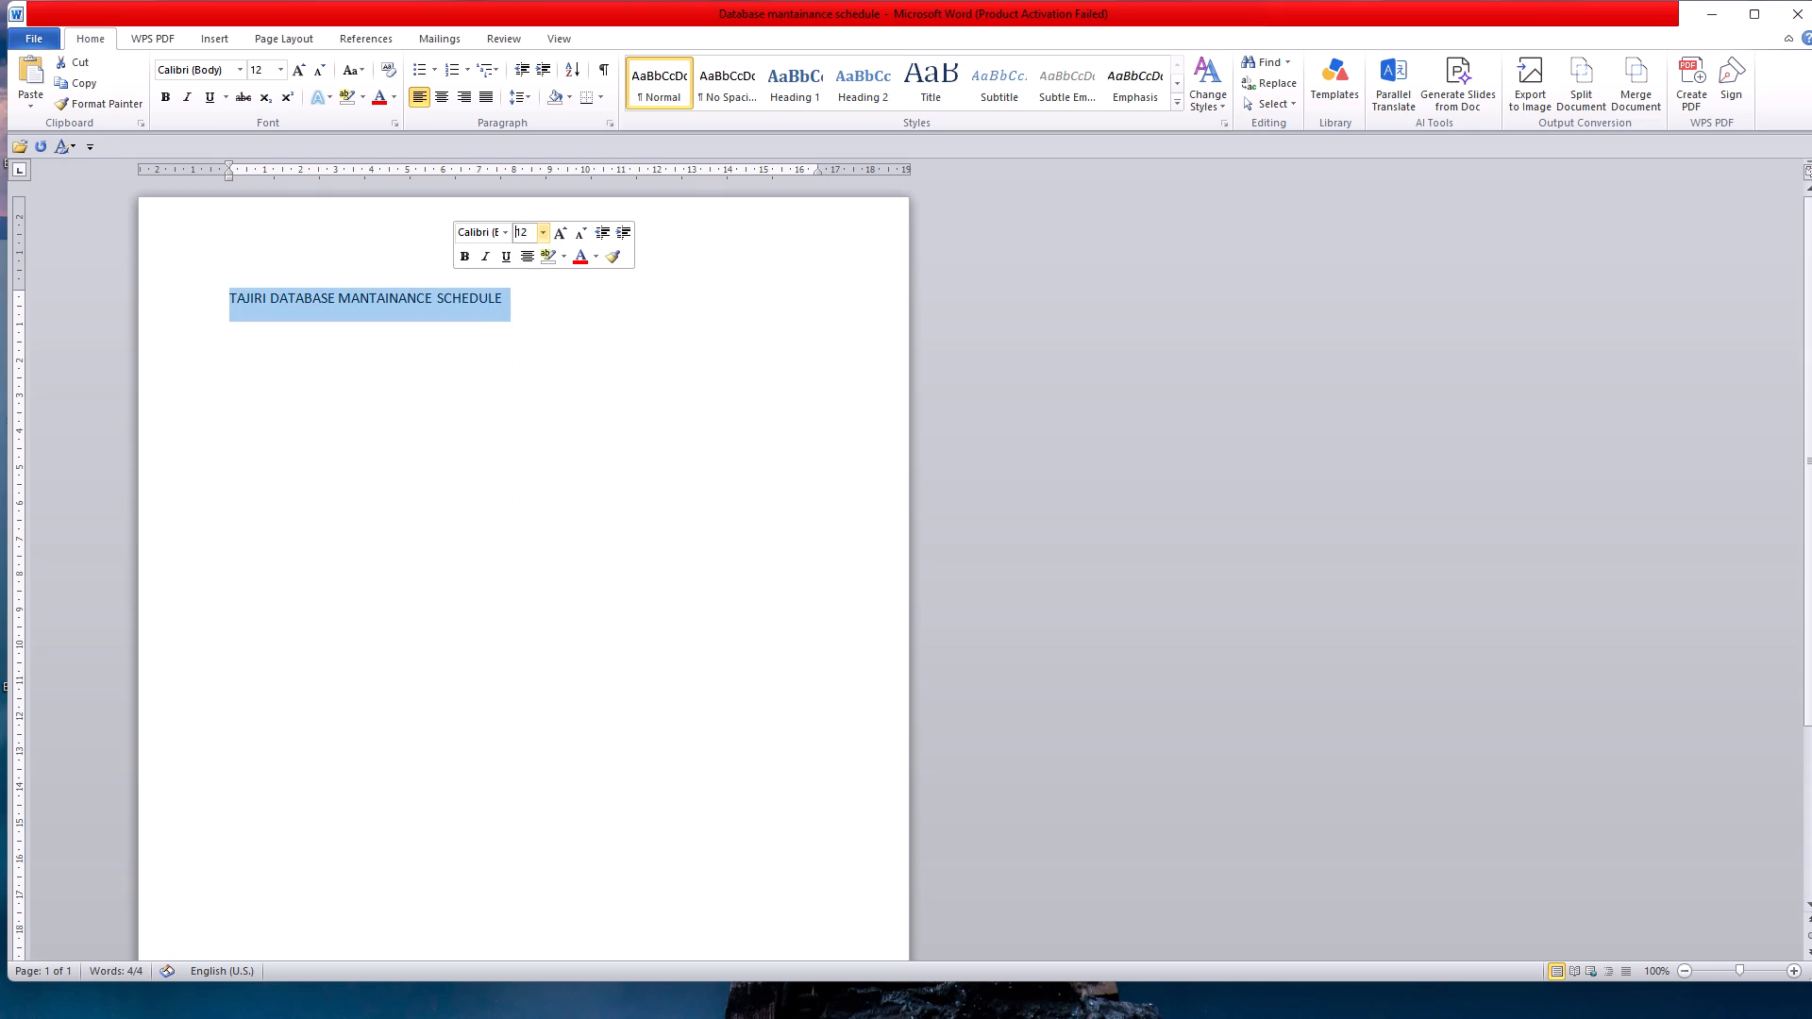
Centre the title line "TAJIRI DATABASE MANTAINANCE SCHEDULE" horizontally on the page.
{"action": "left_click", "coordinate": [659, 283]}
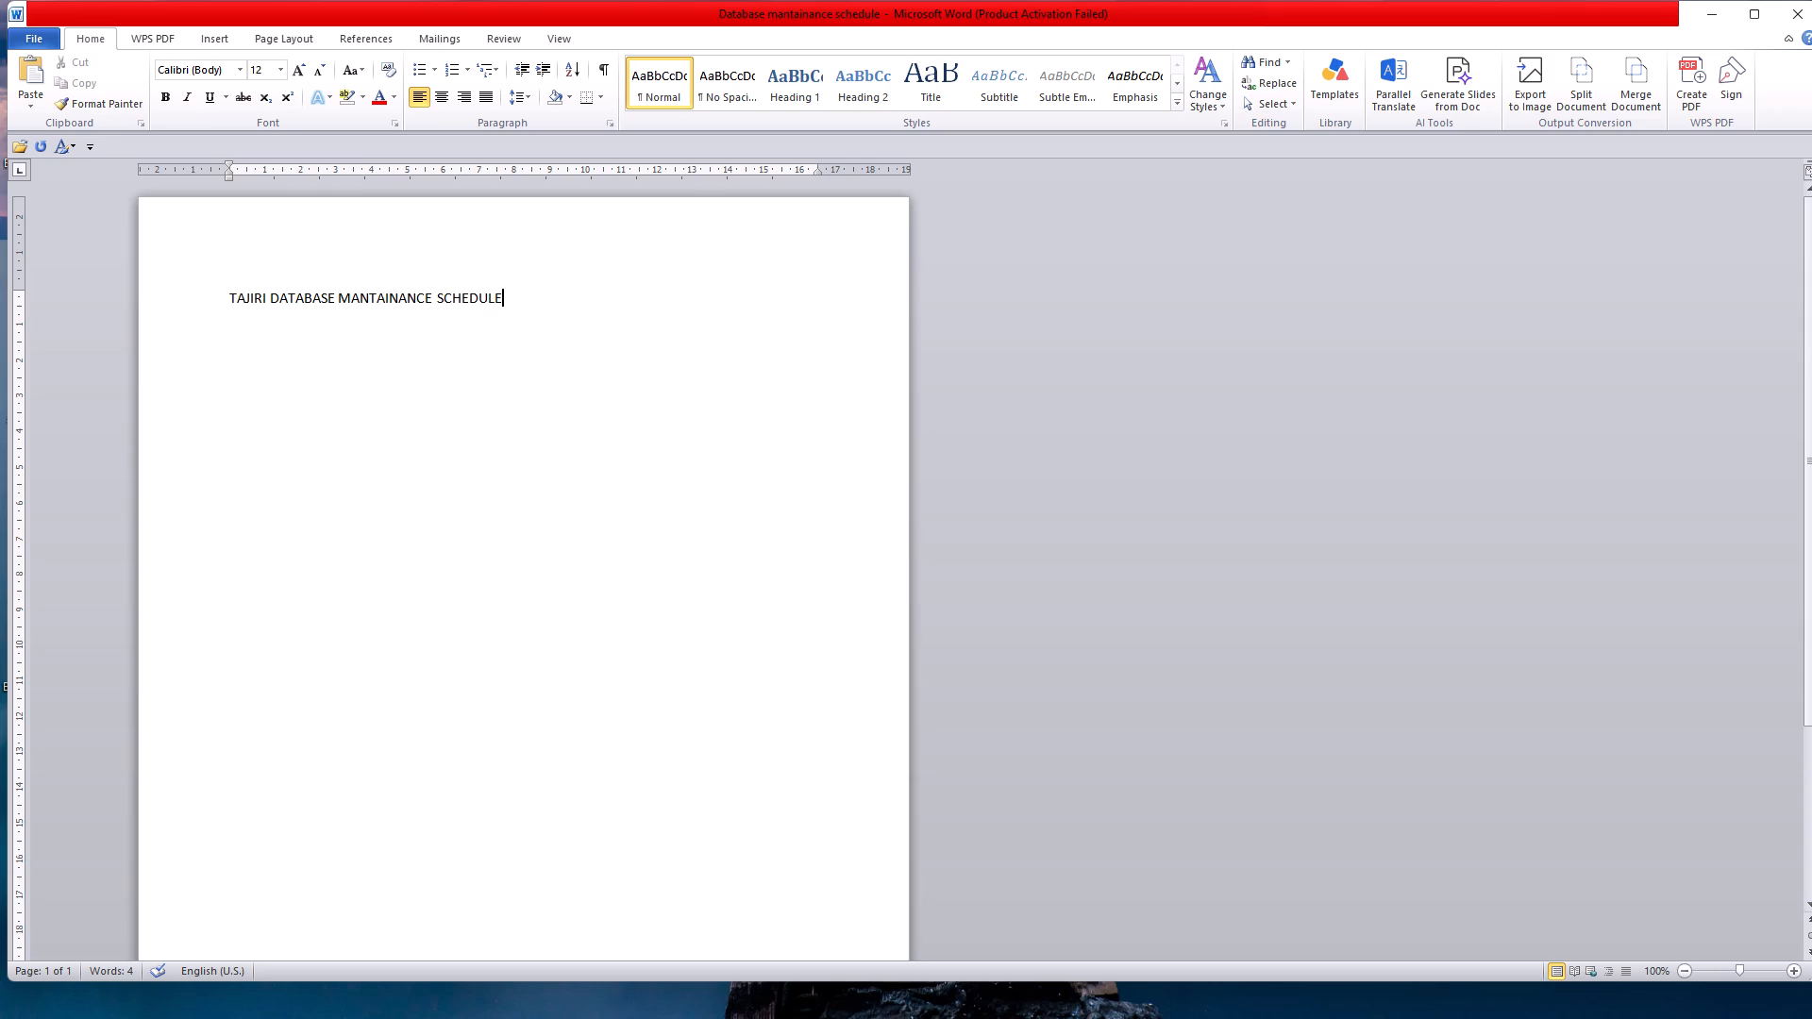
{"action": "left_click_drag", "start_coordinate": [223, 298], "coordinate": [479, 300]}
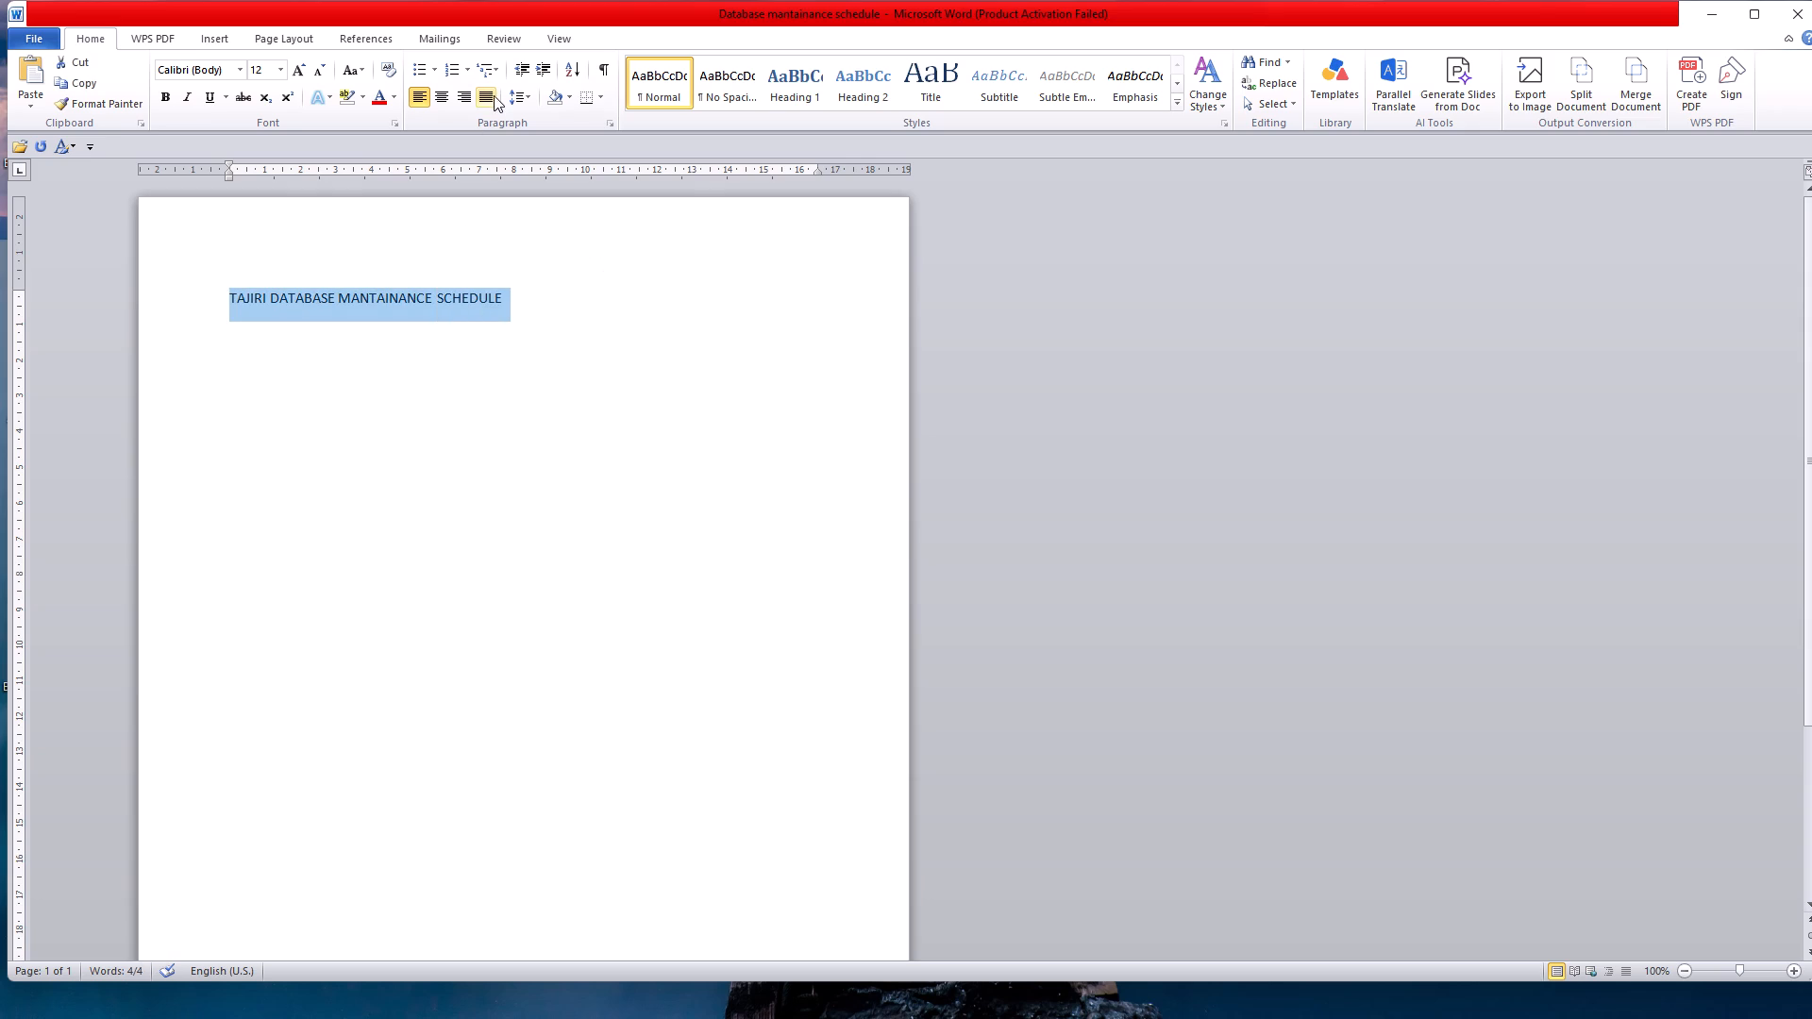
{"action": "left_click", "coordinate": [444, 97]}
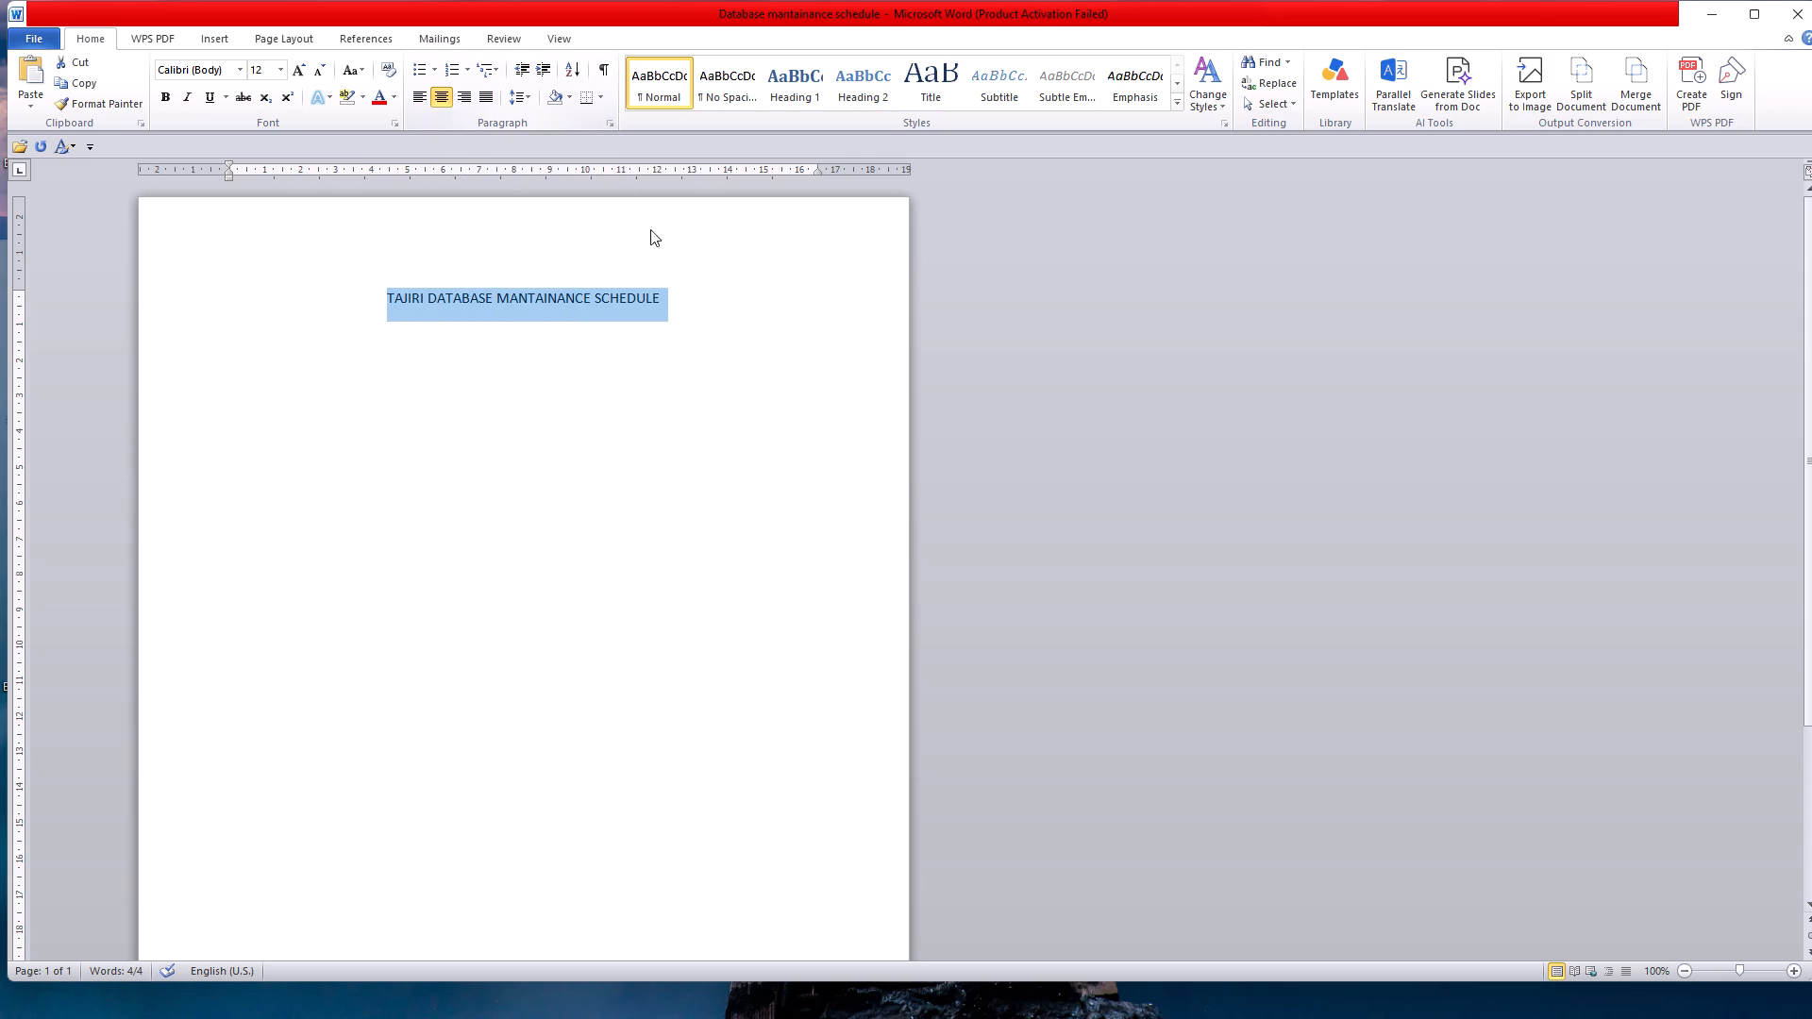
{"action": "left_click", "coordinate": [752, 250]}
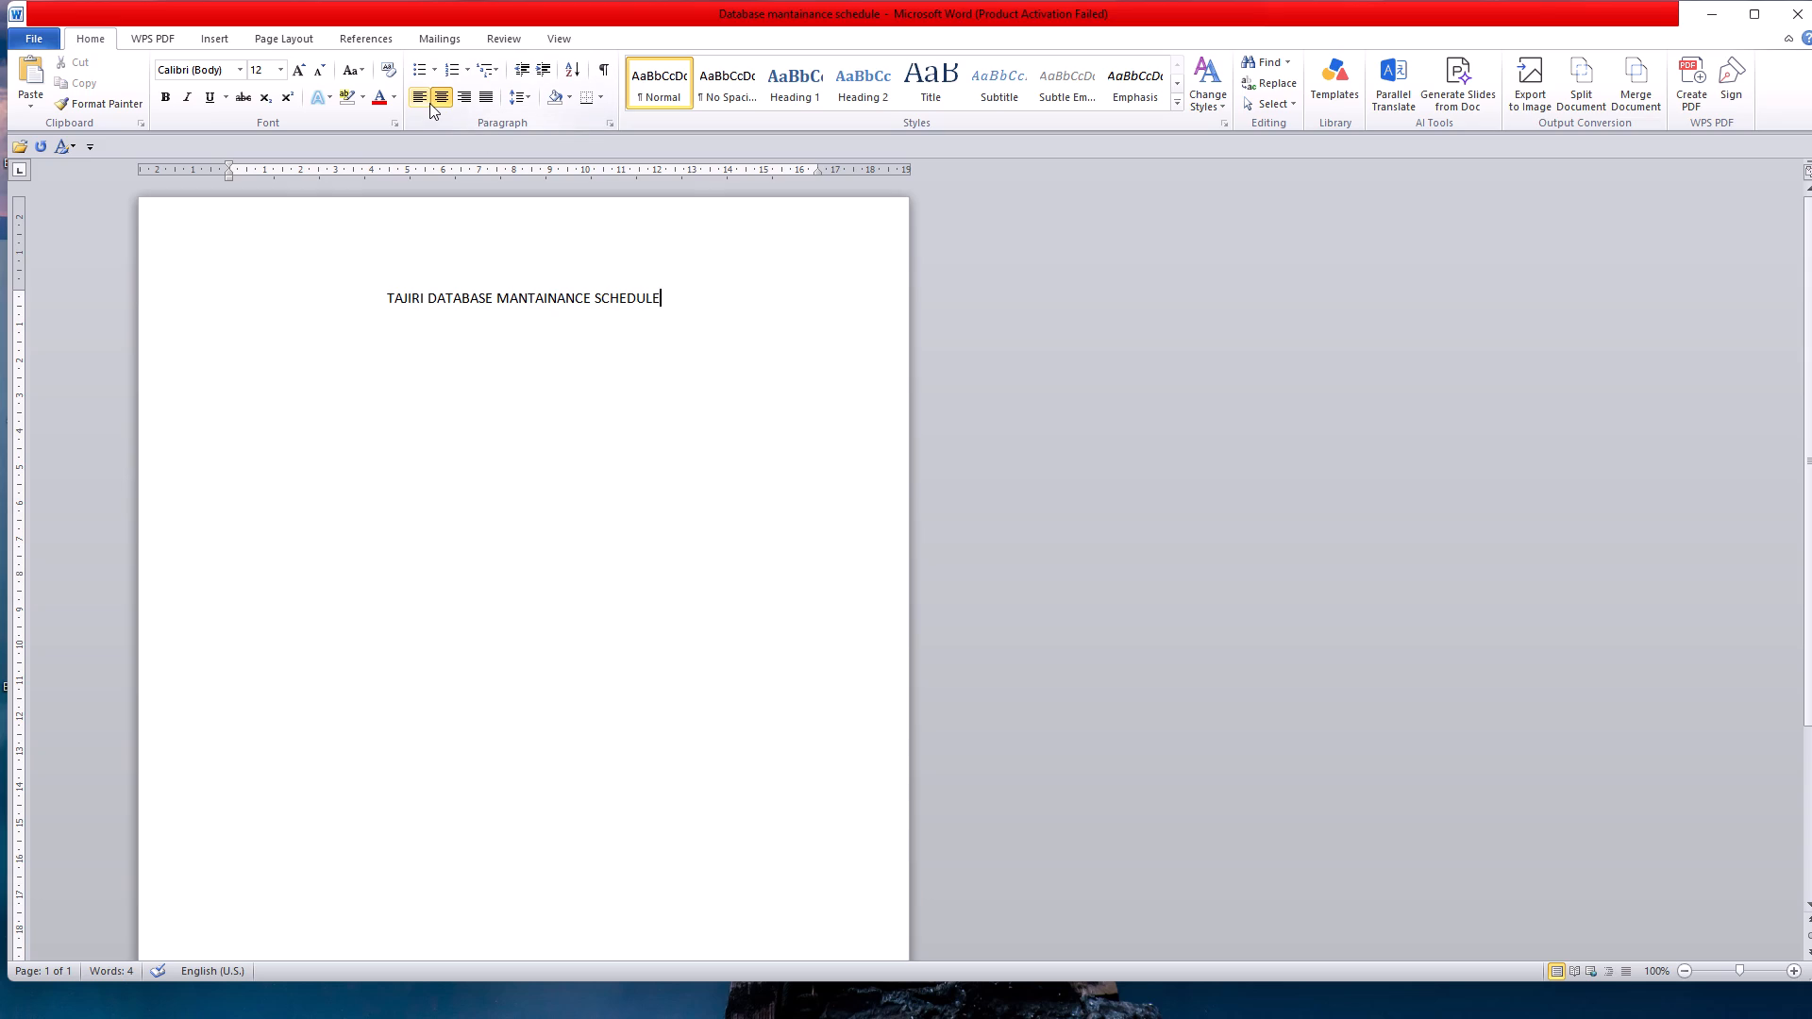
{"action": "left_click", "coordinate": [429, 103]}
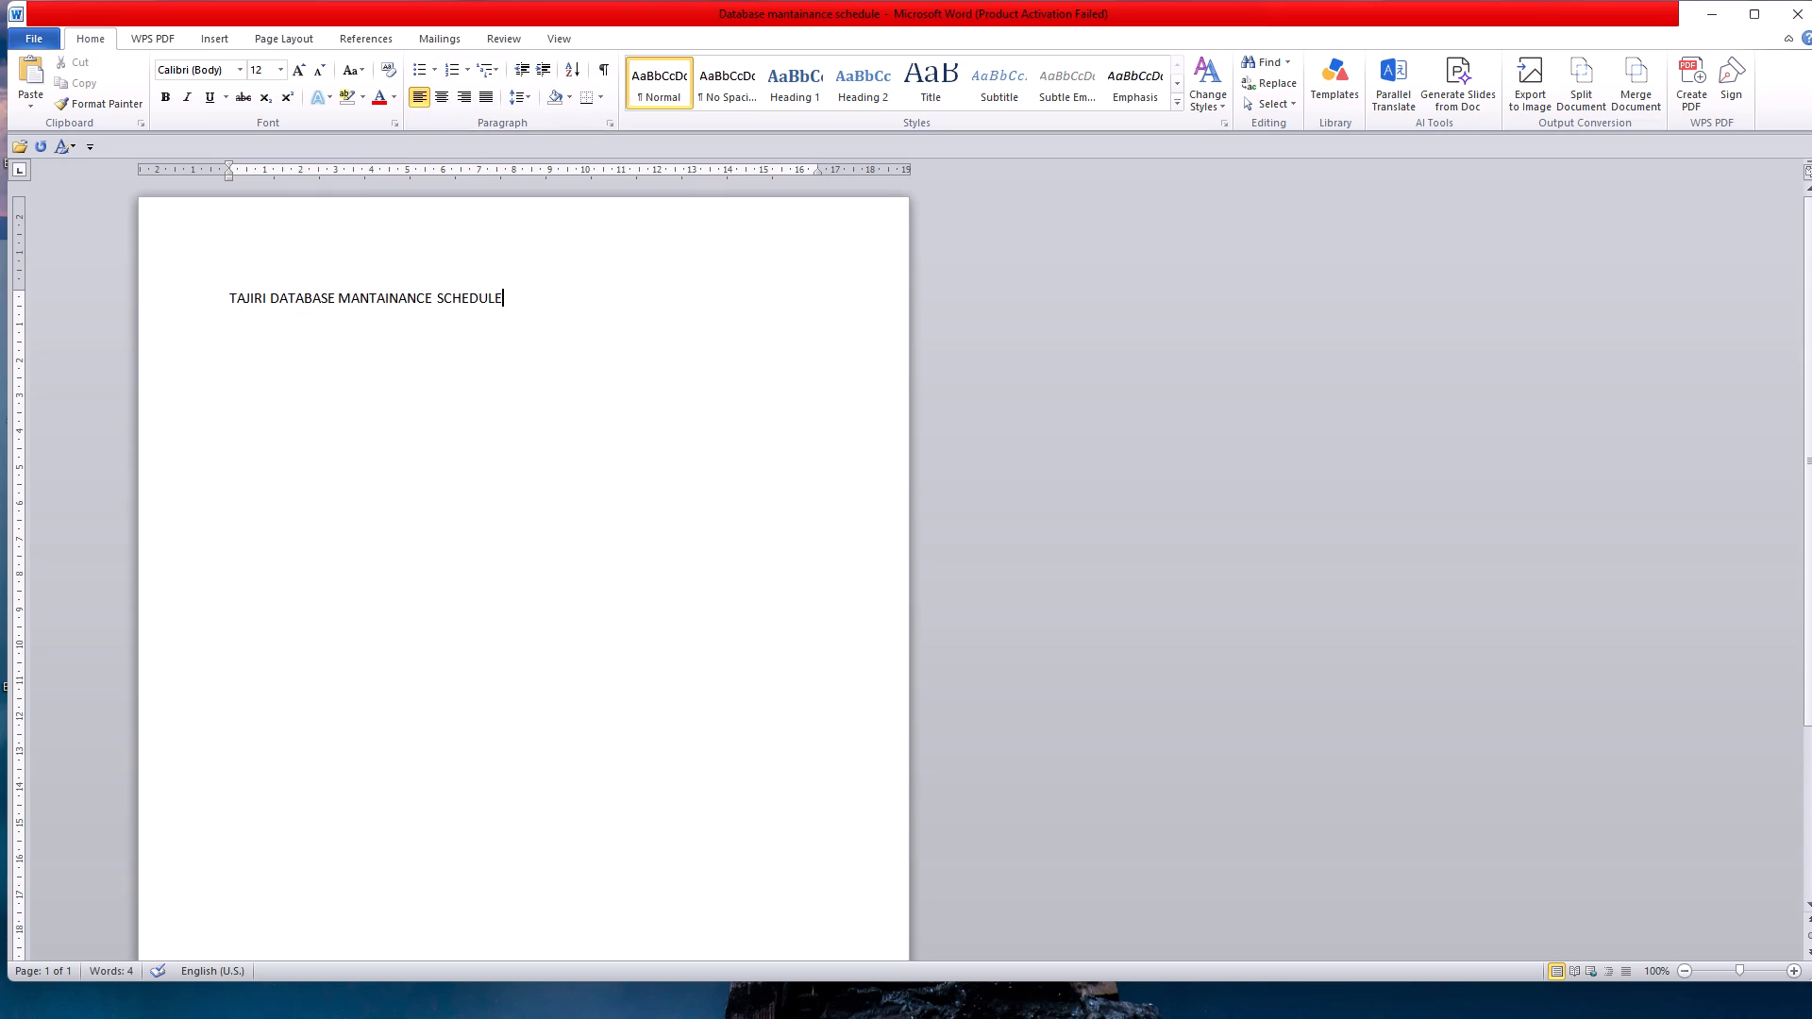
{"action": "left_click", "coordinate": [442, 103]}
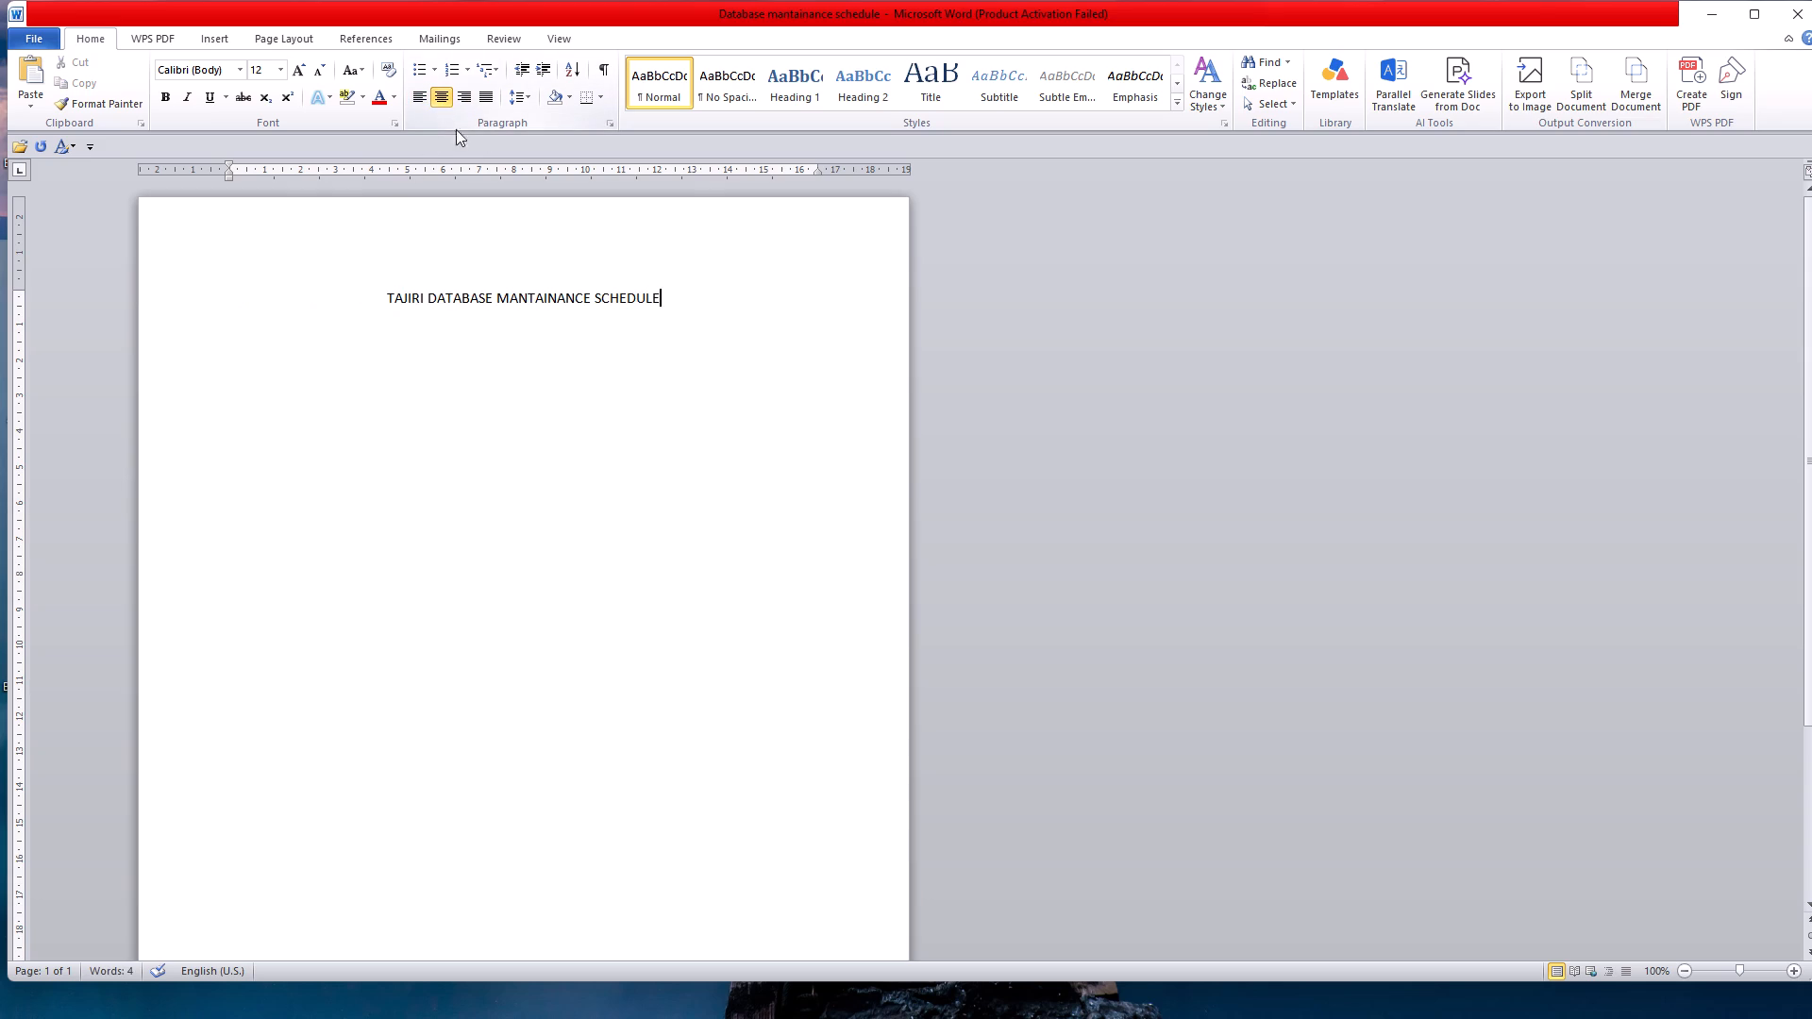
{"action": "left_click", "coordinate": [803, 258]}
{"action": "left_click", "coordinate": [530, 366]}
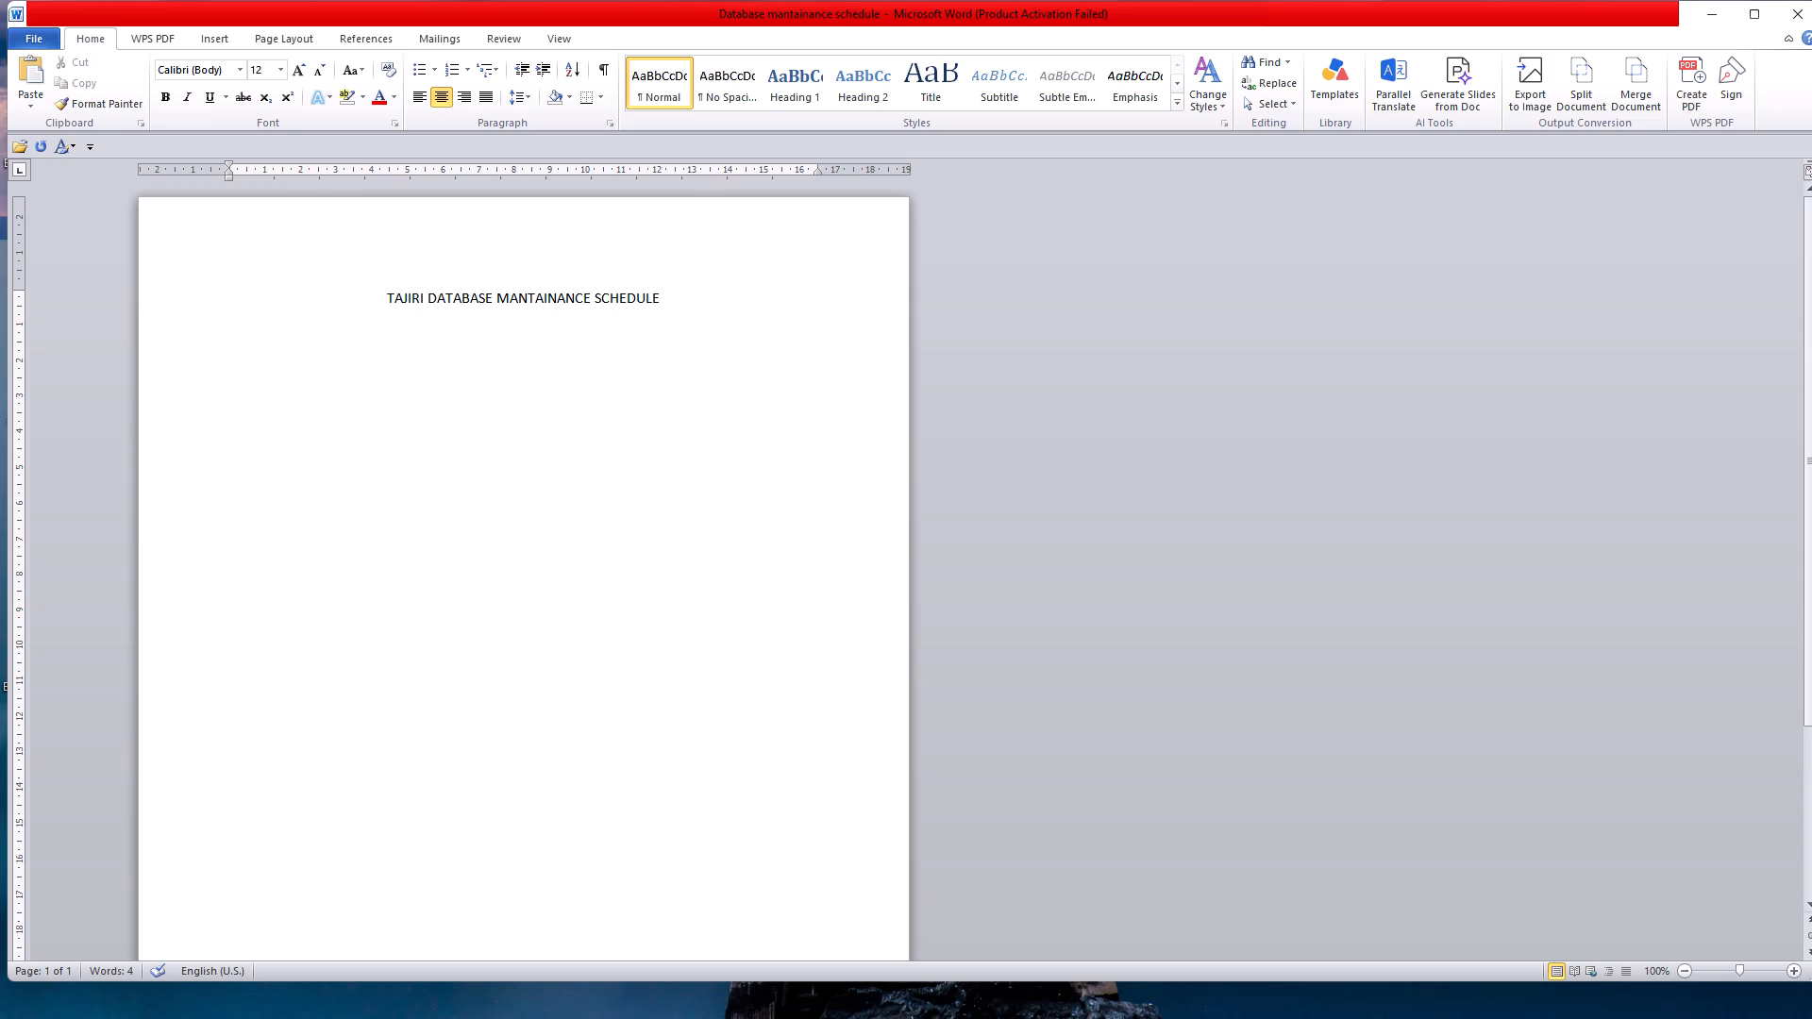
{"action": "left_click", "coordinate": [665, 296]}
Underline the whole title line with a single underline.
{"action": "left_click_drag", "start_coordinate": [384, 297], "coordinate": [661, 288]}
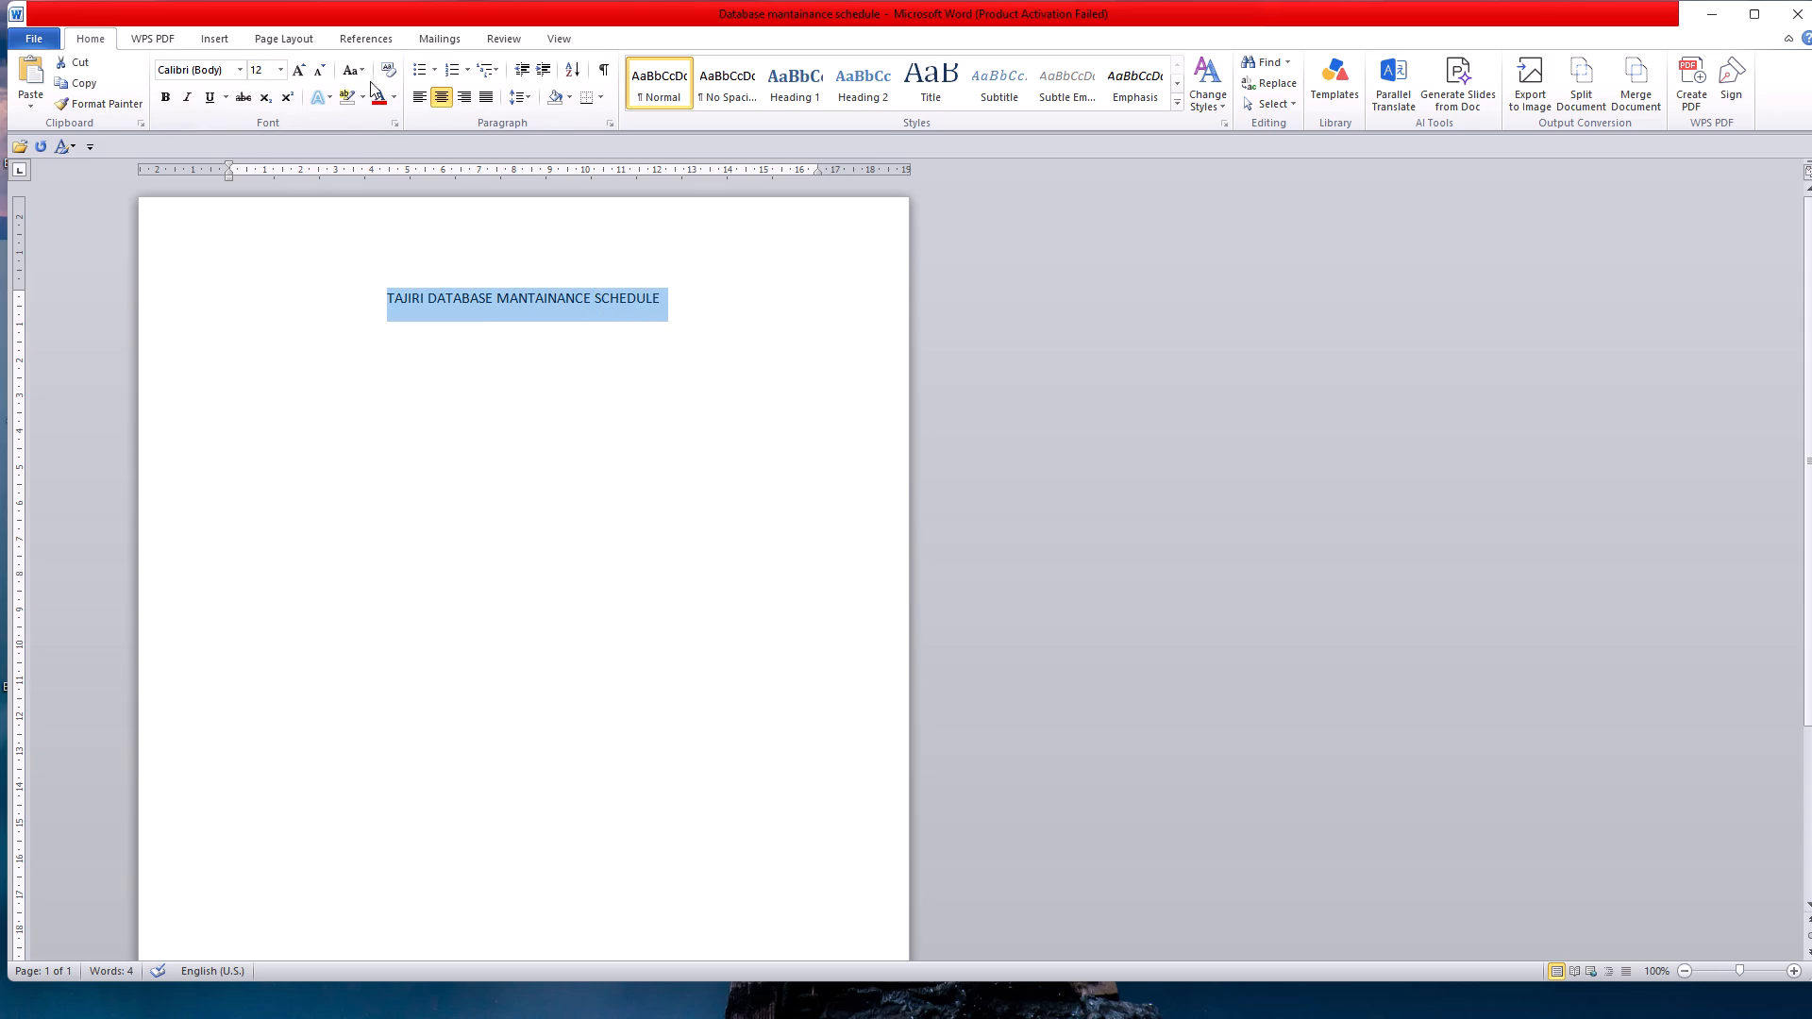
{"action": "left_click", "coordinate": [212, 102]}
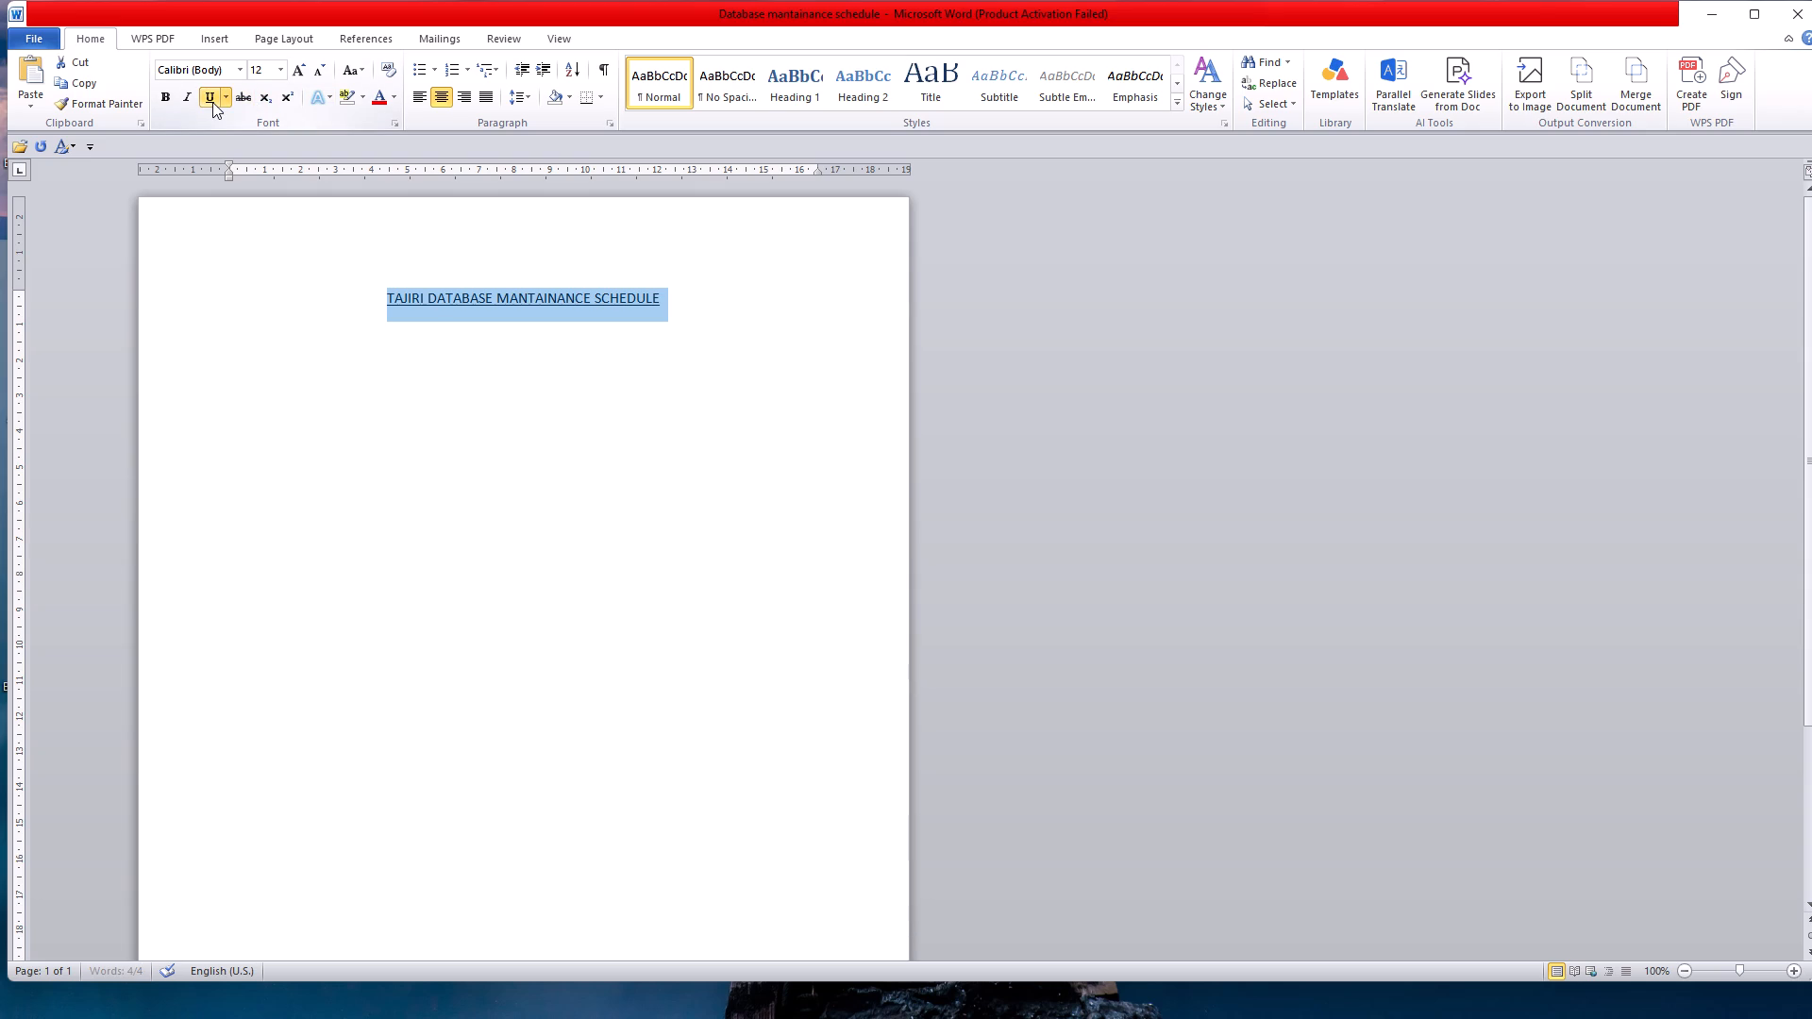
{"action": "left_click", "coordinate": [306, 335]}
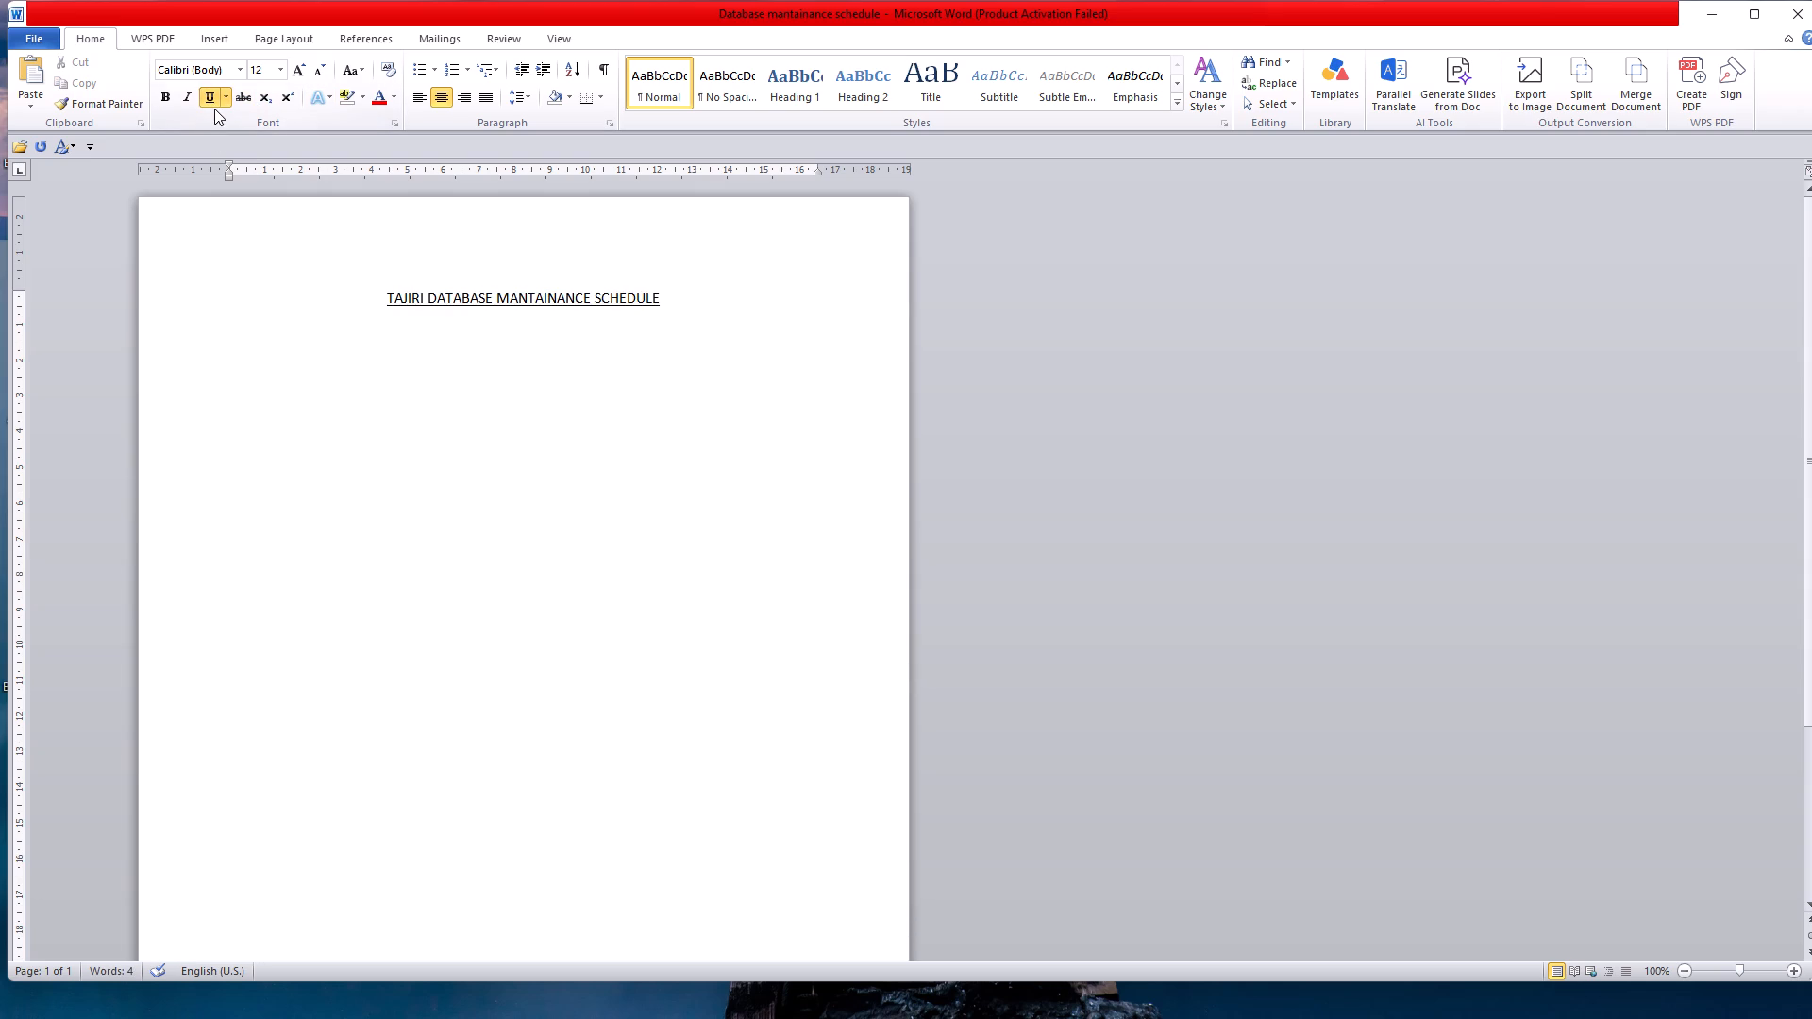
{"action": "left_click", "coordinate": [214, 99]}
Place the cursor at the end of the title and bring up the options for inserting content.
{"action": "left_click", "coordinate": [663, 295]}
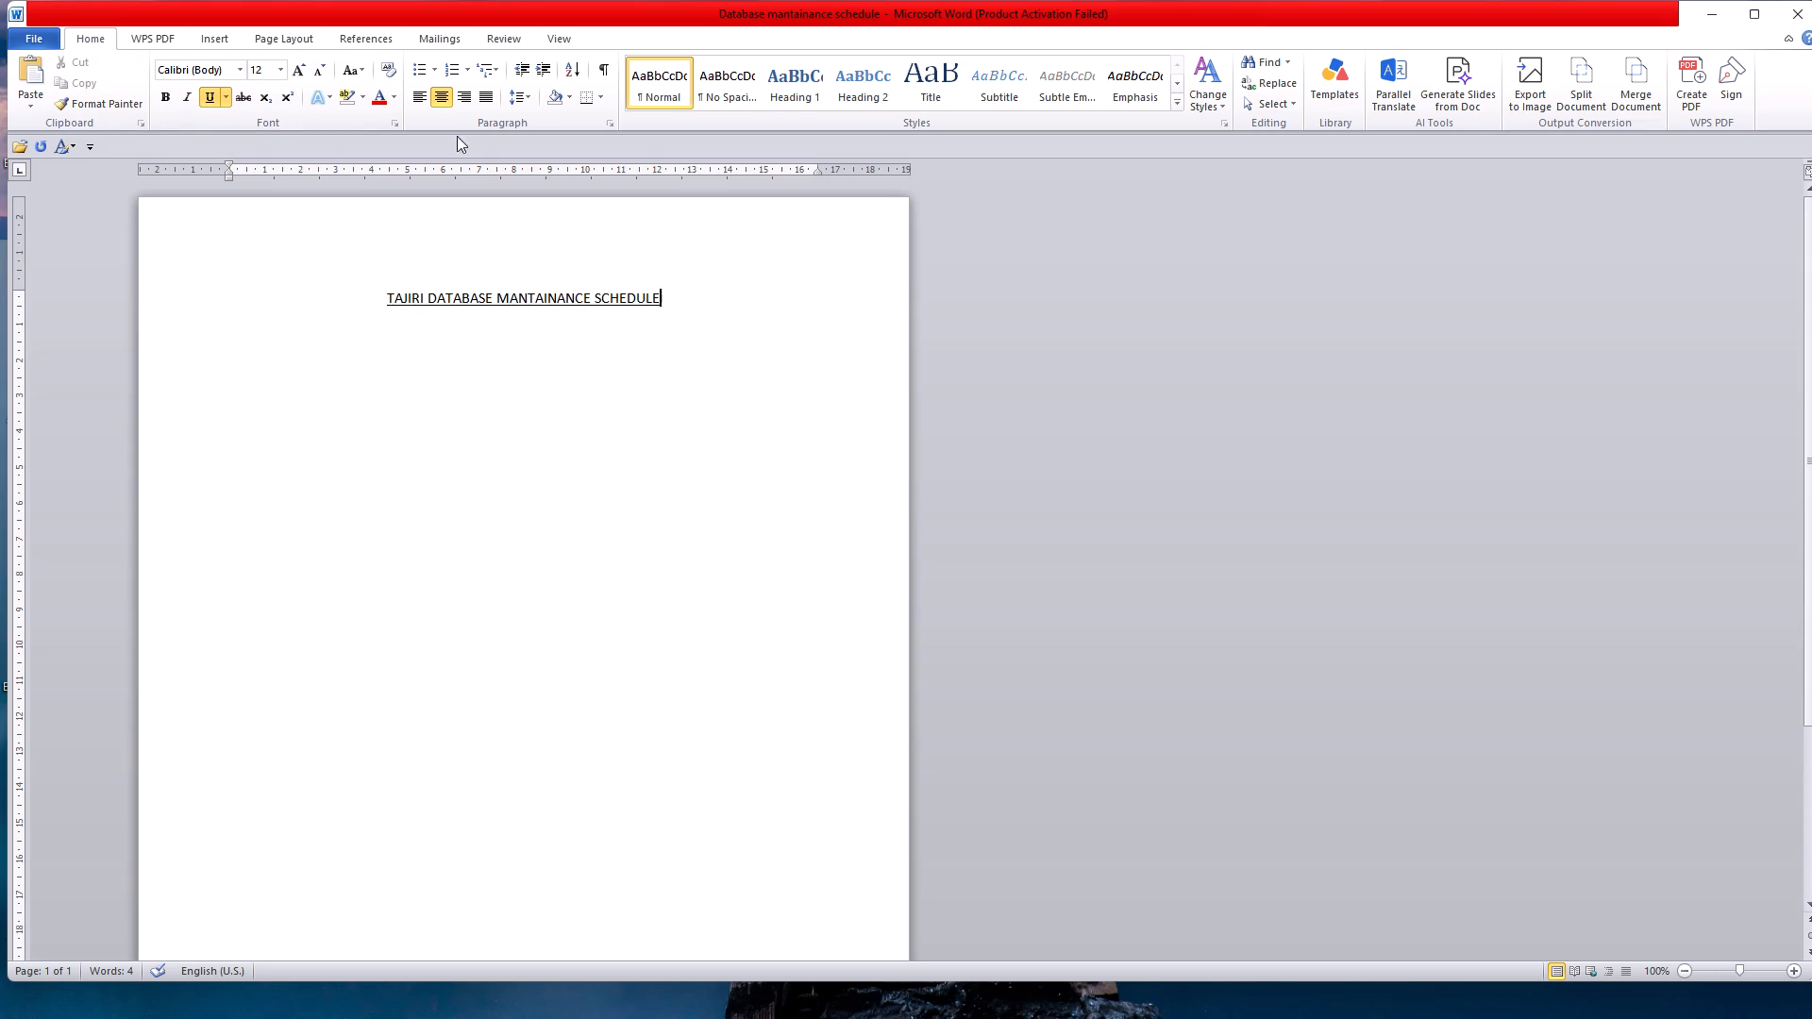
{"action": "left_click", "coordinate": [215, 40]}
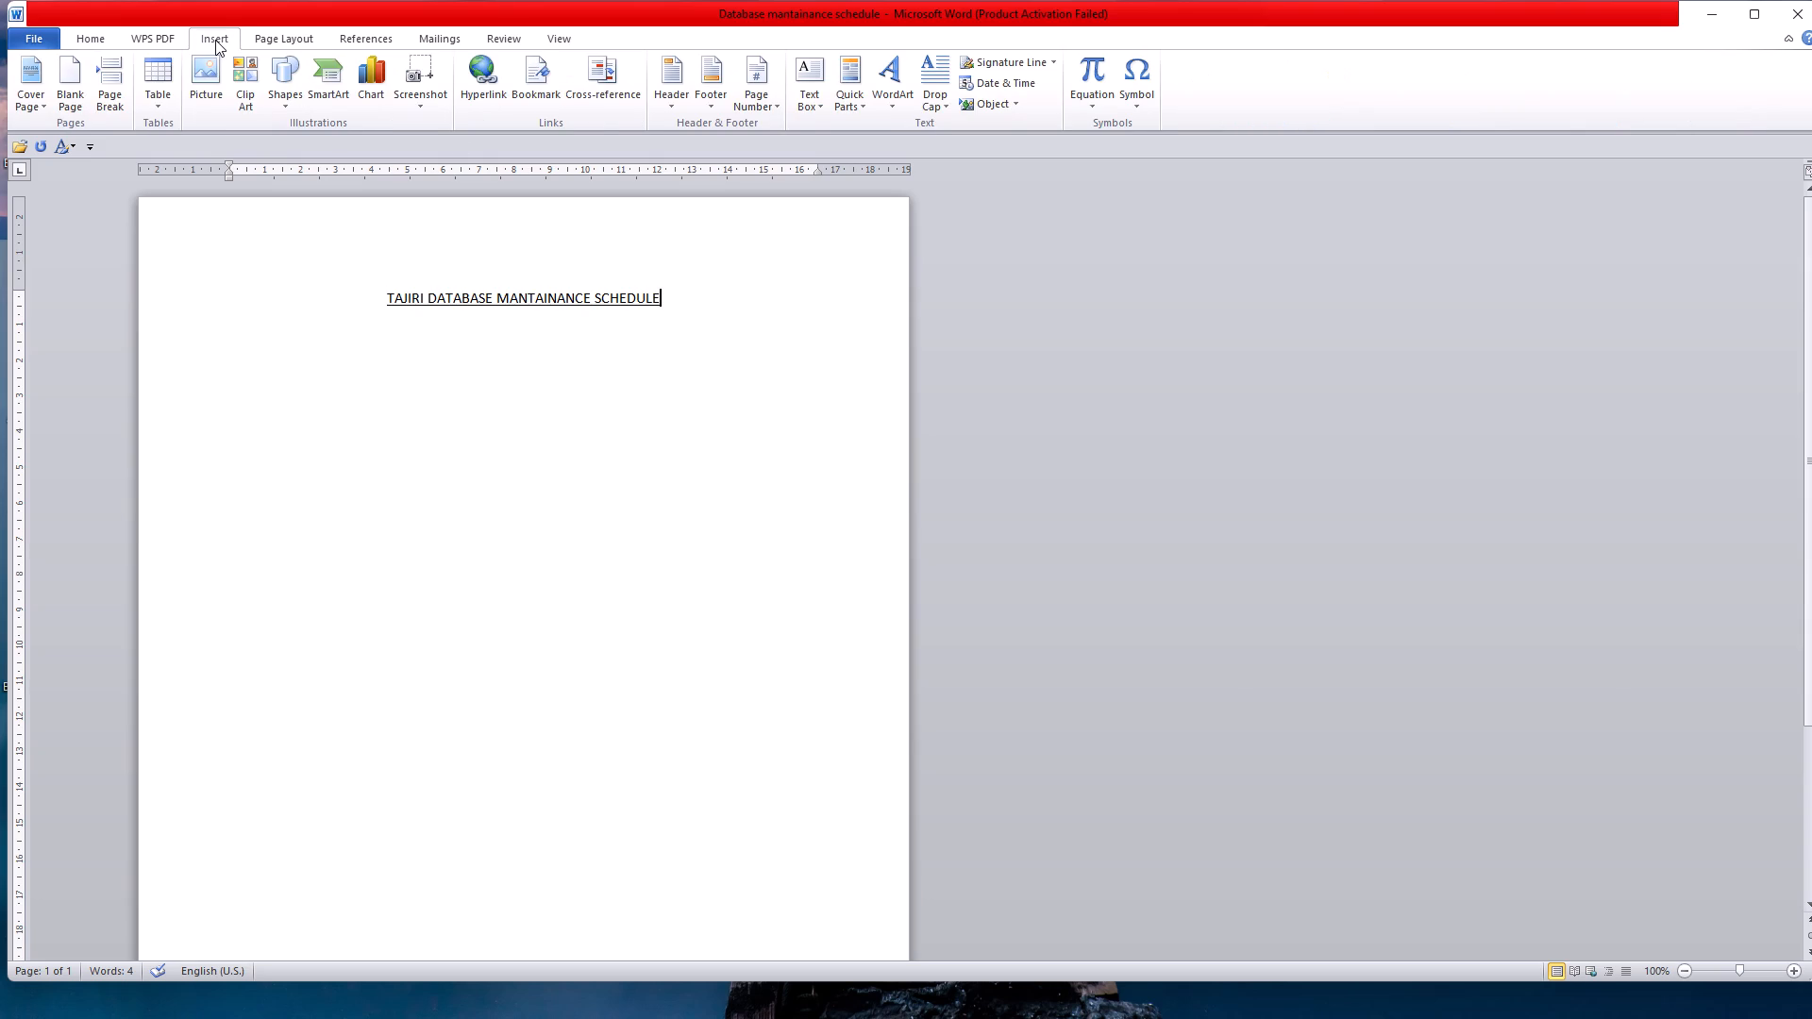
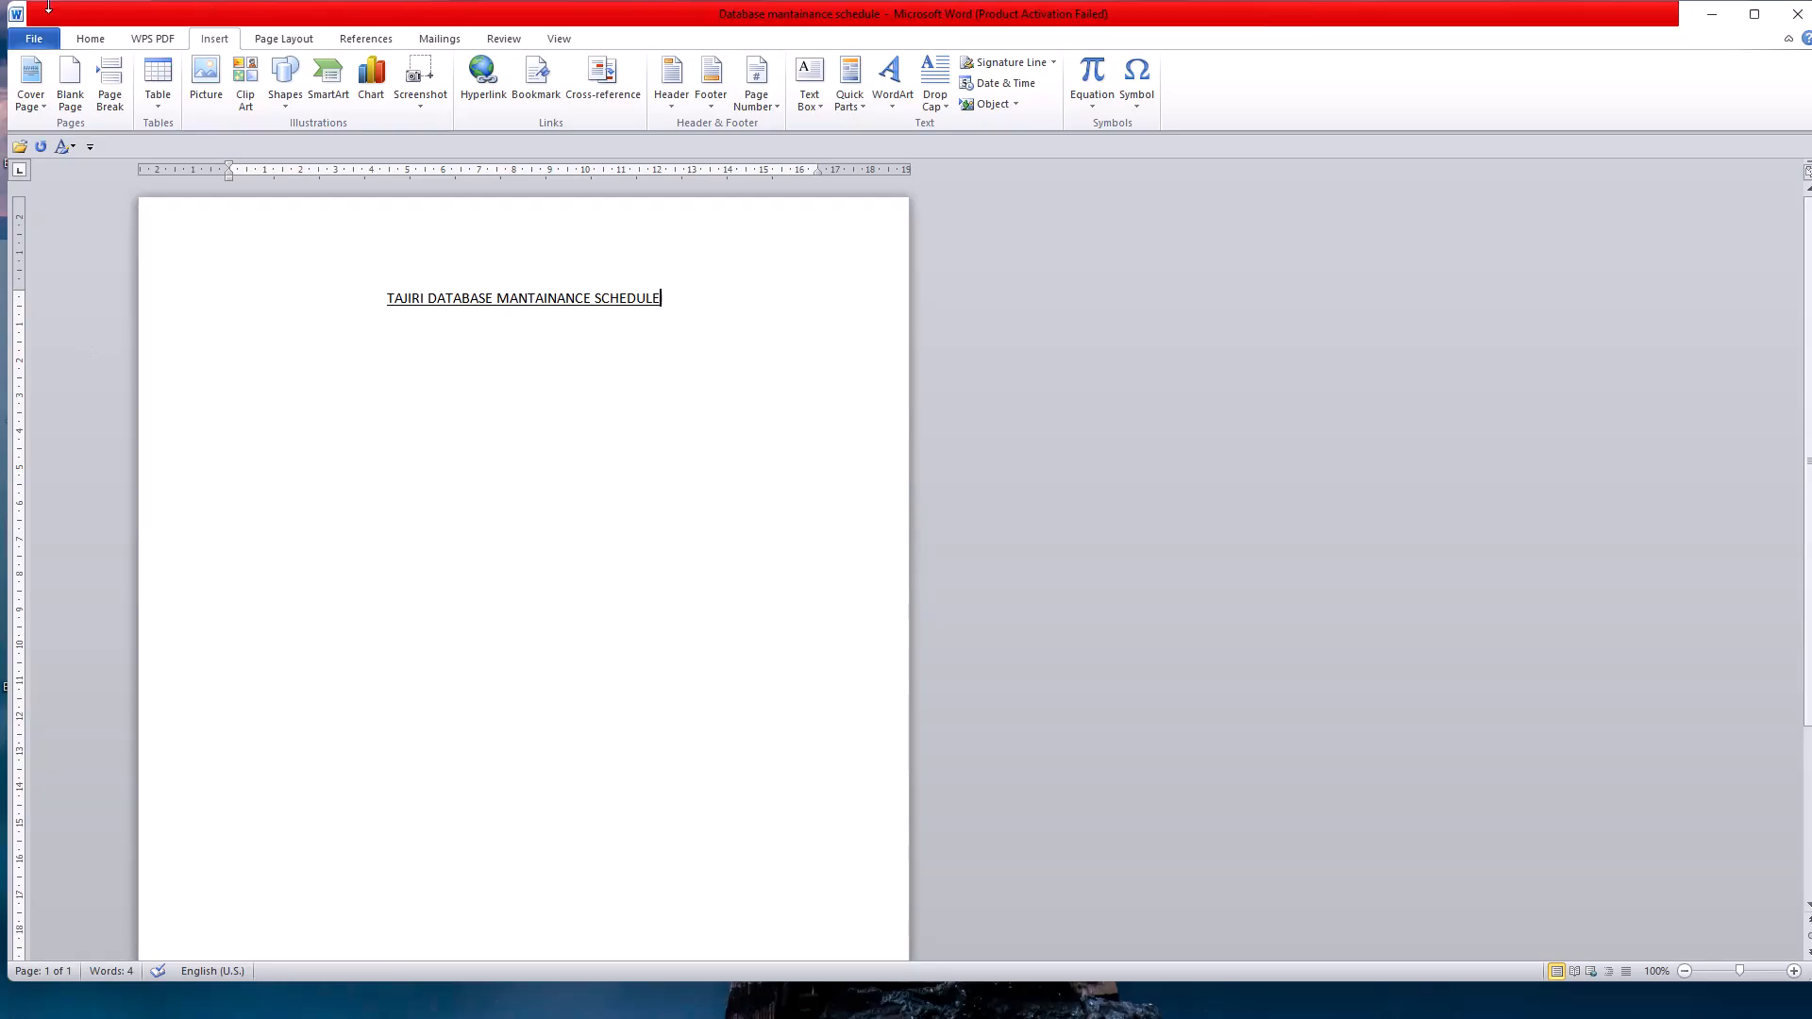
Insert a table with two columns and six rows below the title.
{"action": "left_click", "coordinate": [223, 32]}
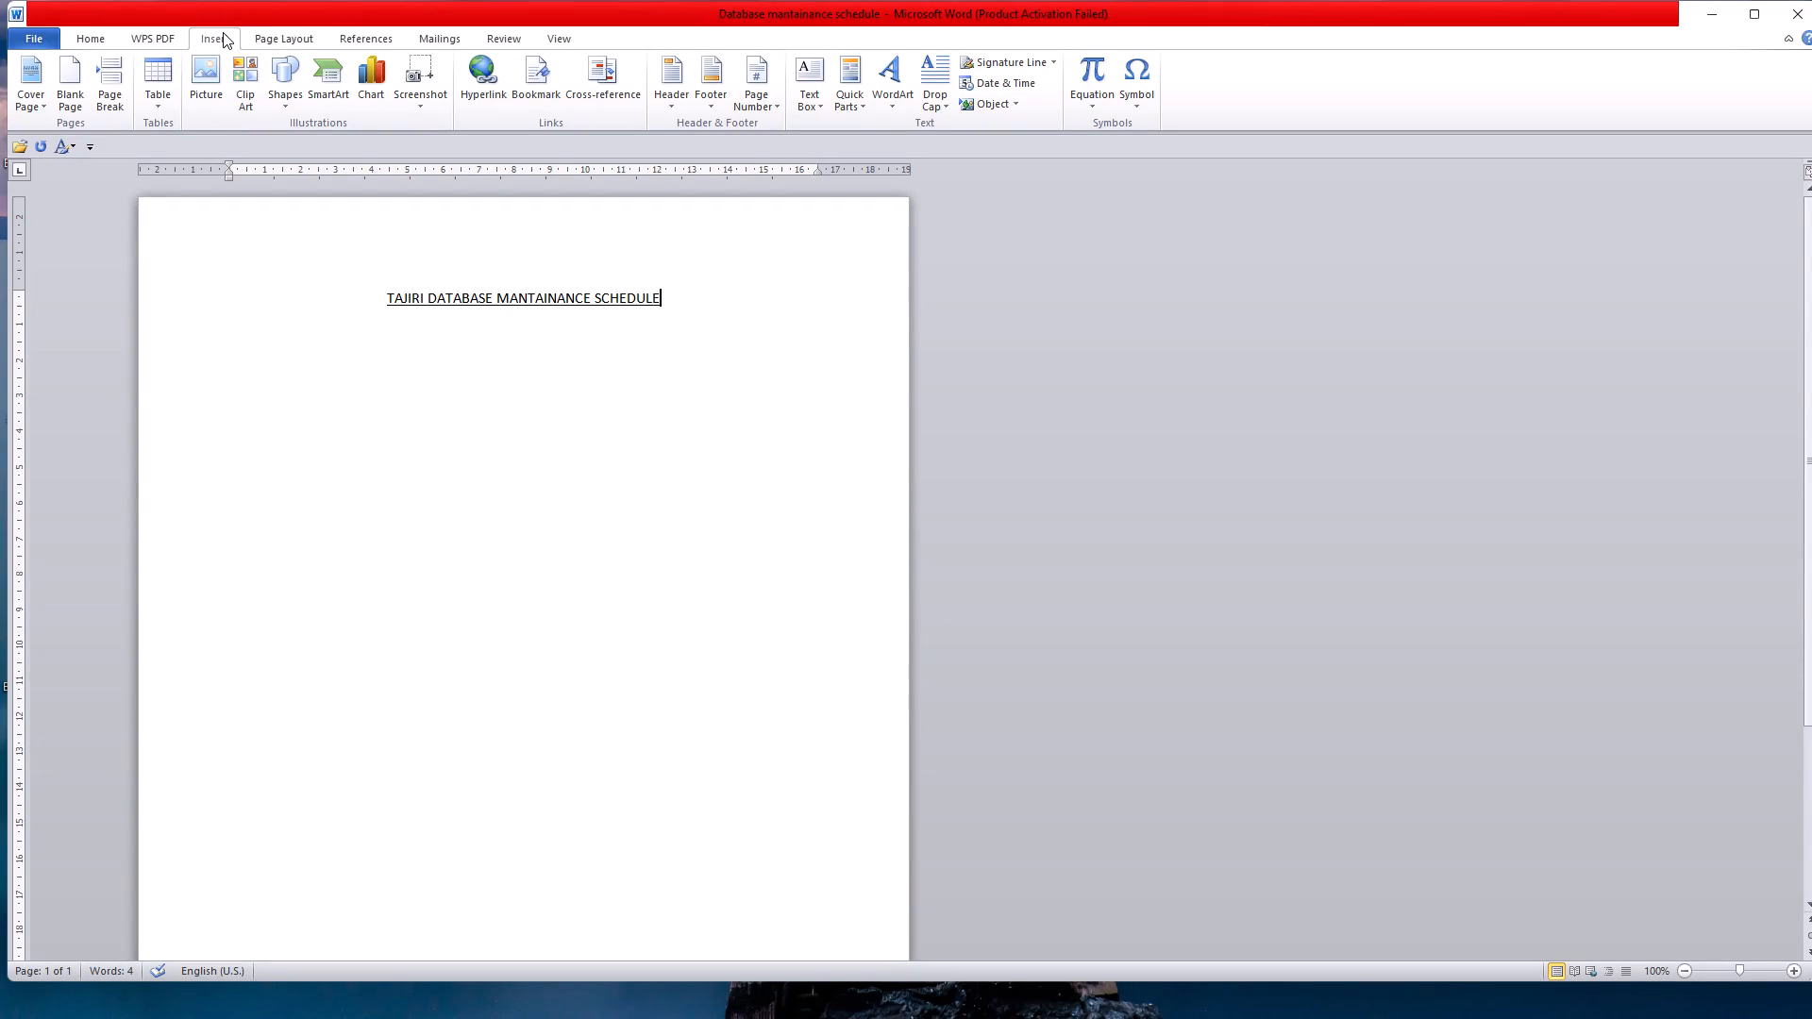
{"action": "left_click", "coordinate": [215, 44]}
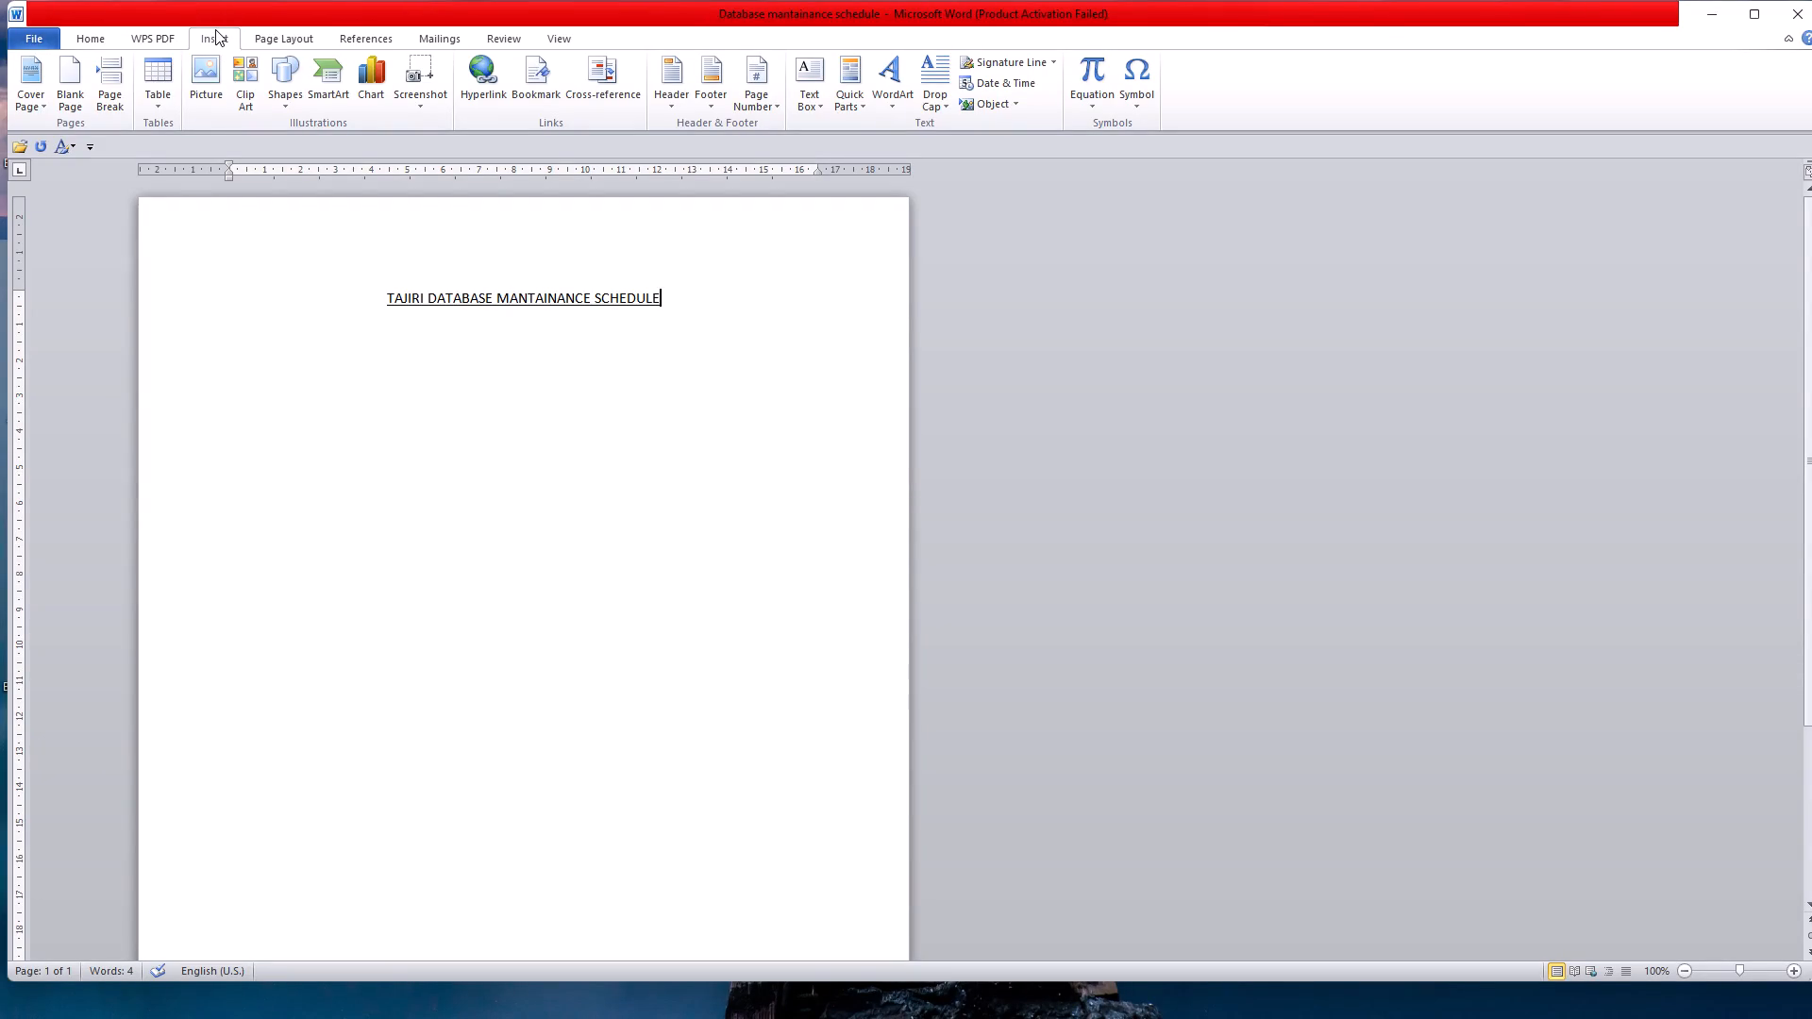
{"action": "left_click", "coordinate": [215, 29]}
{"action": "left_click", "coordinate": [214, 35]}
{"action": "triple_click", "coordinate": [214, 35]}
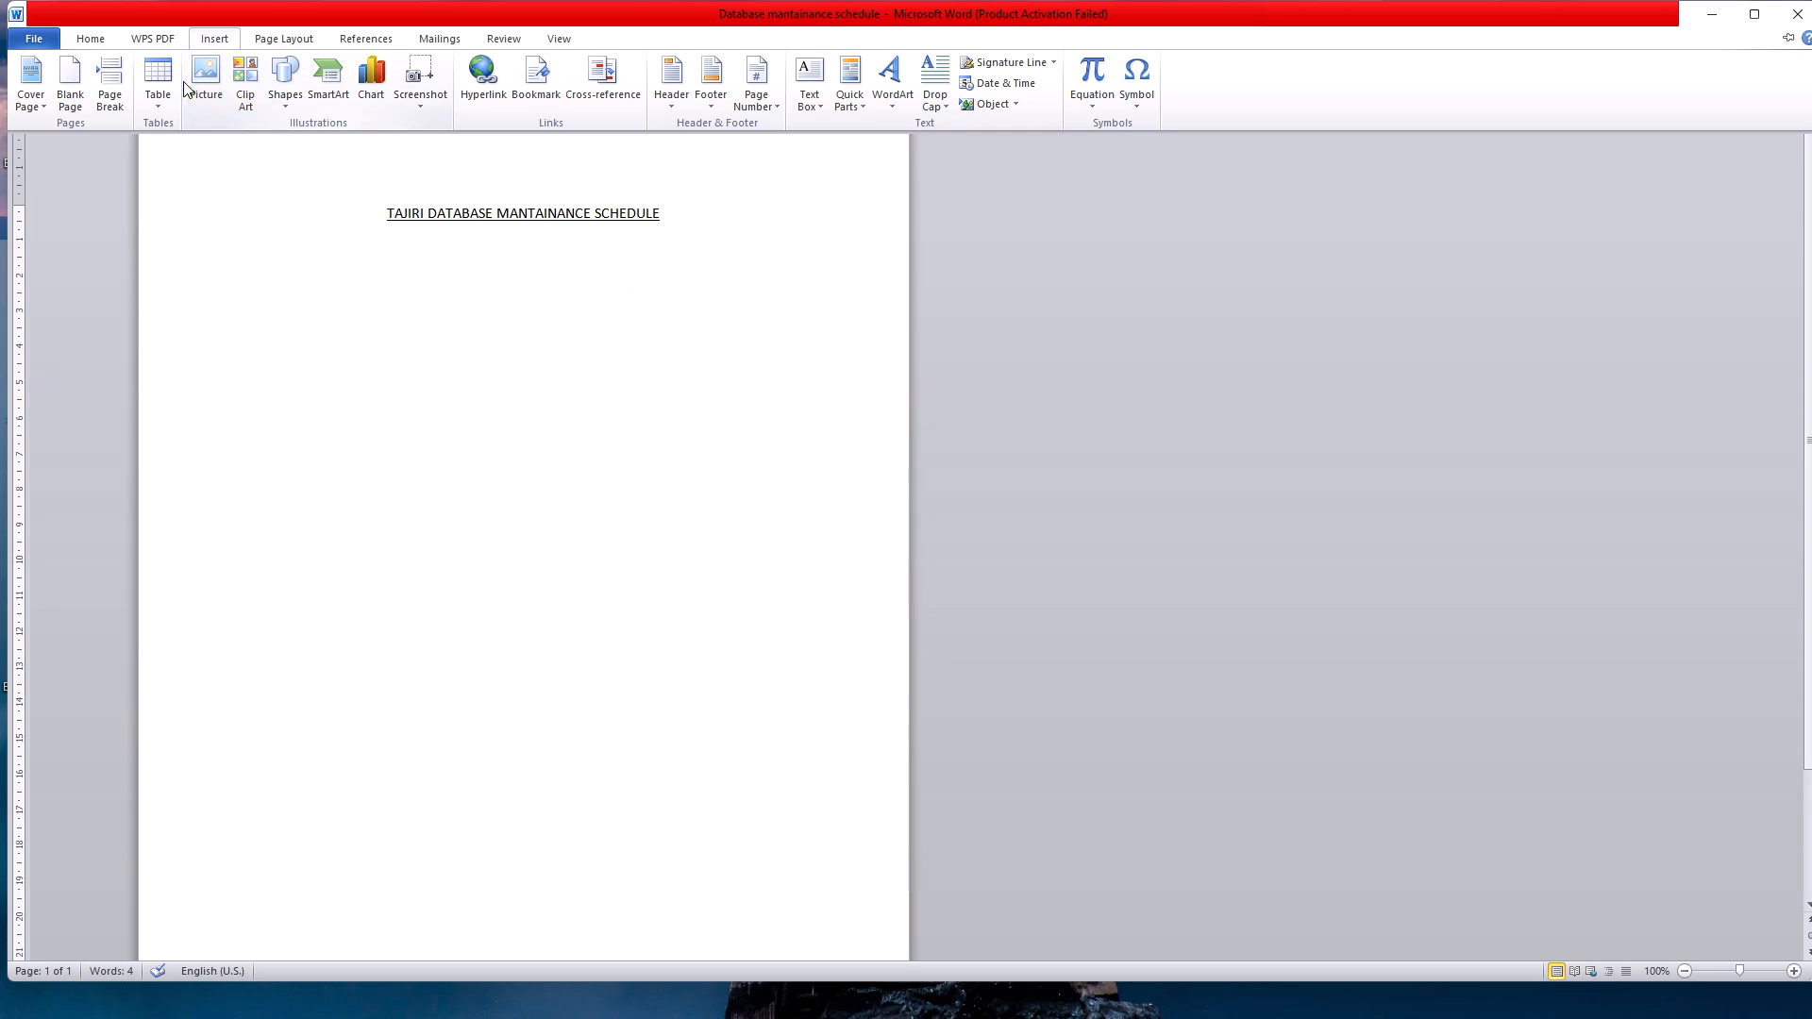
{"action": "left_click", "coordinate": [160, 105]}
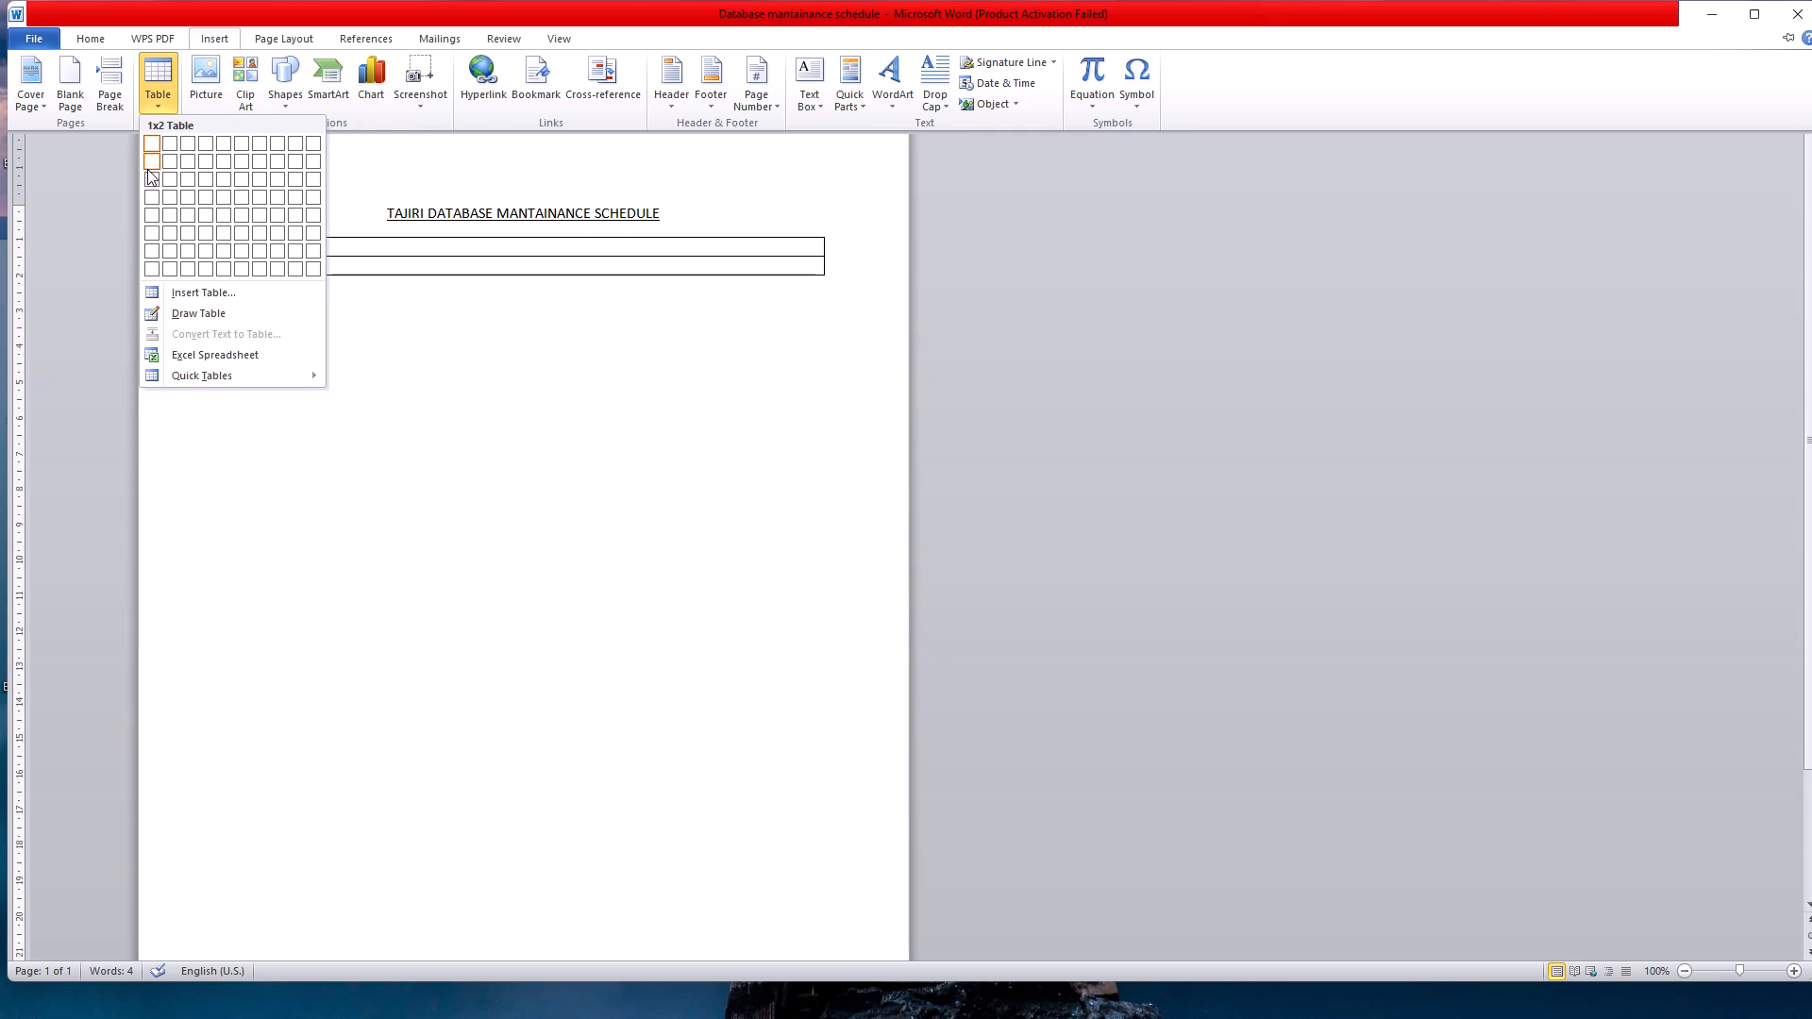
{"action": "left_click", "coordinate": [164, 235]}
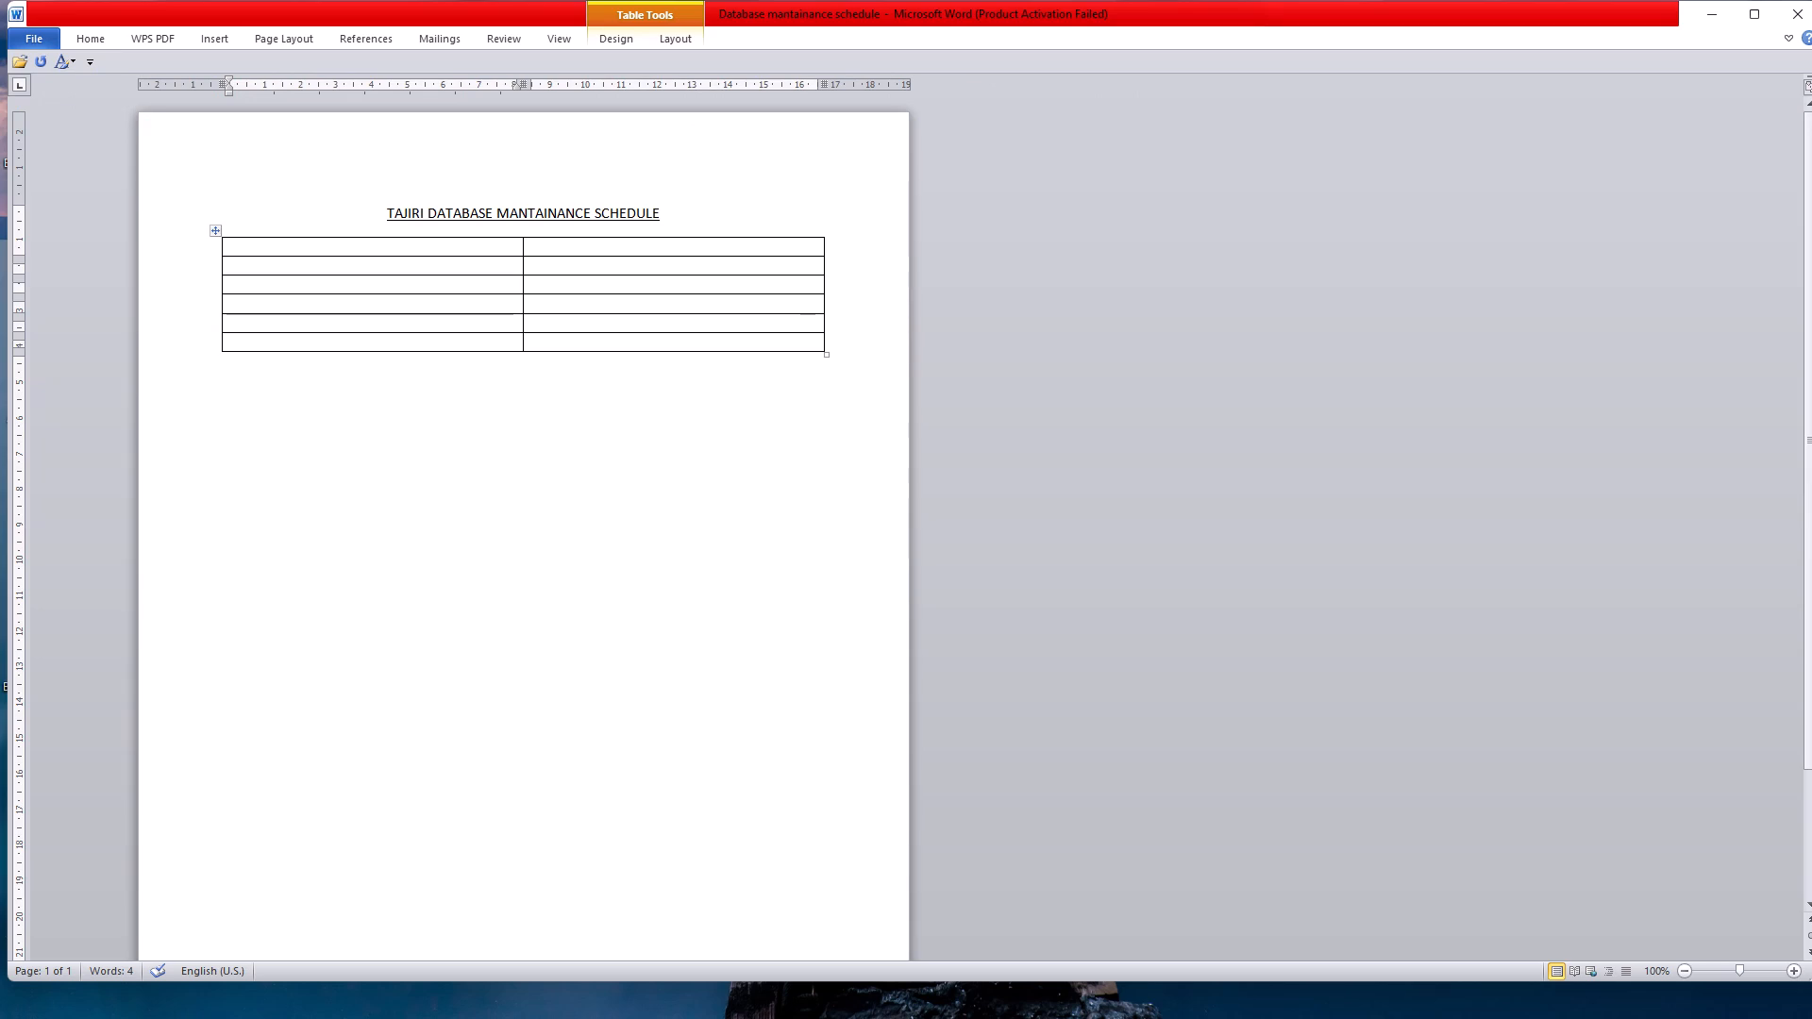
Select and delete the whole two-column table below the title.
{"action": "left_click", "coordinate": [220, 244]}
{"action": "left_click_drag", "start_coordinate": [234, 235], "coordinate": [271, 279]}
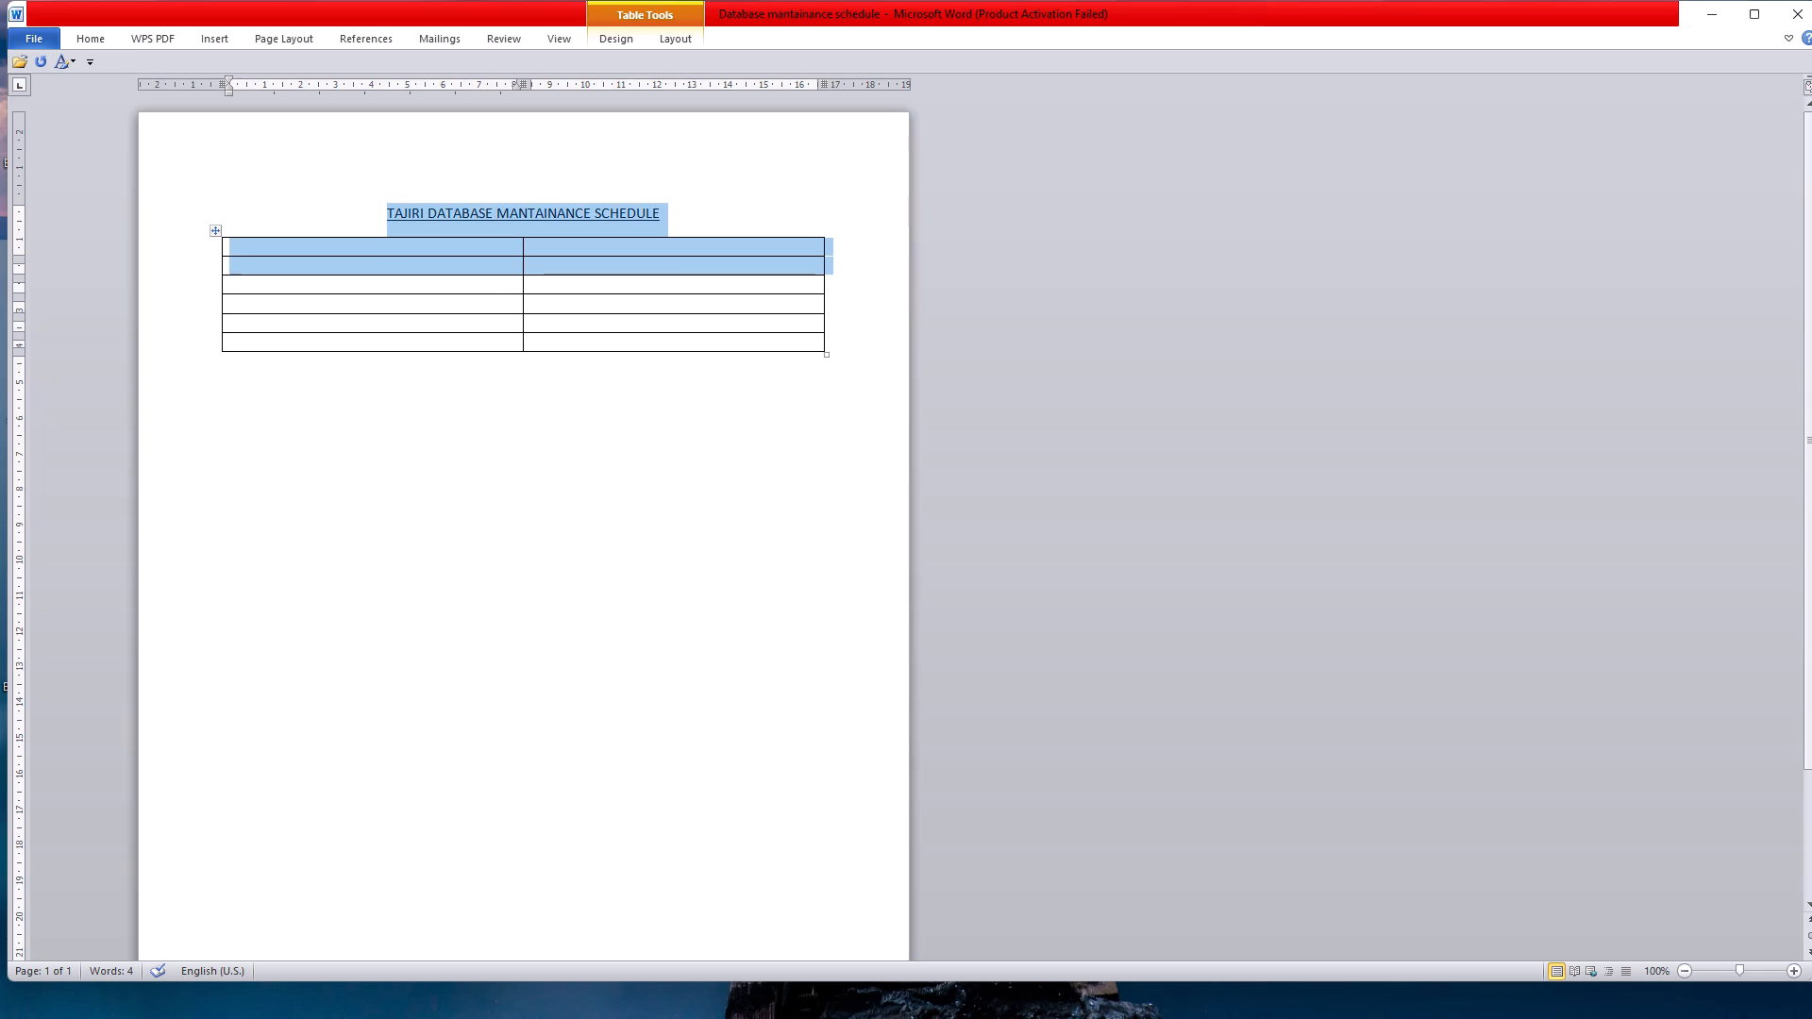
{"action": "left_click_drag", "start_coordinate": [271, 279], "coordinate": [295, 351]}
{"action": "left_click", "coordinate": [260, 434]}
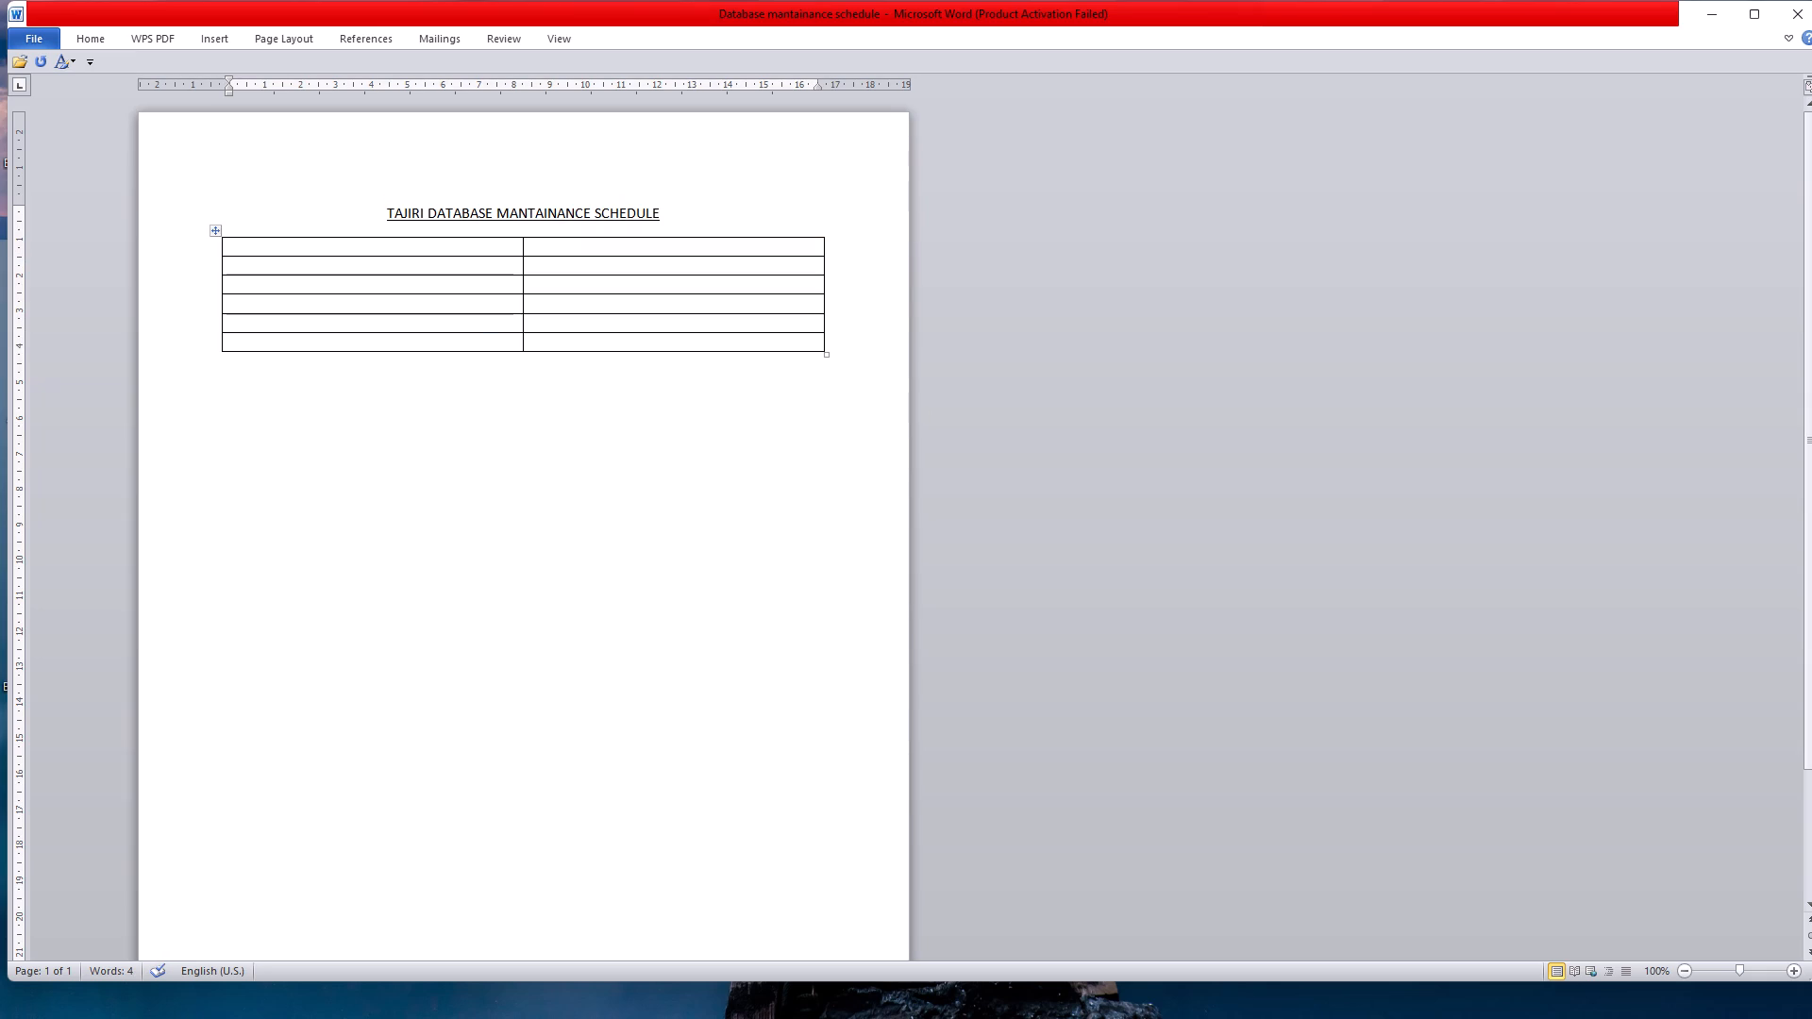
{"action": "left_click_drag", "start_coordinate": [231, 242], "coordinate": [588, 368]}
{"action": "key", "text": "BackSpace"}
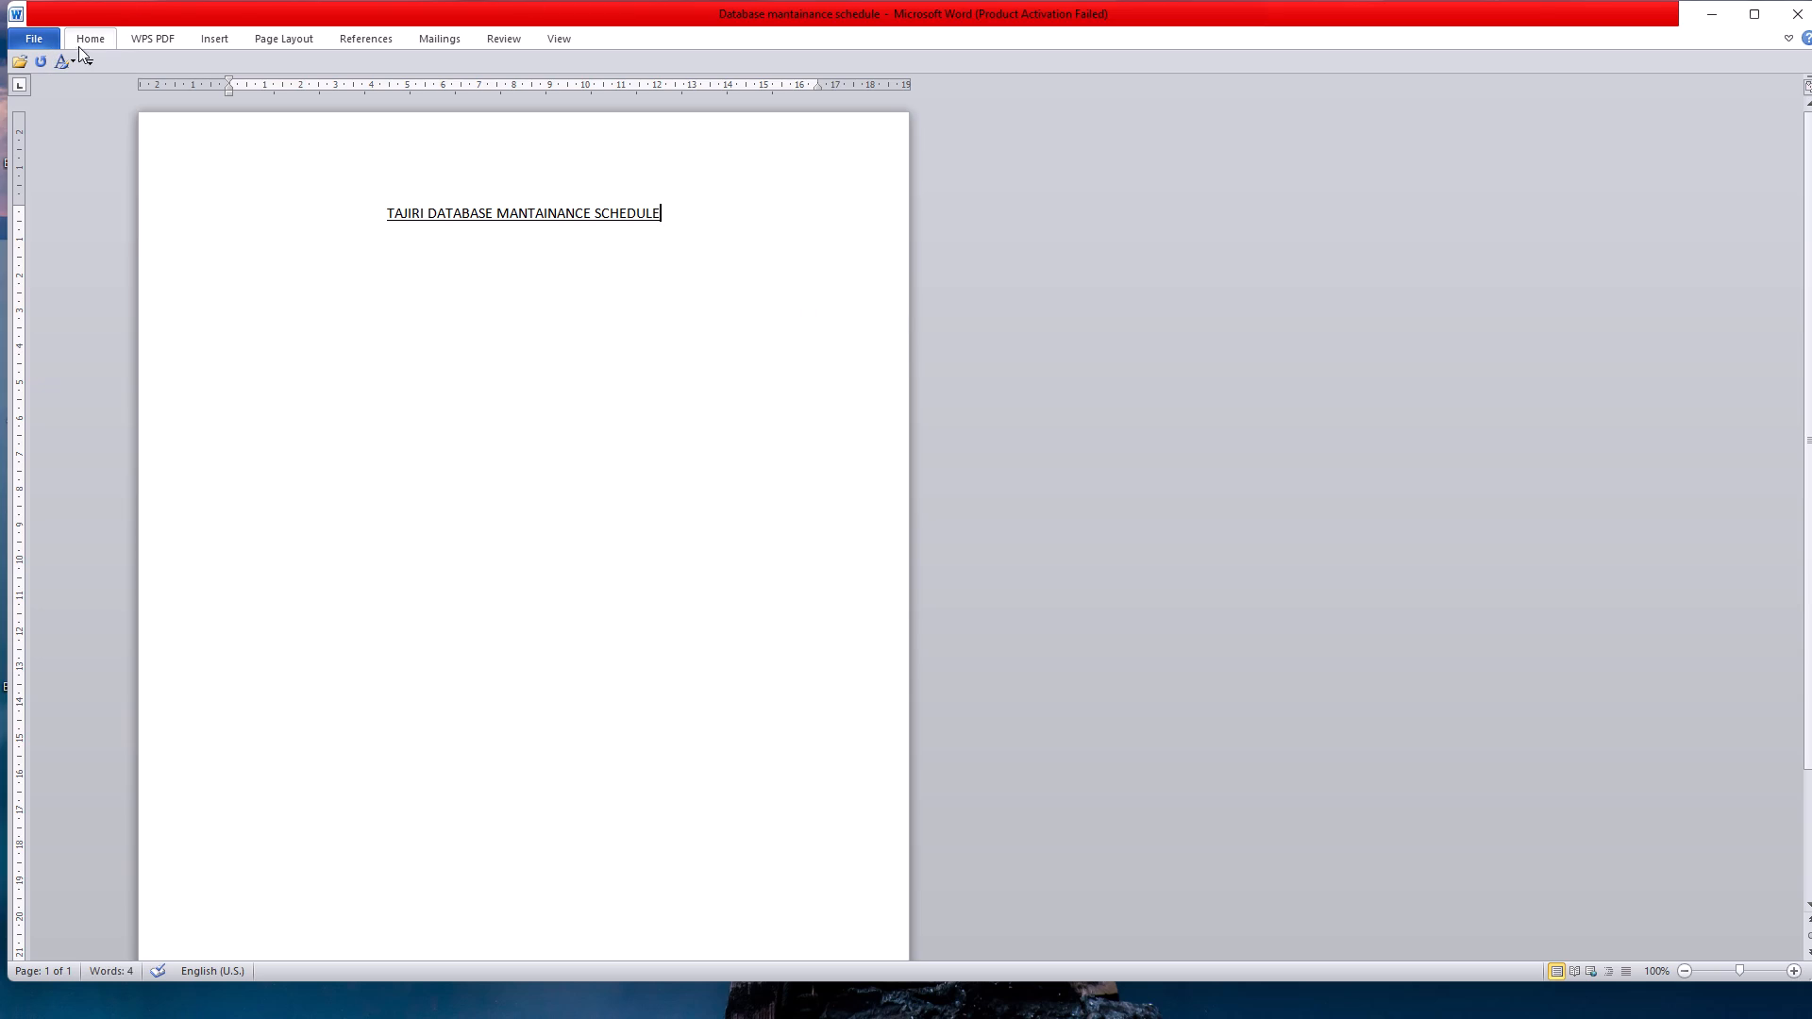
Insert a table with three columns and six rows below the title.
{"action": "left_click", "coordinate": [207, 37]}
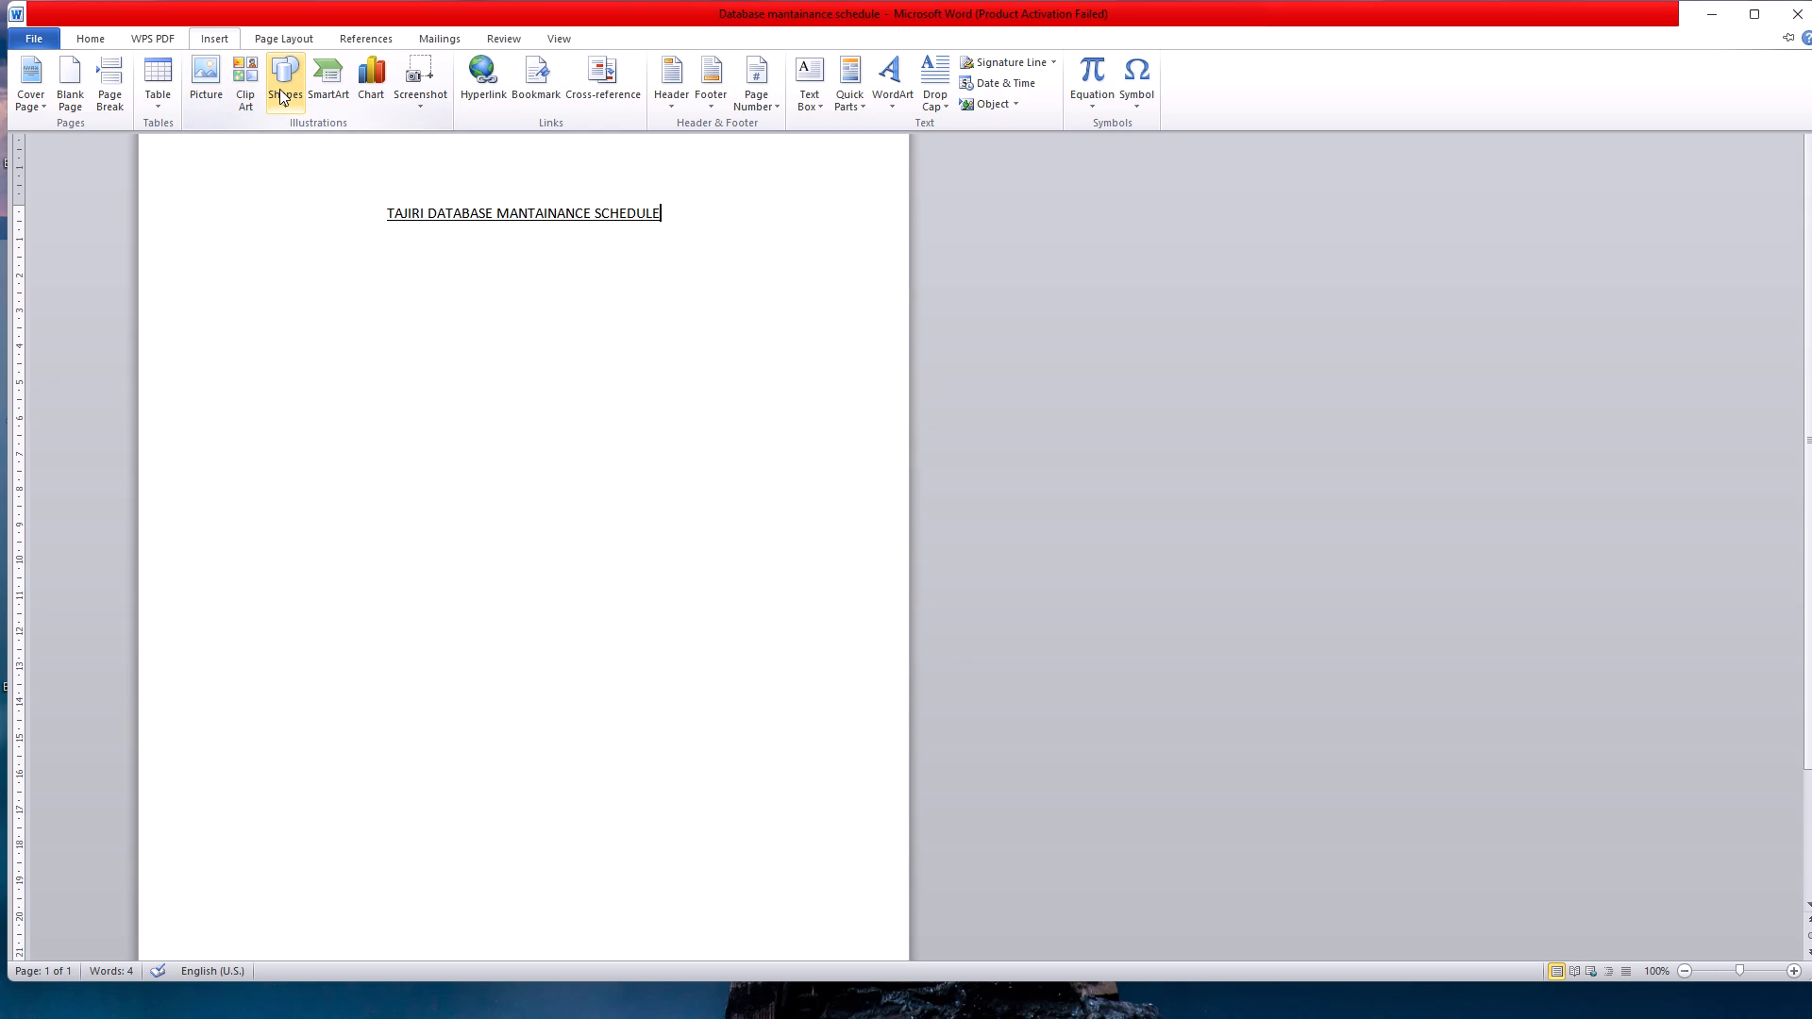
{"action": "left_click", "coordinate": [158, 97]}
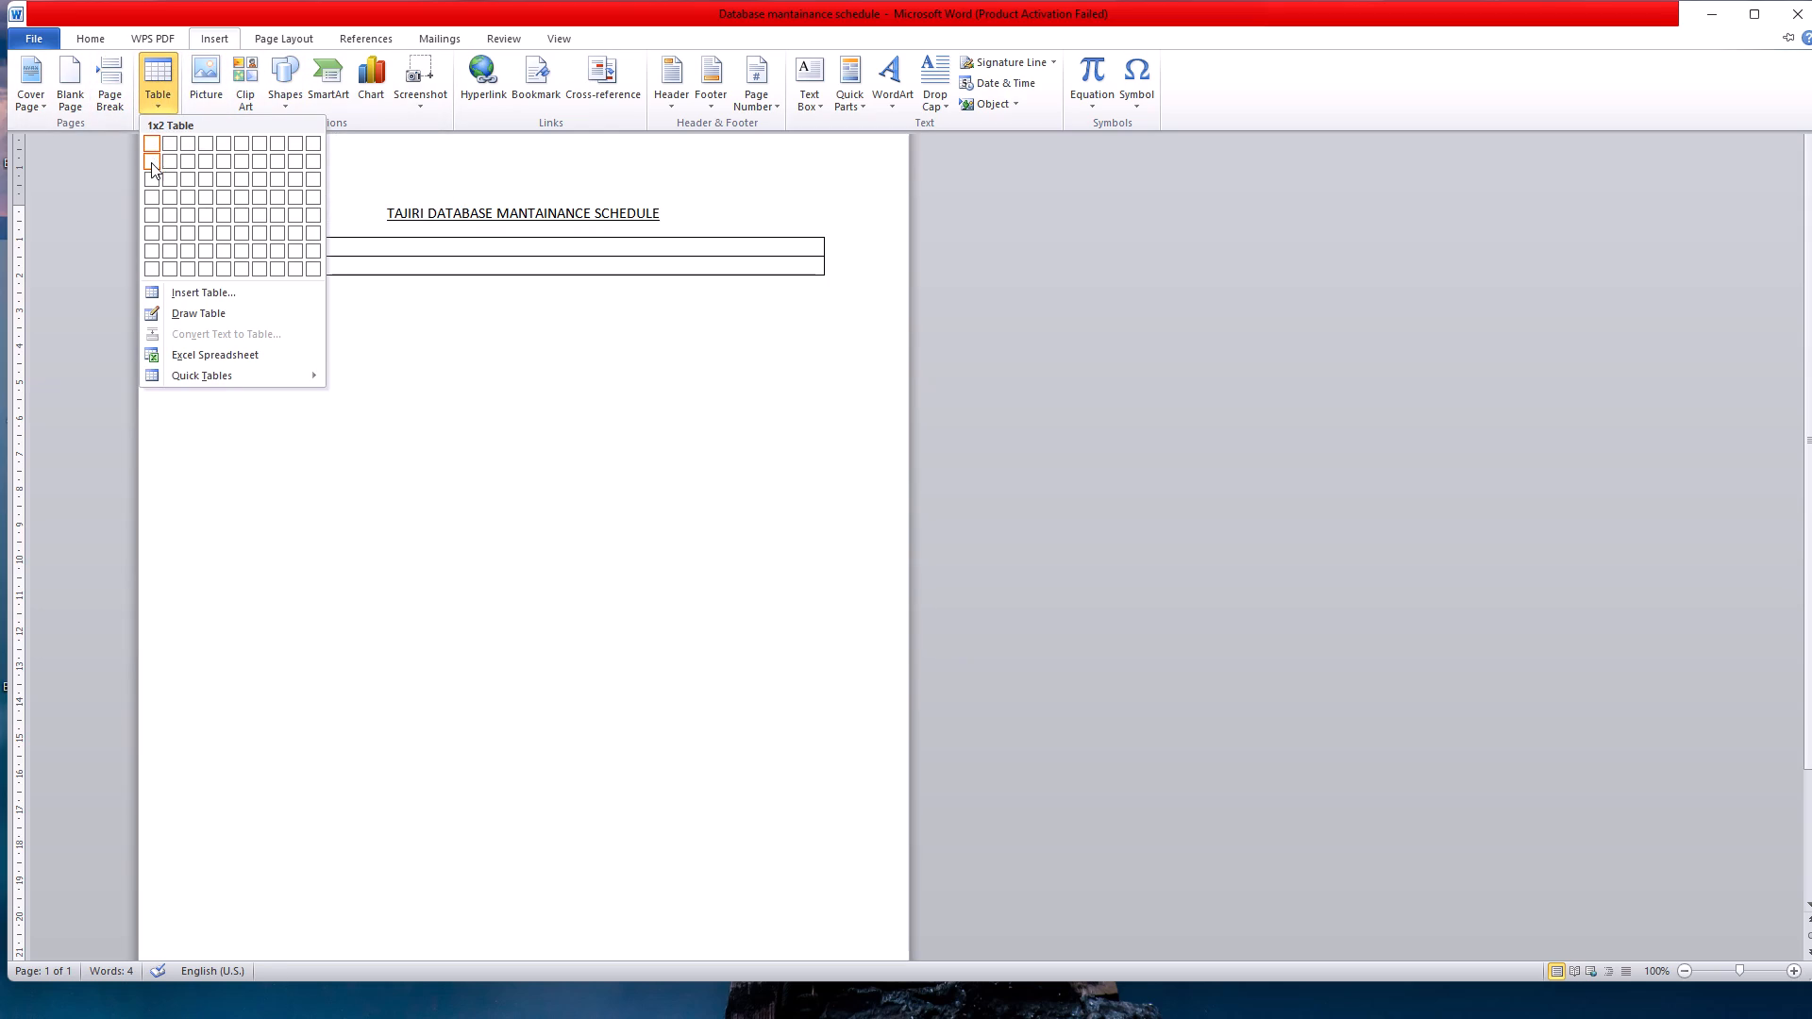
{"action": "left_click", "coordinate": [184, 241]}
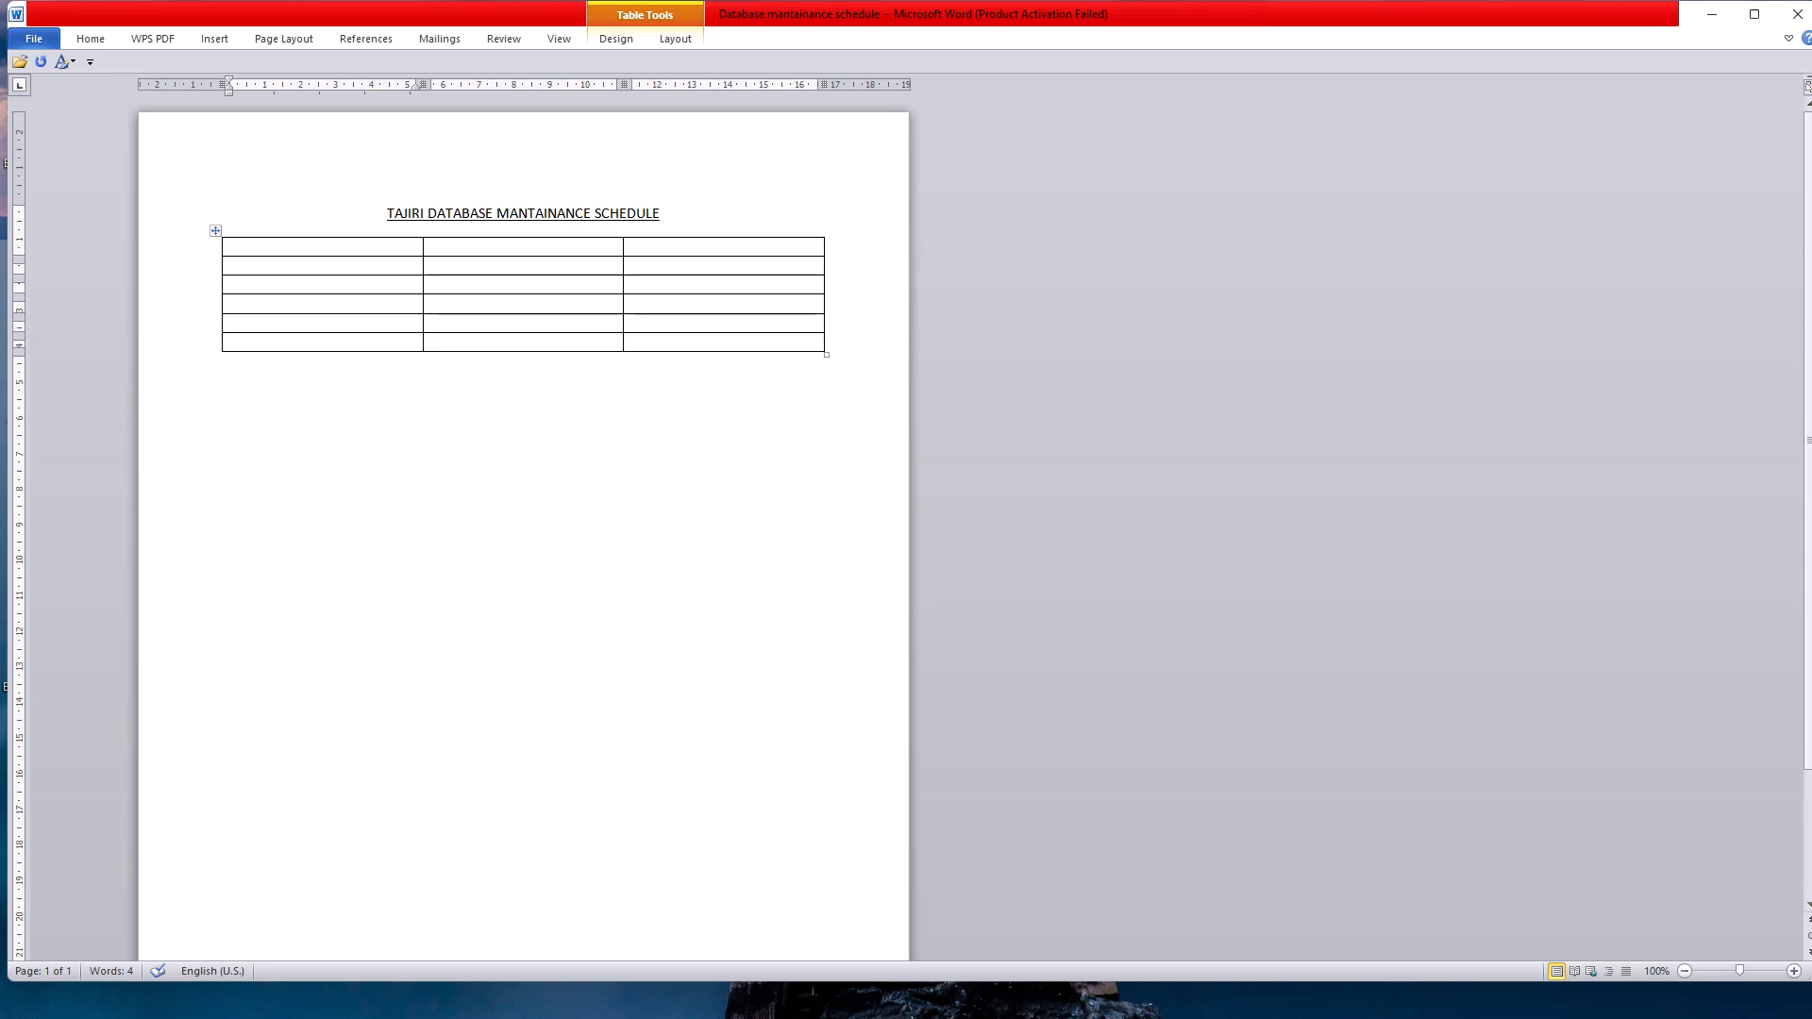
Resize the table's columns, making the first about 2.4 cm wide and the second about 4.8 cm wide.
{"action": "left_click_drag", "start_coordinate": [422, 236], "coordinate": [412, 242]}
{"action": "left_click", "coordinate": [454, 381]}
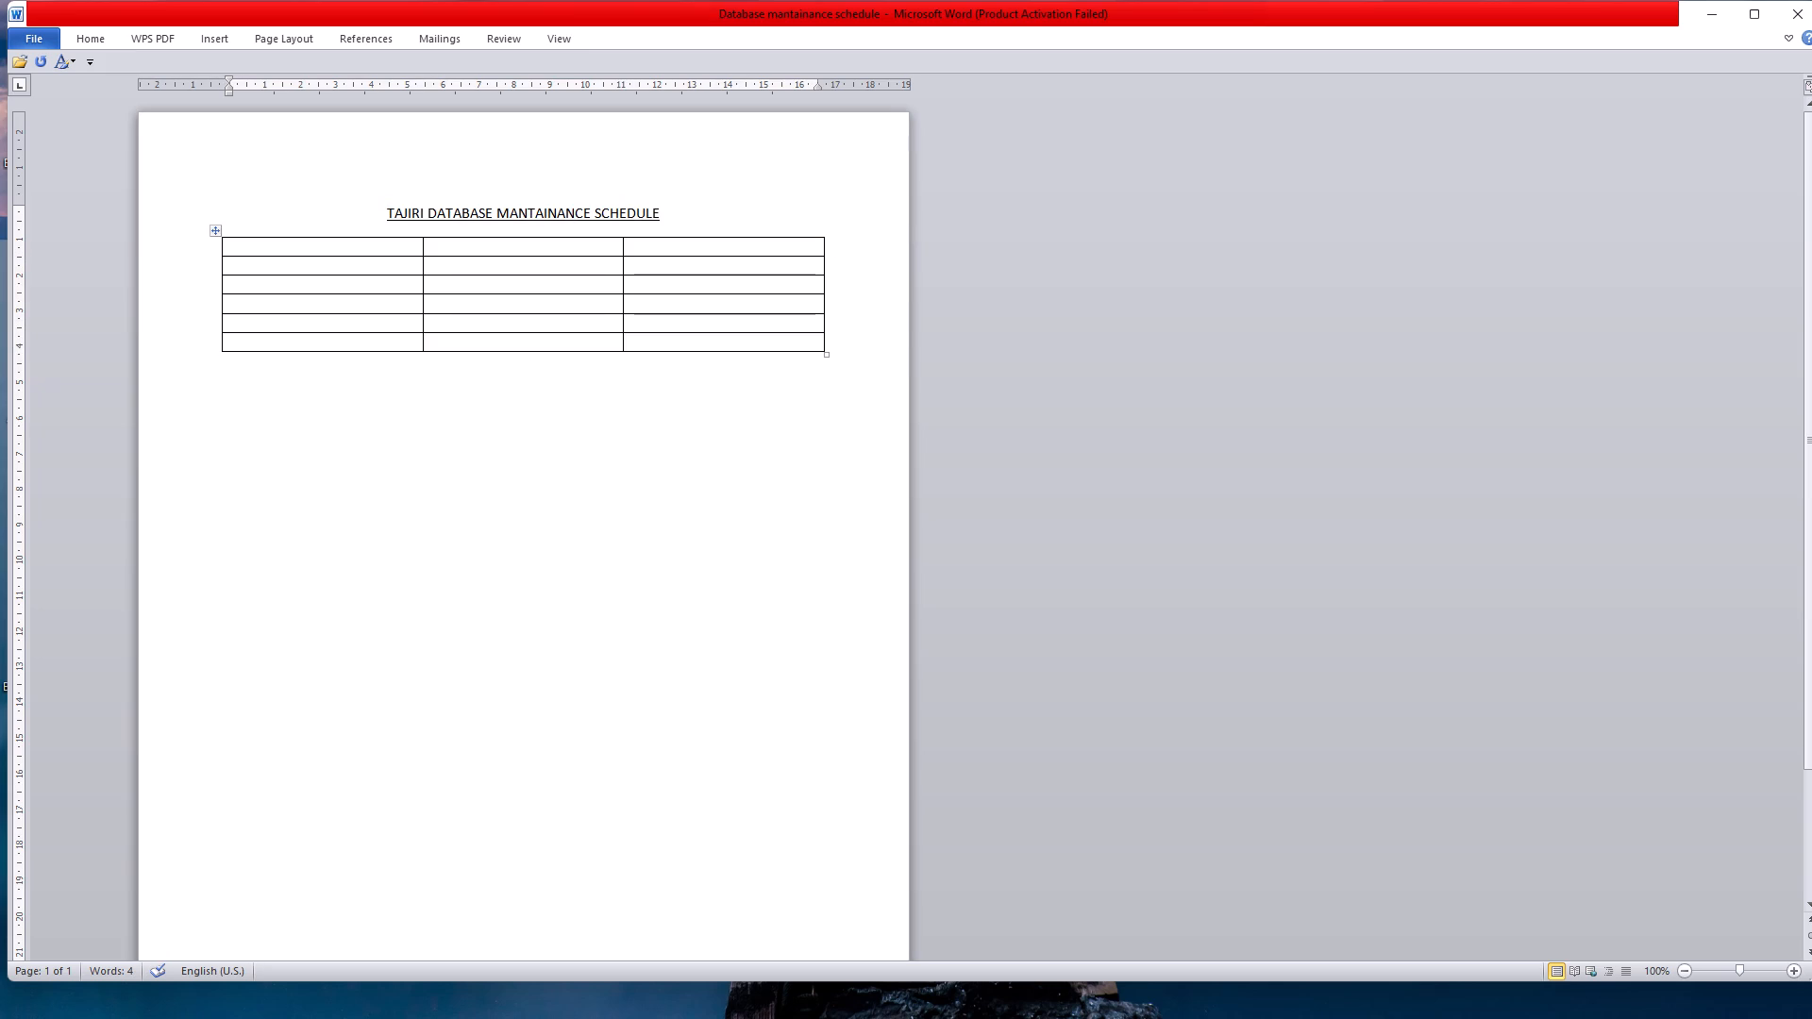
{"action": "left_click_drag", "start_coordinate": [421, 241], "coordinate": [311, 229]}
{"action": "left_click_drag", "start_coordinate": [621, 244], "coordinate": [477, 217]}
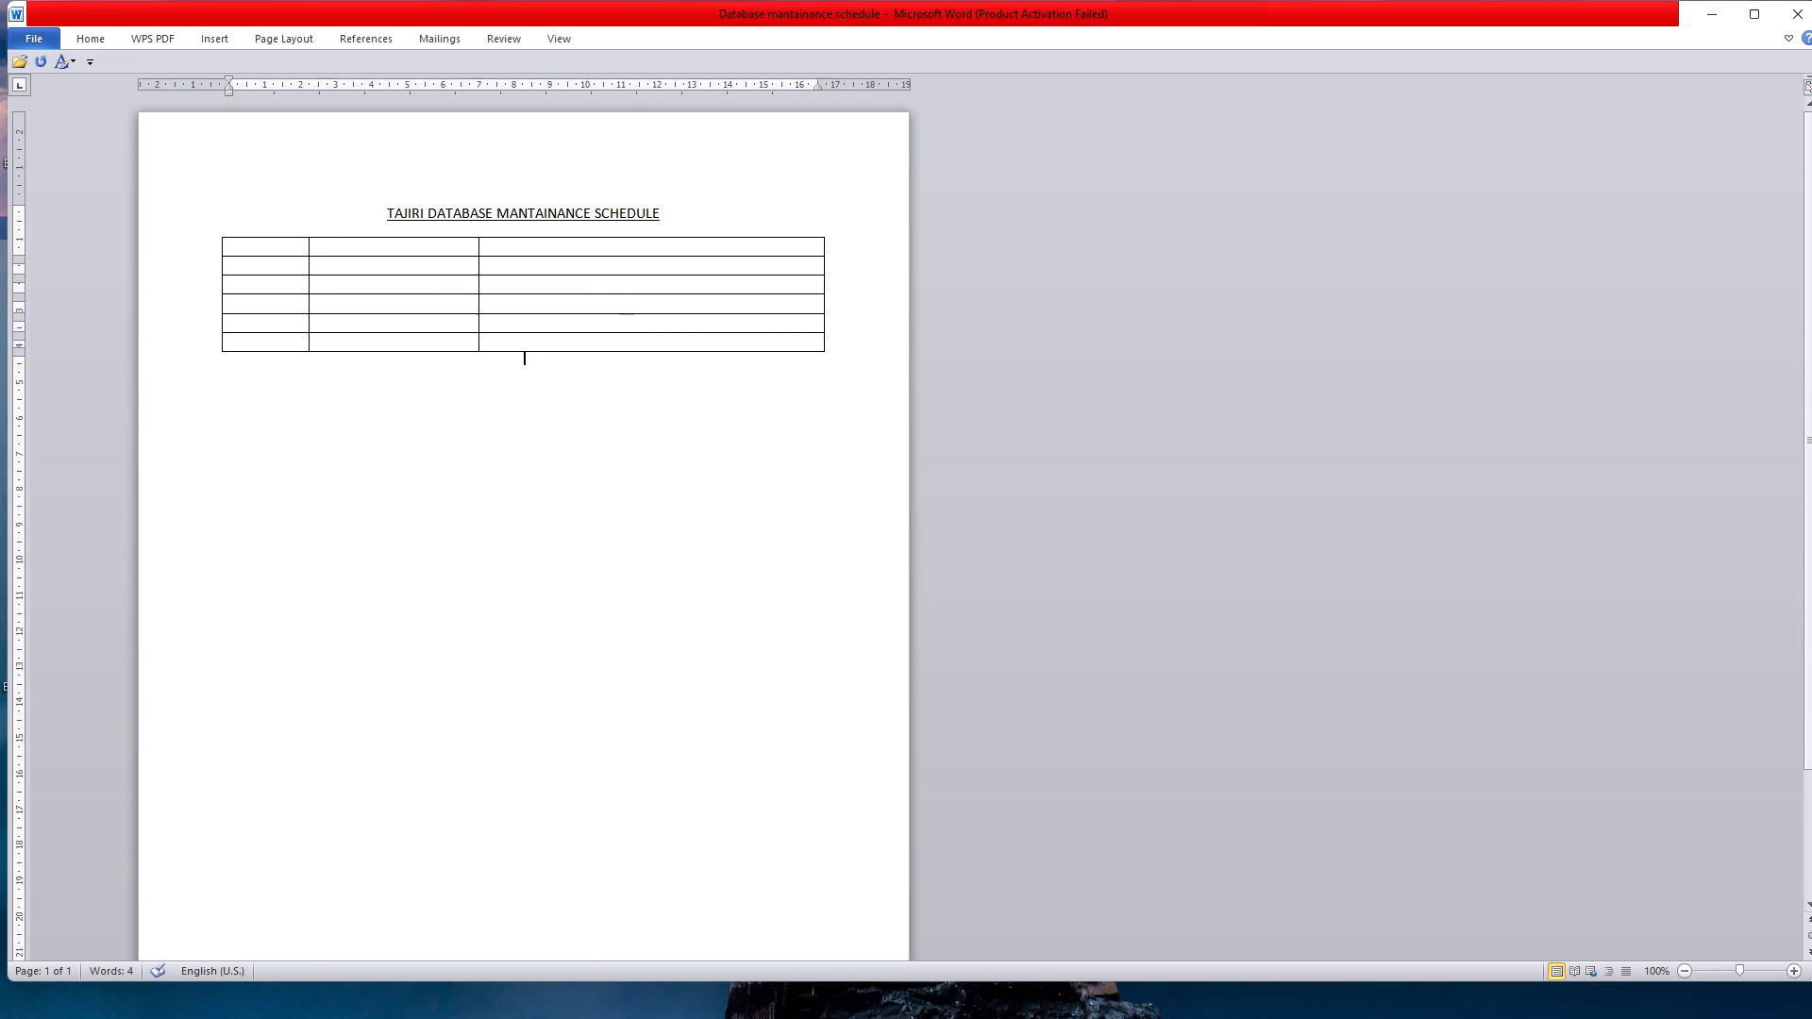
Fill the table's header row with NO, Maintenance task and Descreption, correcting the misspelled "Mantainance" to "Maintenance".
{"action": "left_click", "coordinate": [255, 246]}
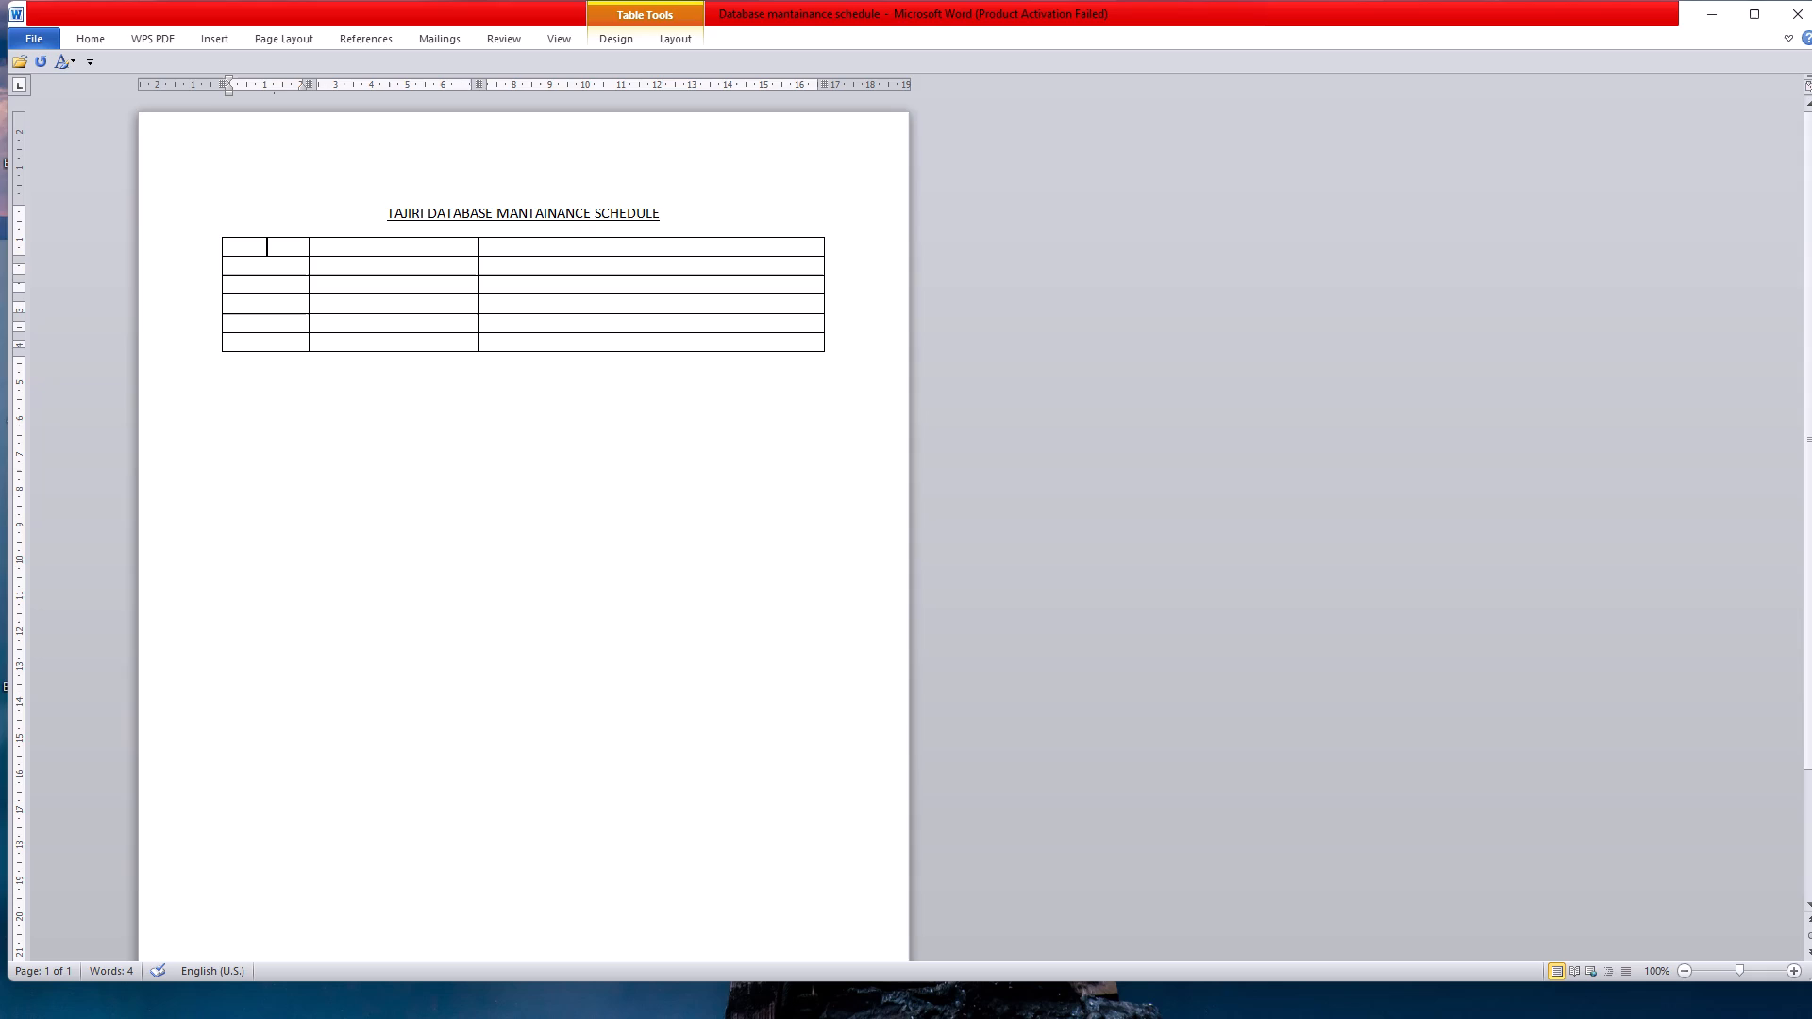
{"action": "type", "text": "NO"}
{"action": "left_click", "coordinate": [363, 247]}
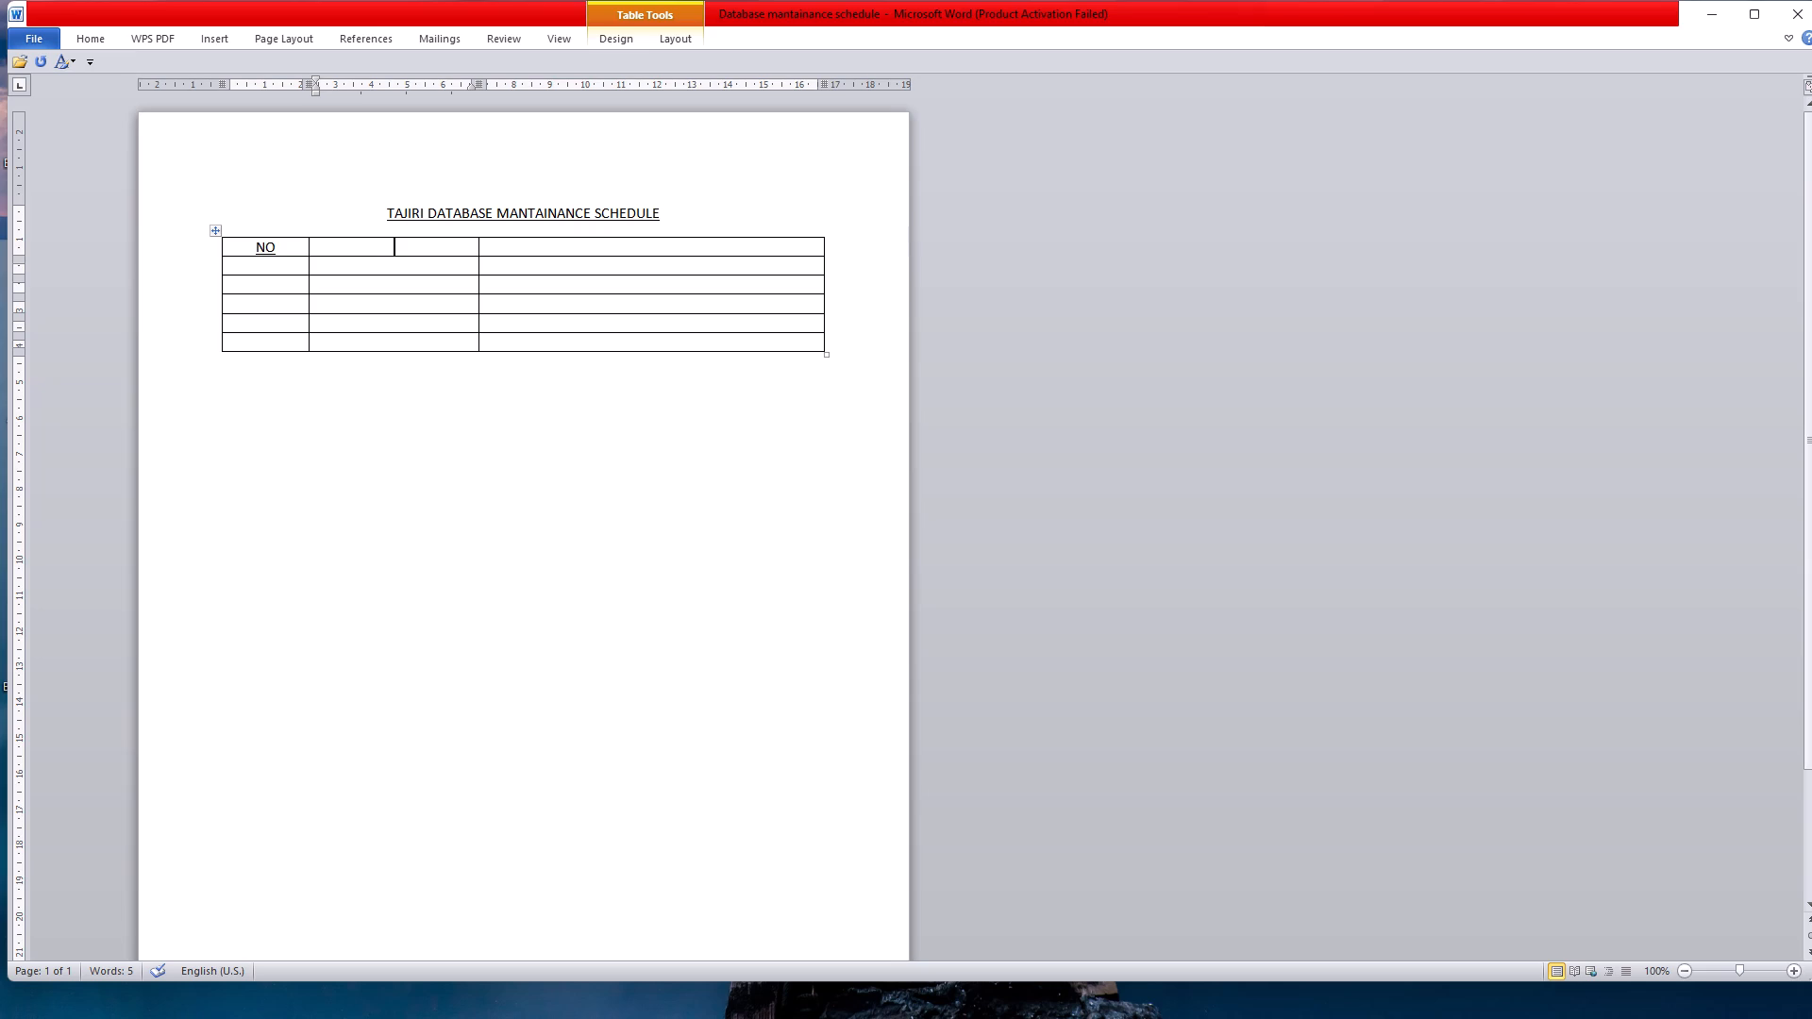
{"action": "key", "text": "m"}
{"action": "key", "text": "a"}
{"action": "type", "text": "ntainance task"}
{"action": "right_click", "coordinate": [386, 251]}
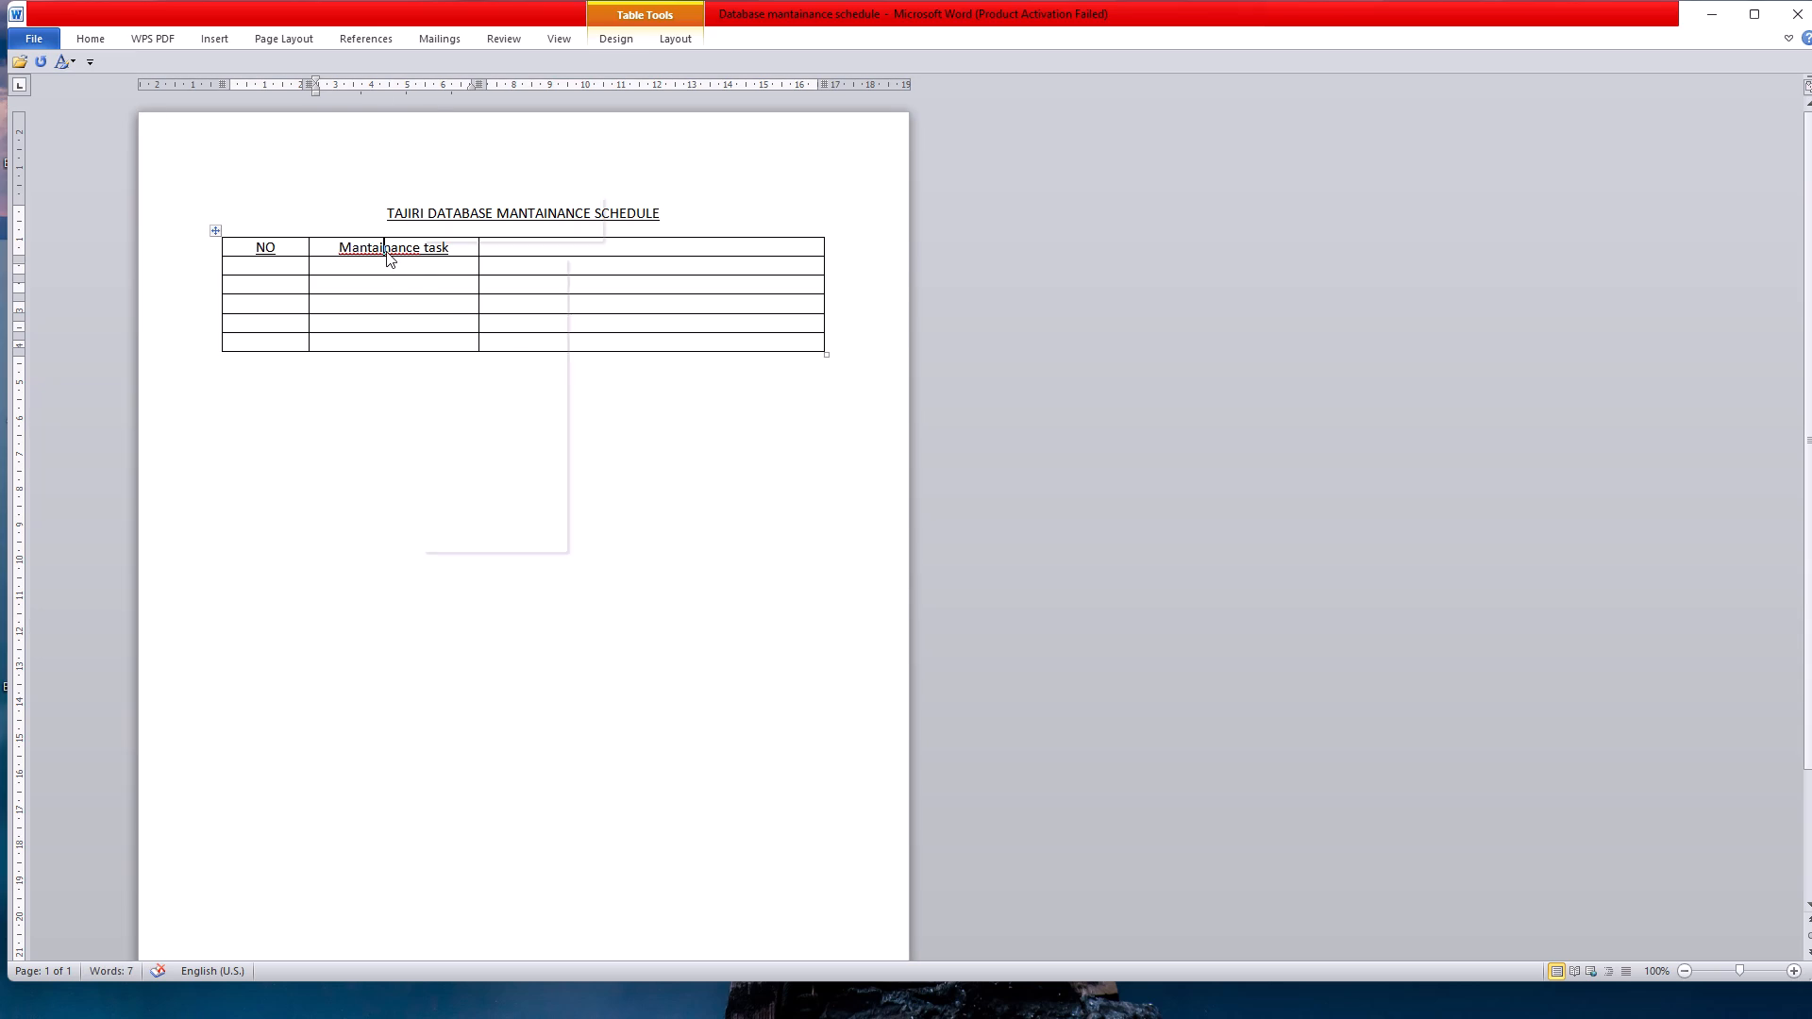
{"action": "left_click", "coordinate": [495, 264]}
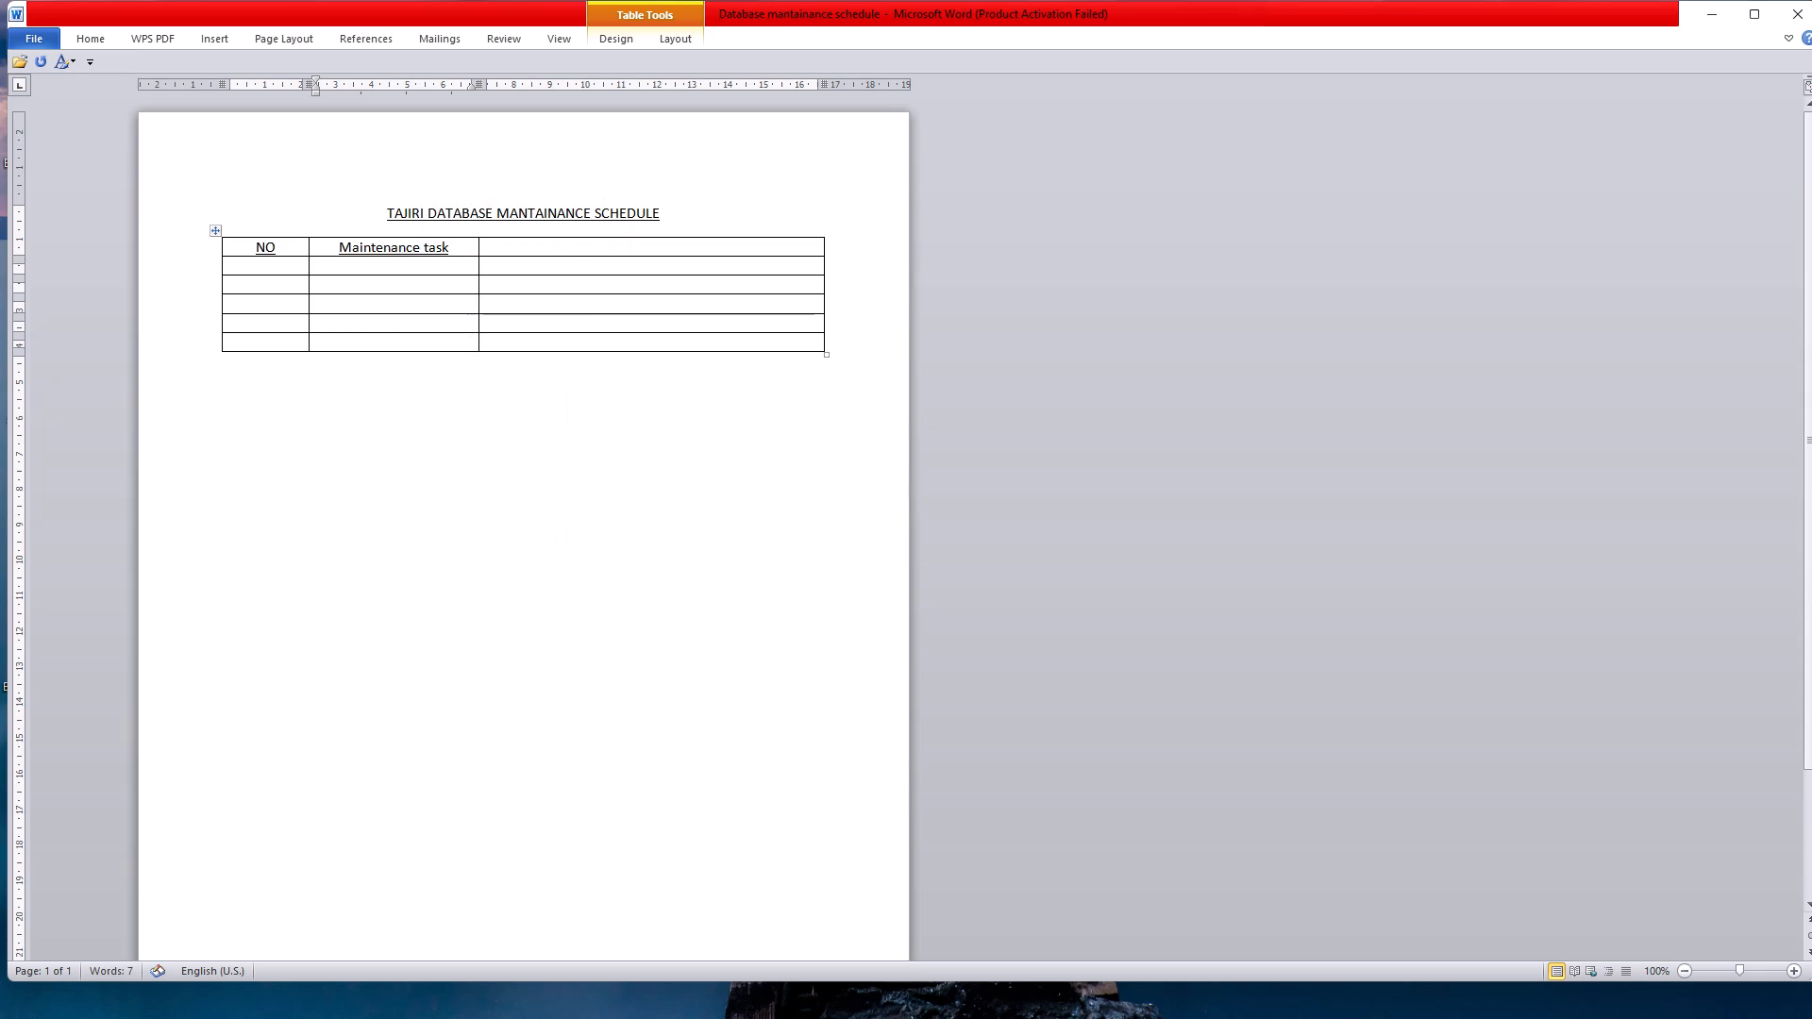
{"action": "left_click", "coordinate": [522, 243]}
{"action": "type", "text": "screption"}
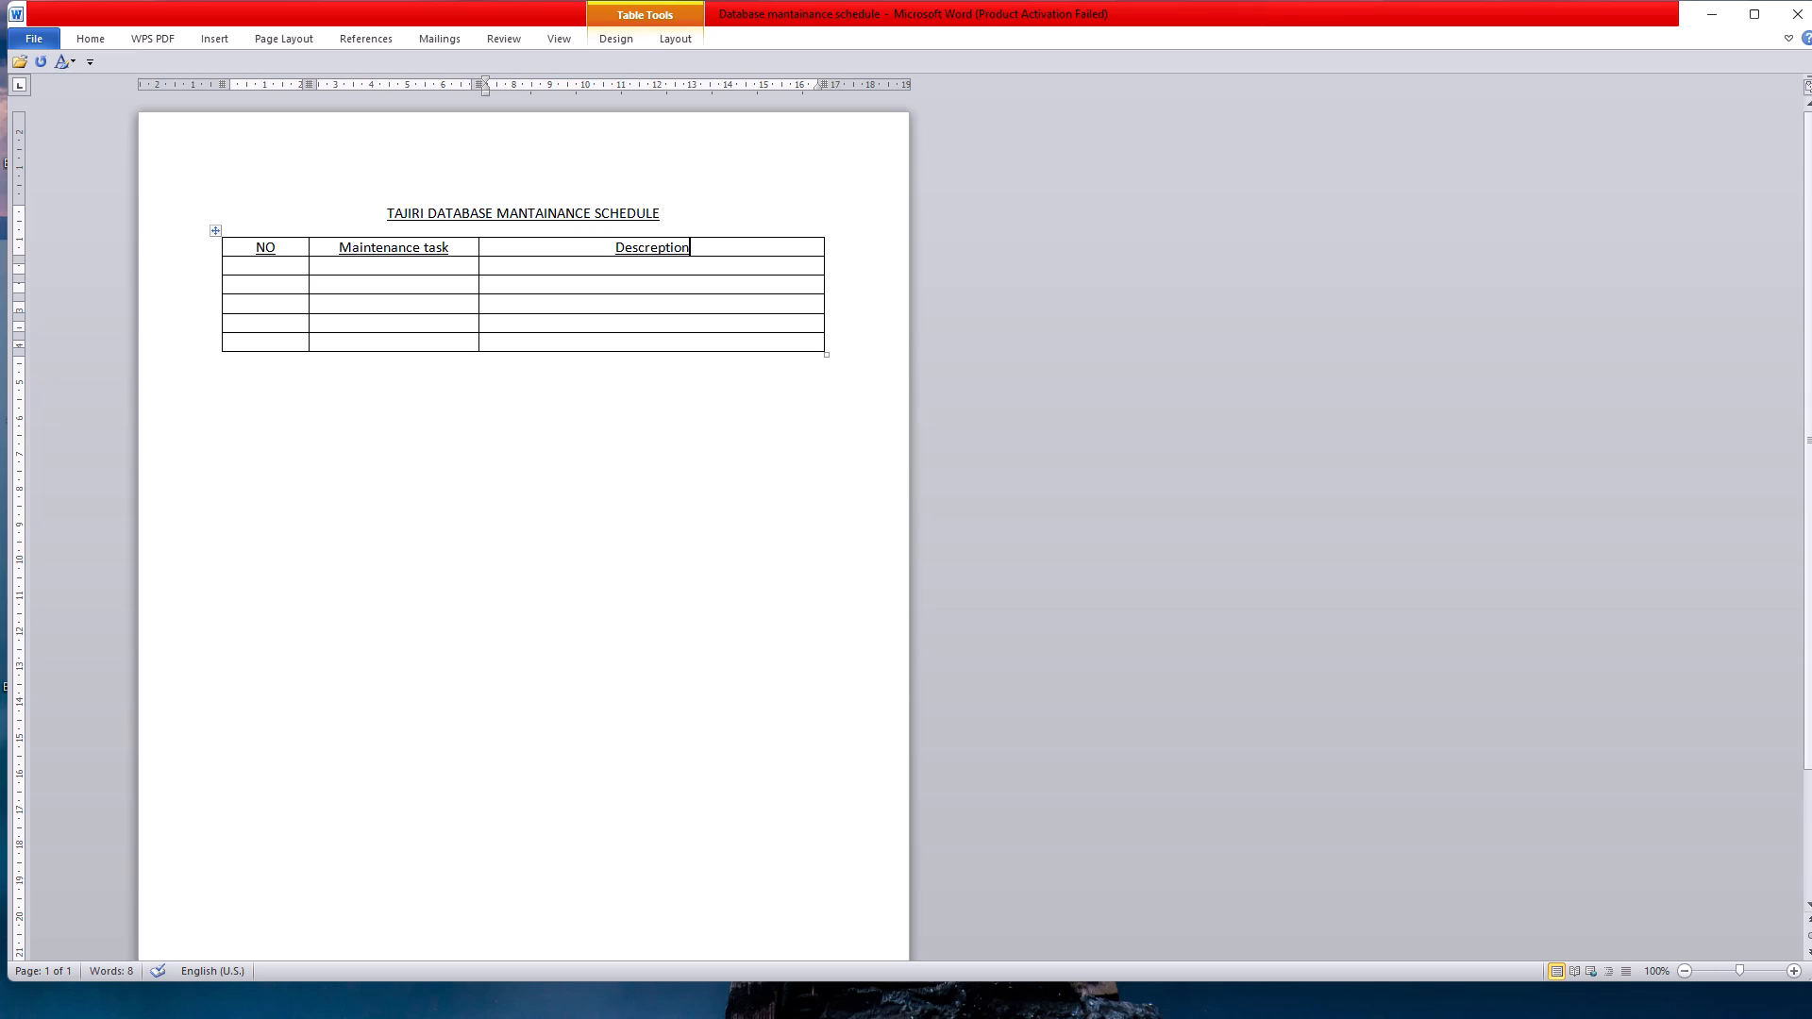
Remove the centring from the NO heading so it is left-aligned in its cell.
{"action": "left_click_drag", "start_coordinate": [250, 247], "coordinate": [281, 247]}
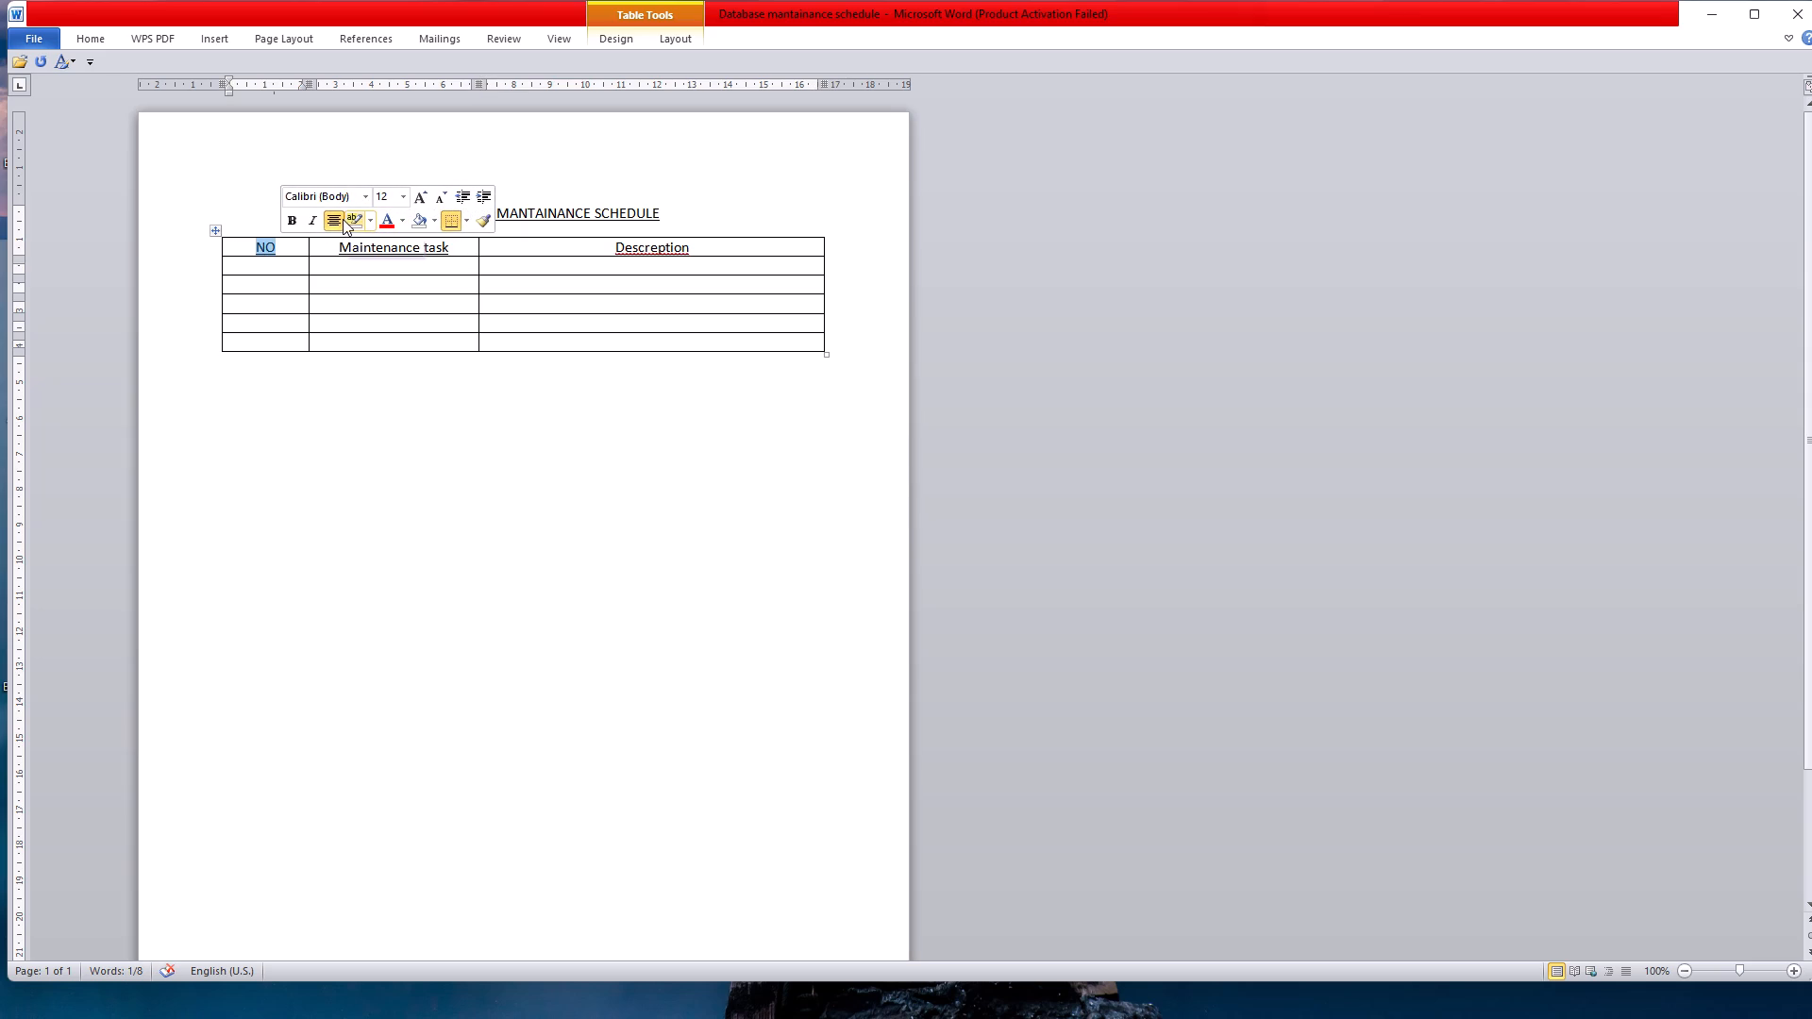
{"action": "left_click", "coordinate": [335, 222]}
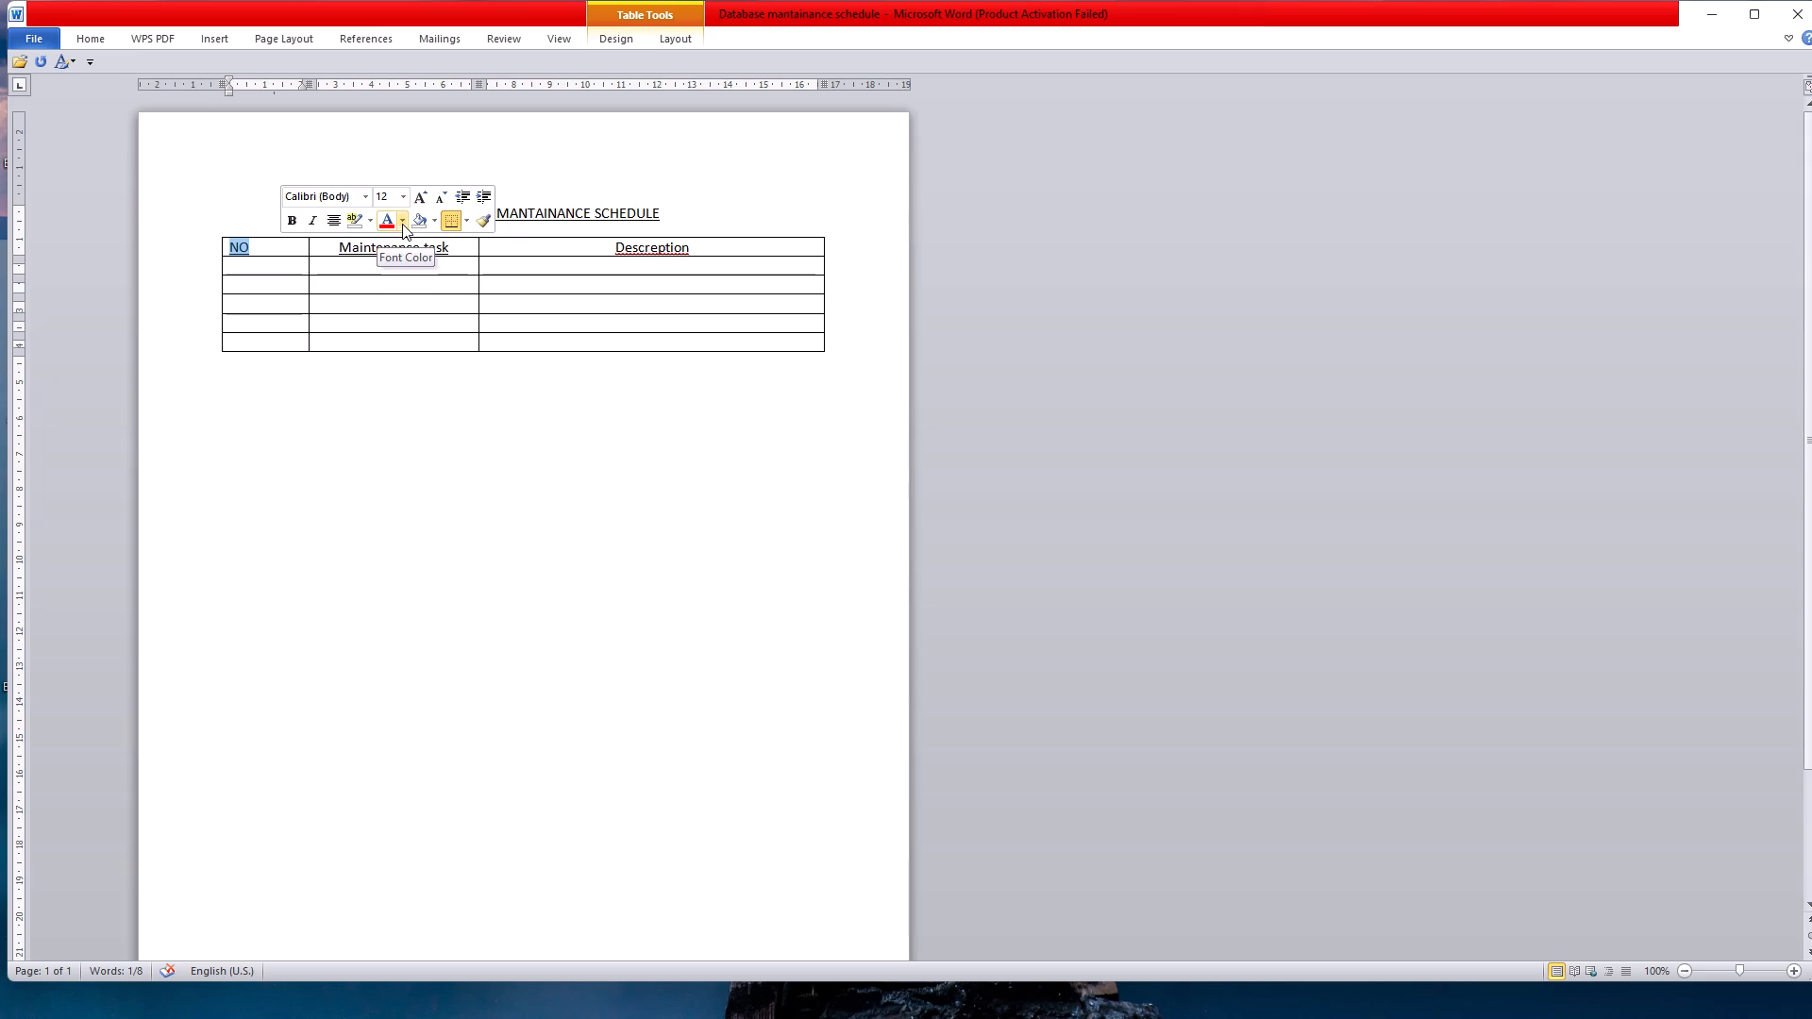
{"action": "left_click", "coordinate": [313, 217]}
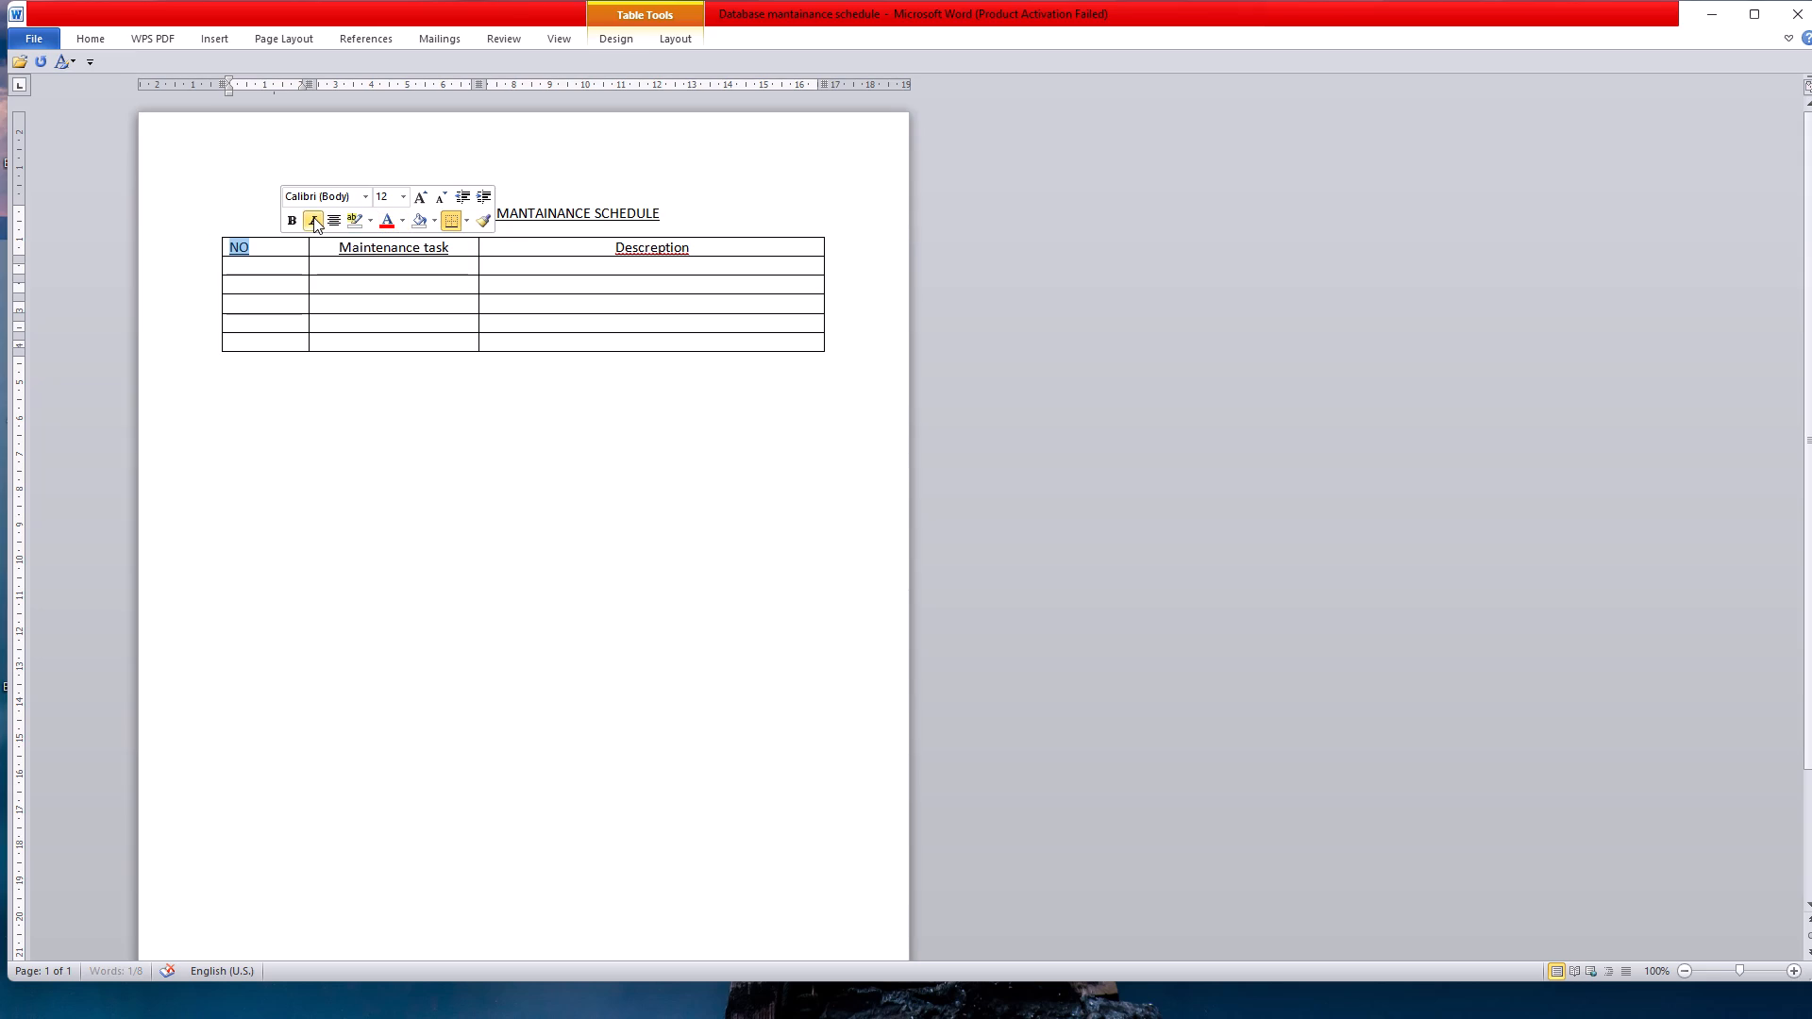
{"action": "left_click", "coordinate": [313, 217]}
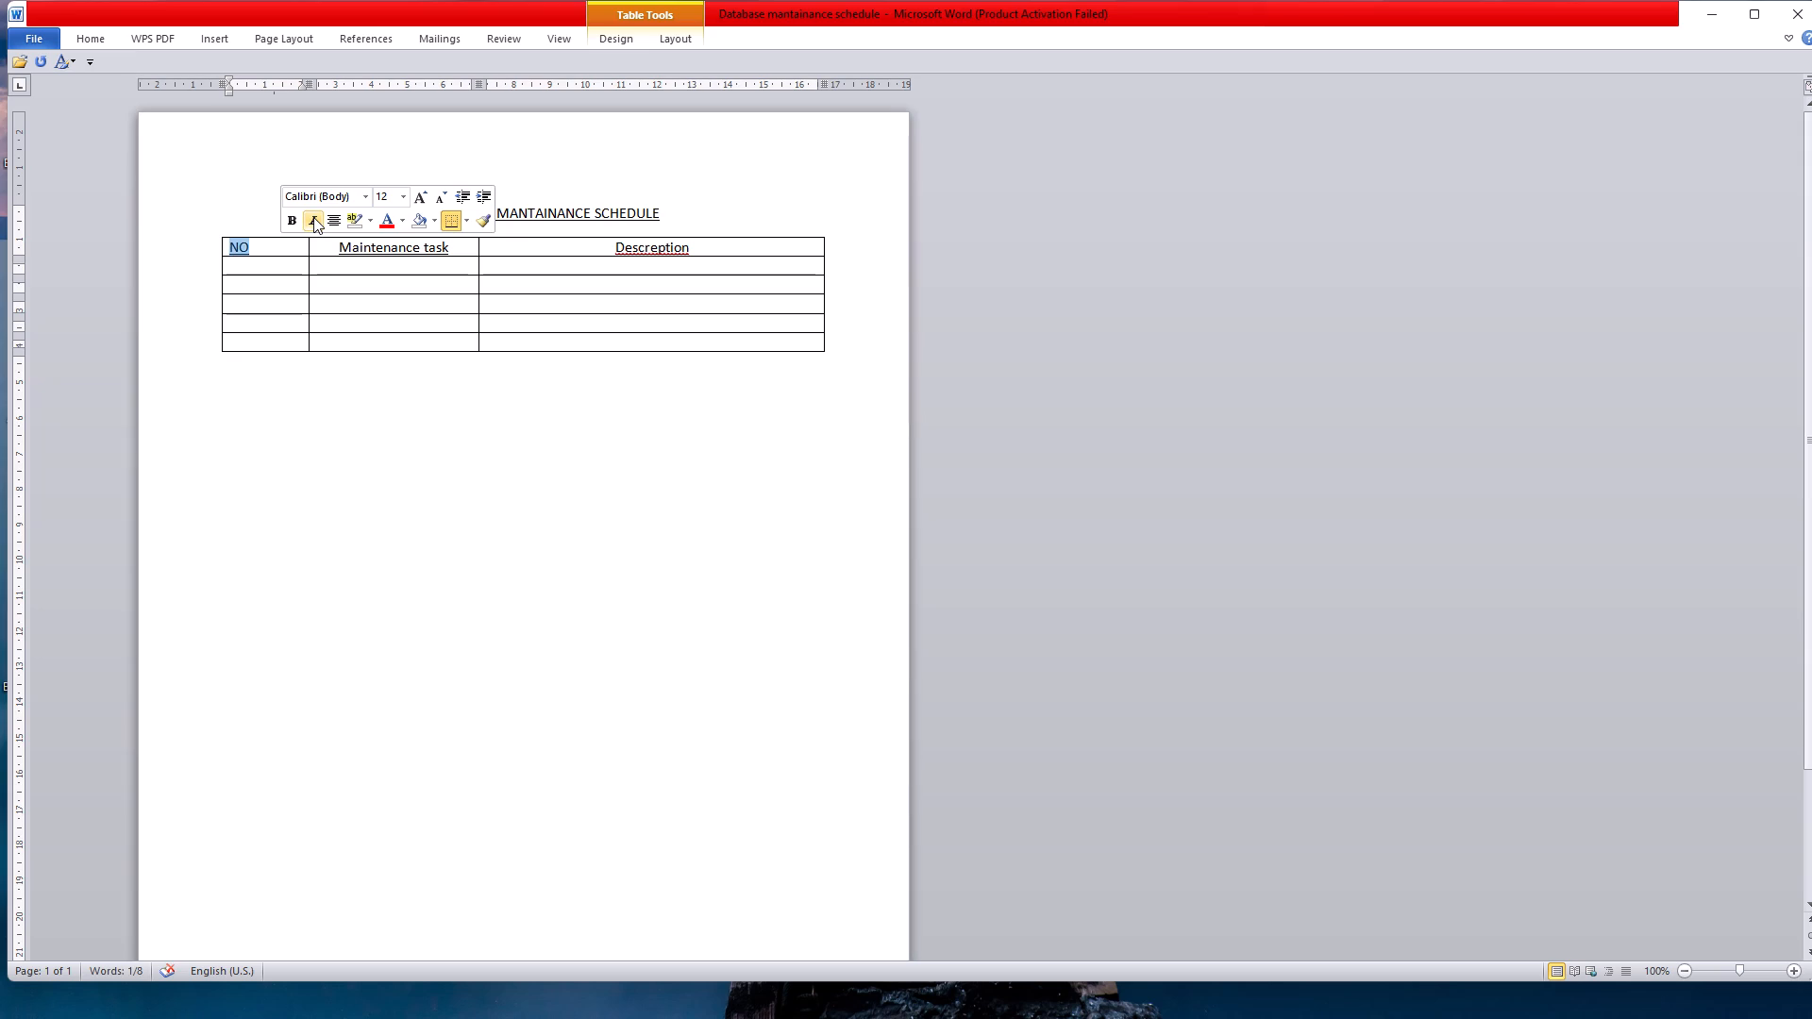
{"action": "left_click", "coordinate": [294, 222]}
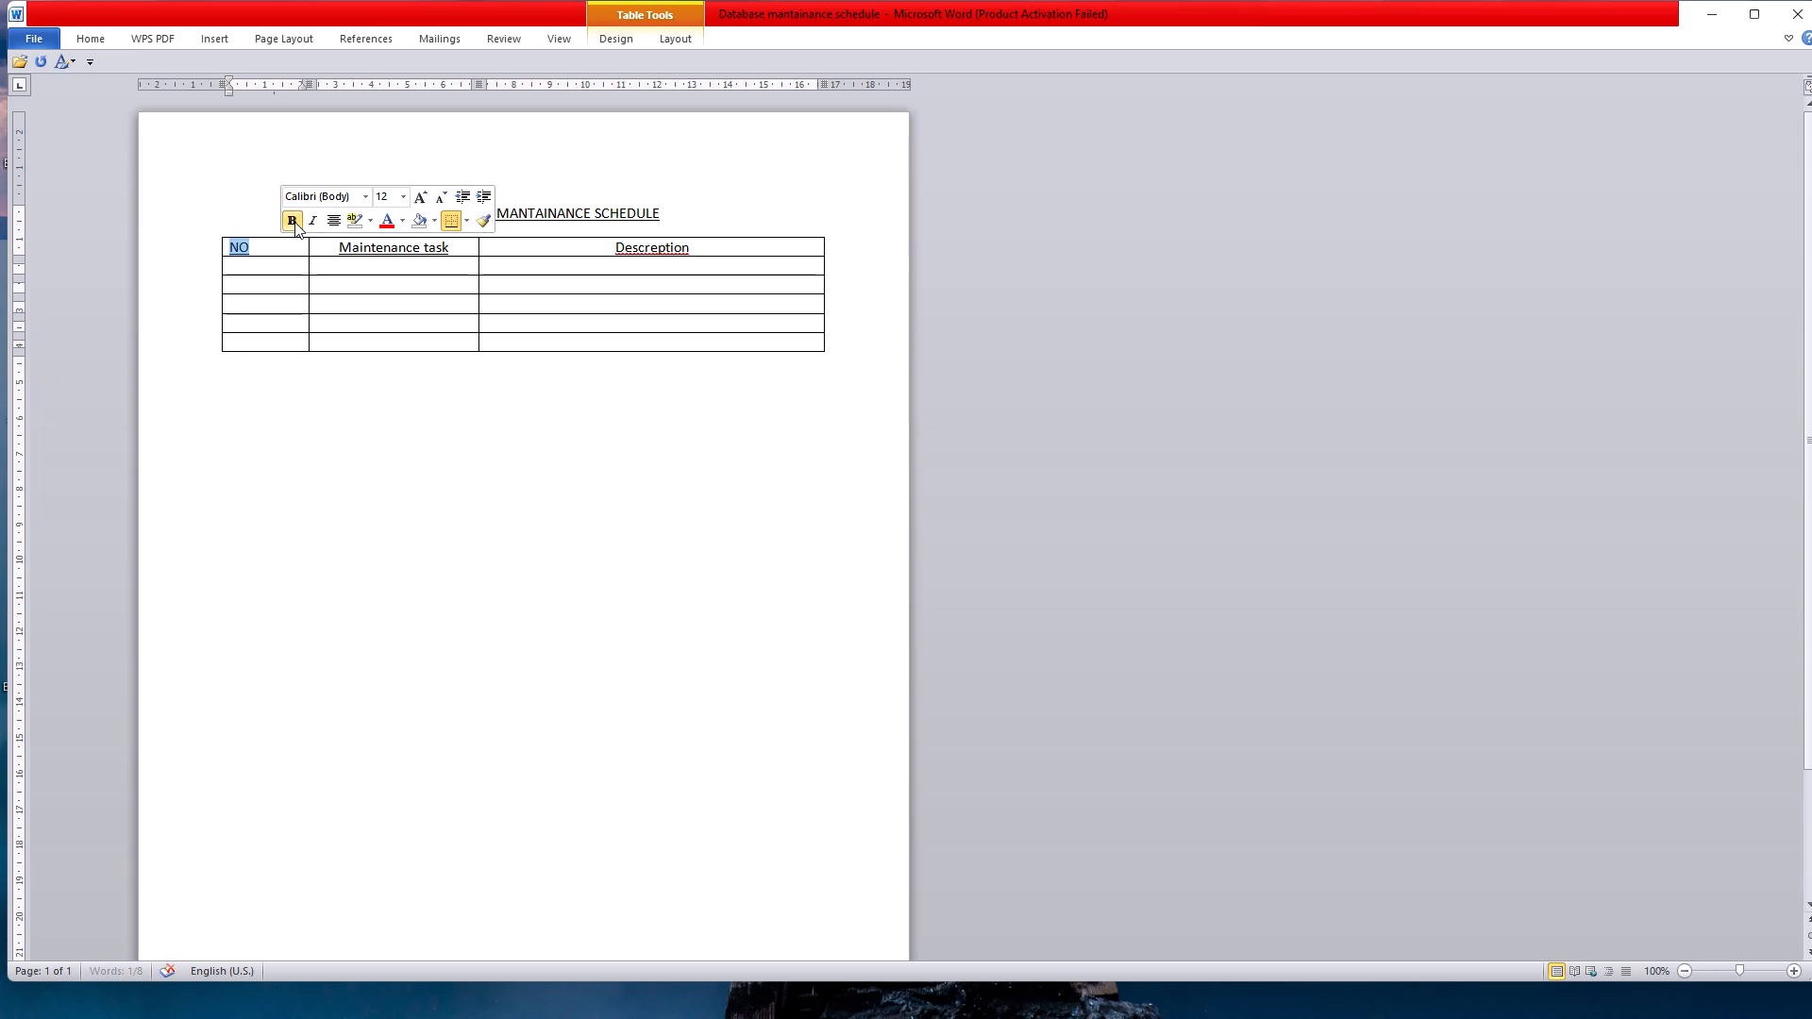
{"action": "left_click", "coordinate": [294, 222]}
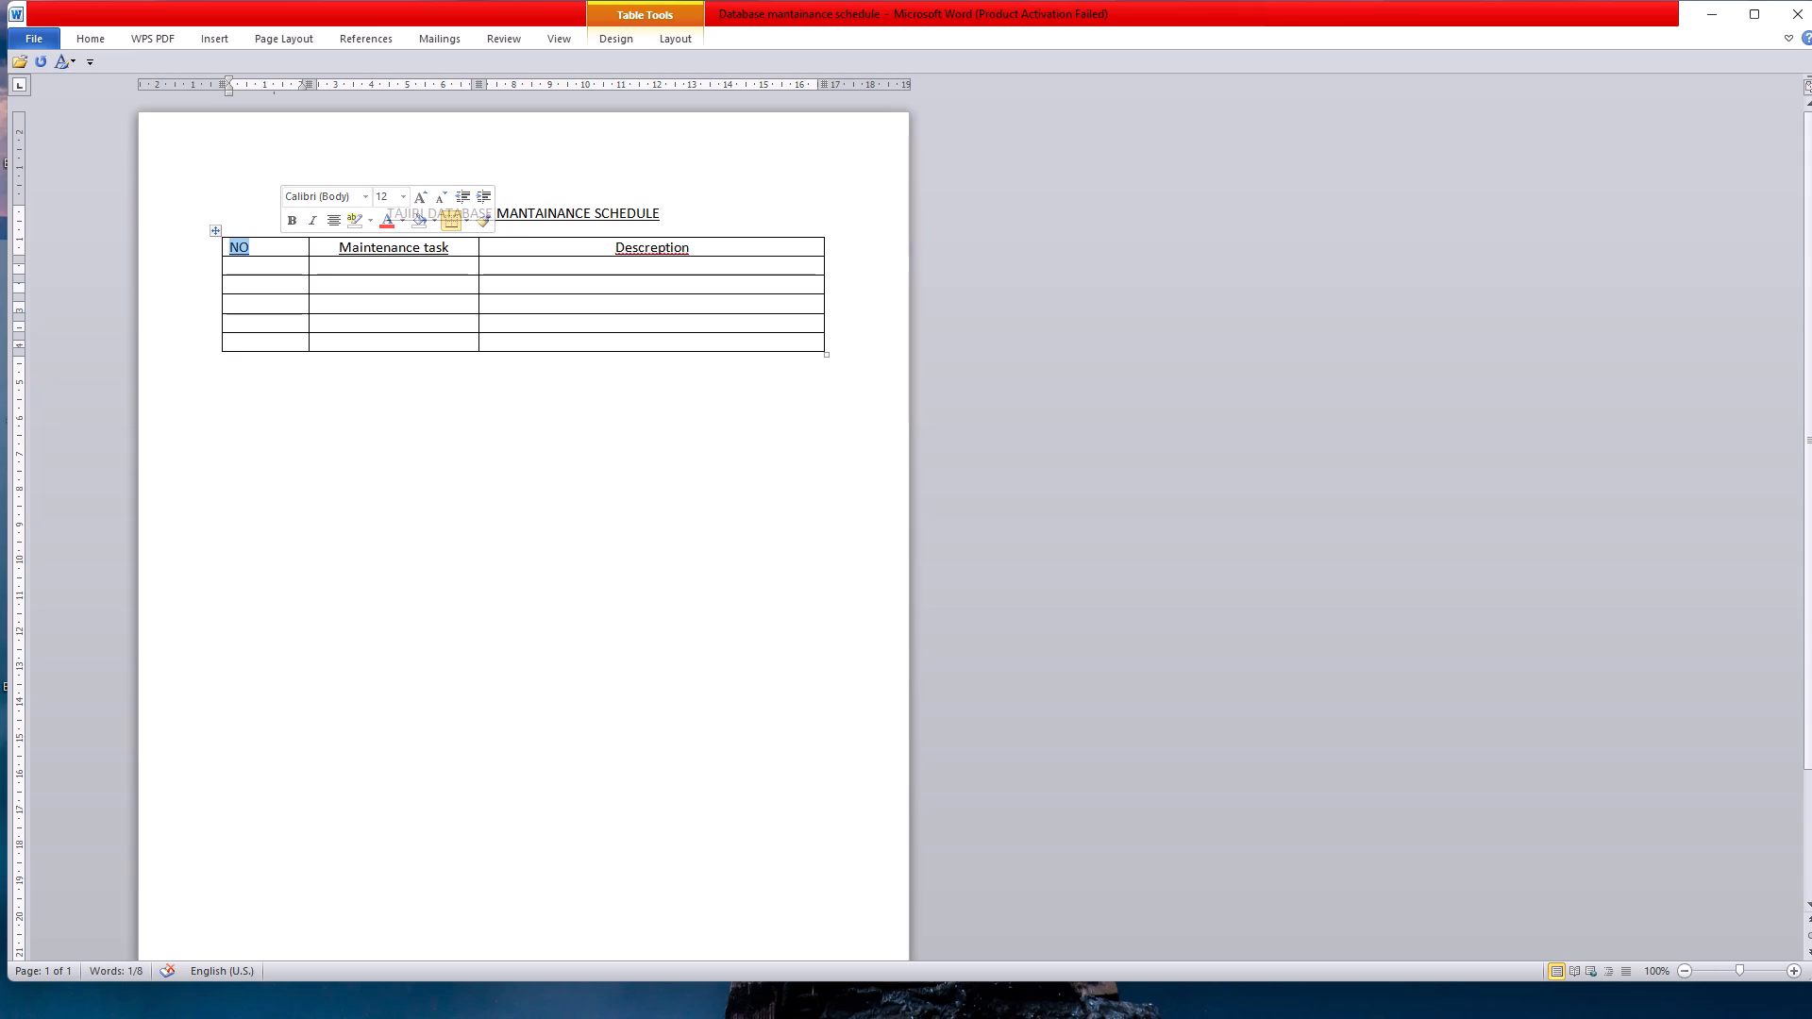
Turn off underlining for text entry in the empty cell directly below the NO heading.
{"action": "left_click", "coordinate": [279, 264]}
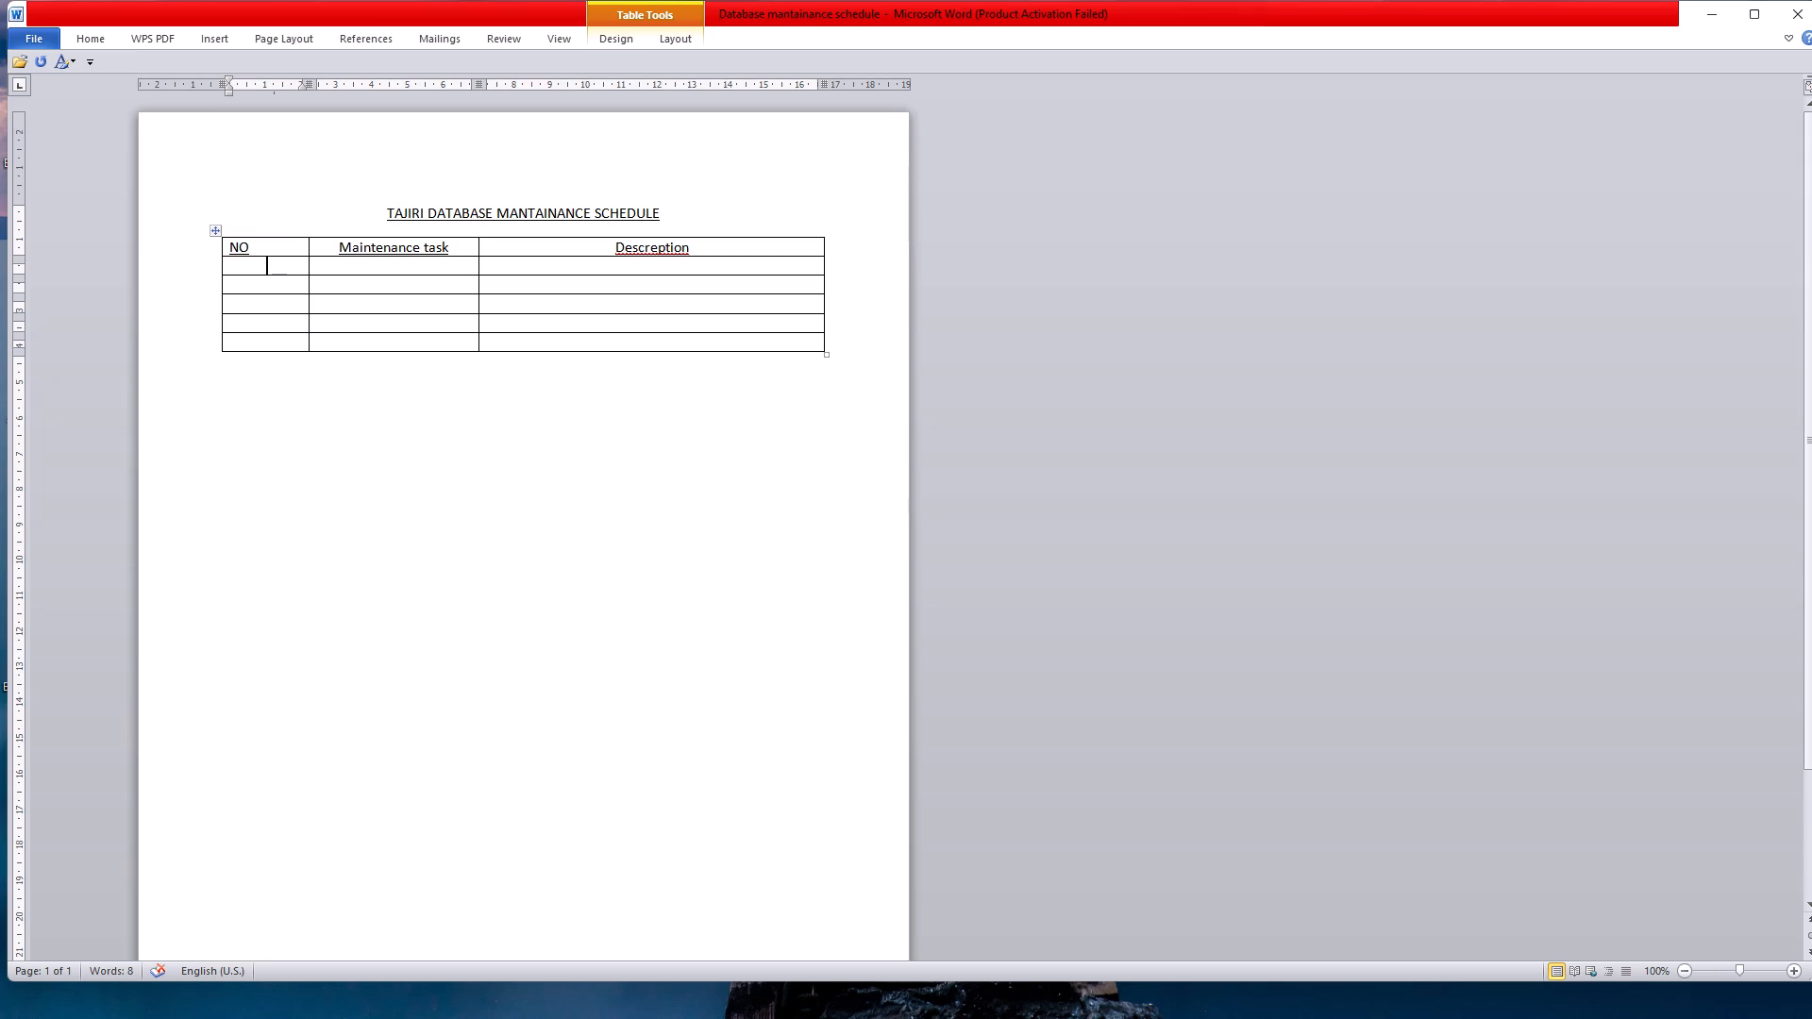
{"action": "key", "text": "c"}
{"action": "key", "text": "BackSpace"}
{"action": "left_click", "coordinate": [97, 34]}
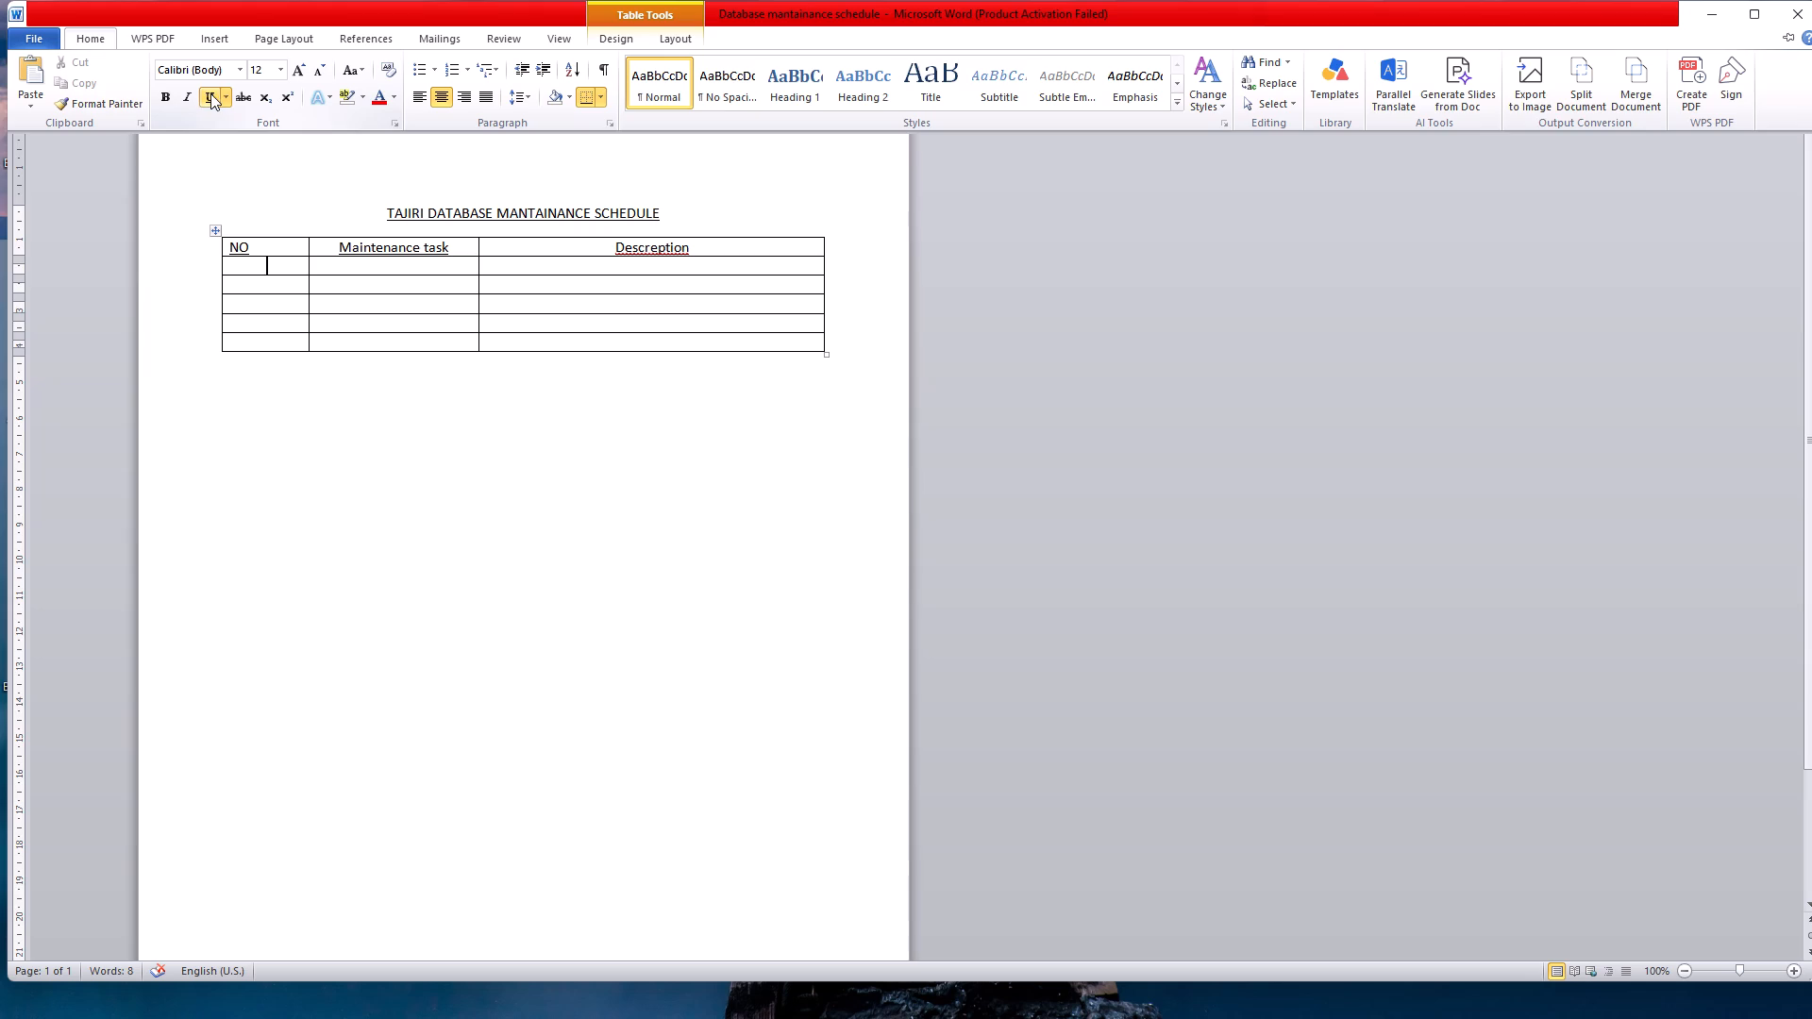
{"action": "left_click", "coordinate": [210, 93]}
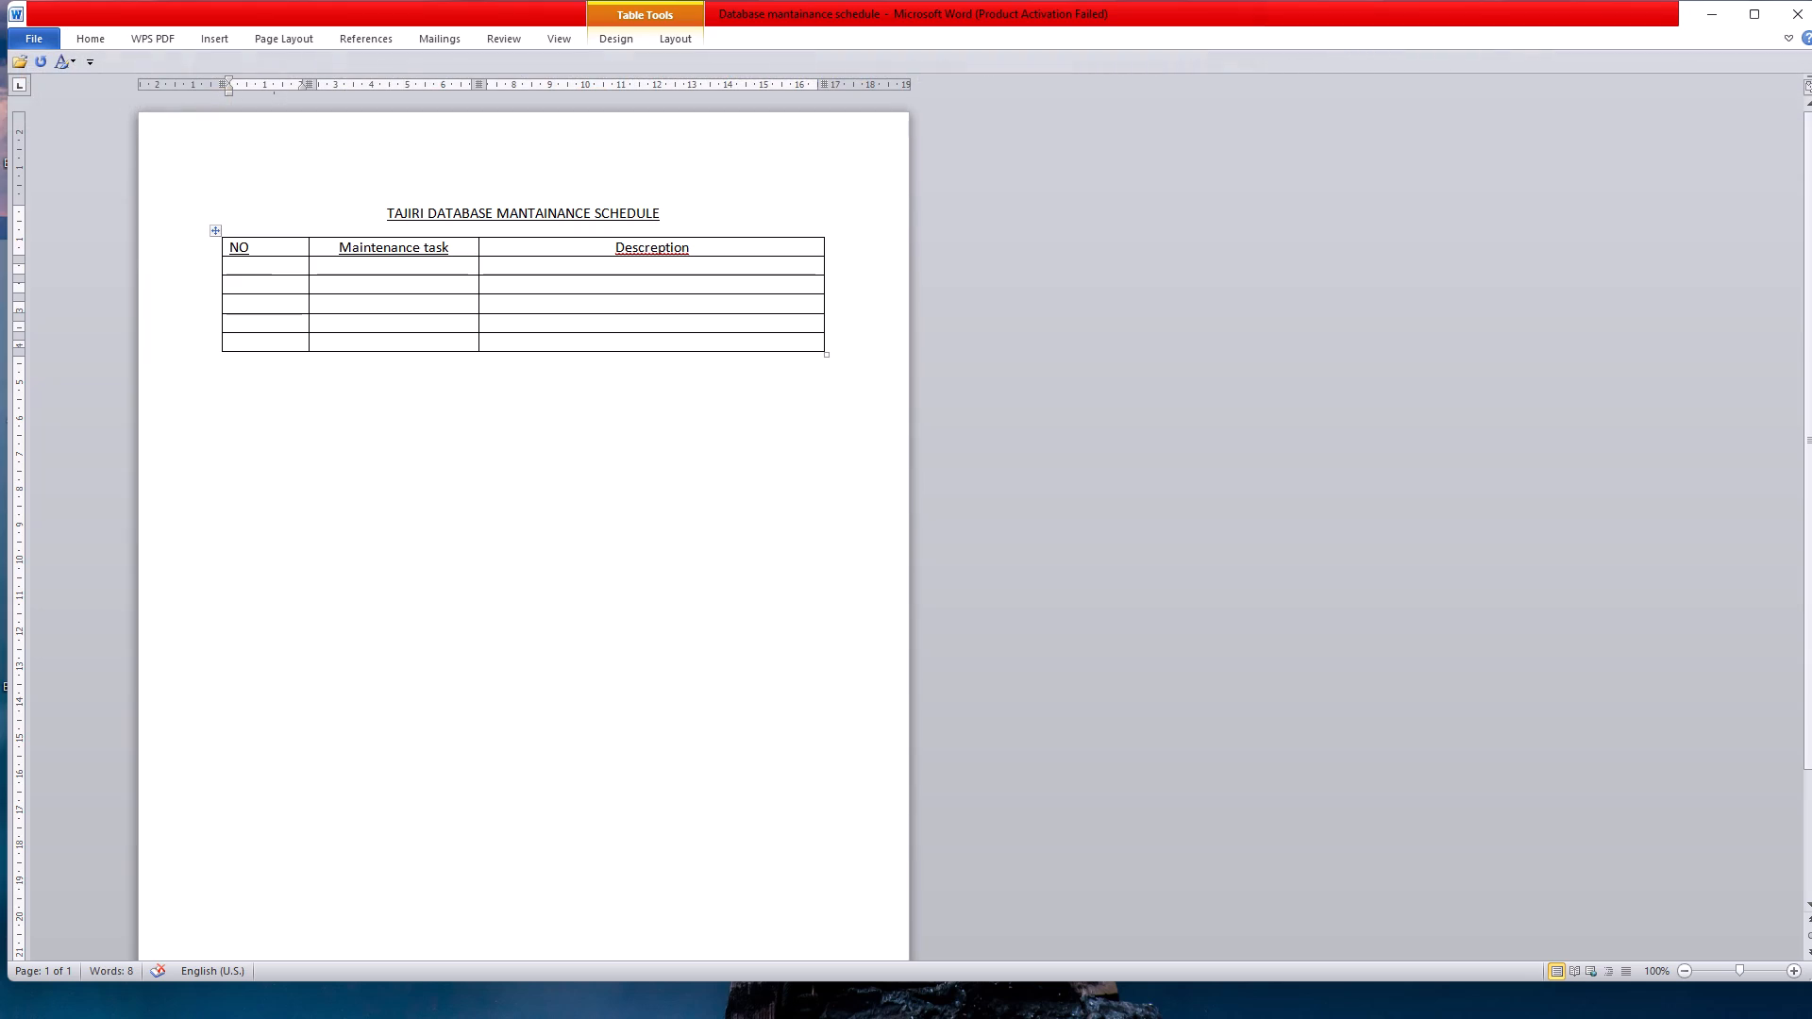
Fill the first task row with number 1, task "Check database" and description "Ensure the data base opens correctly".
{"action": "key", "text": "1"}
{"action": "left_click", "coordinate": [357, 267]}
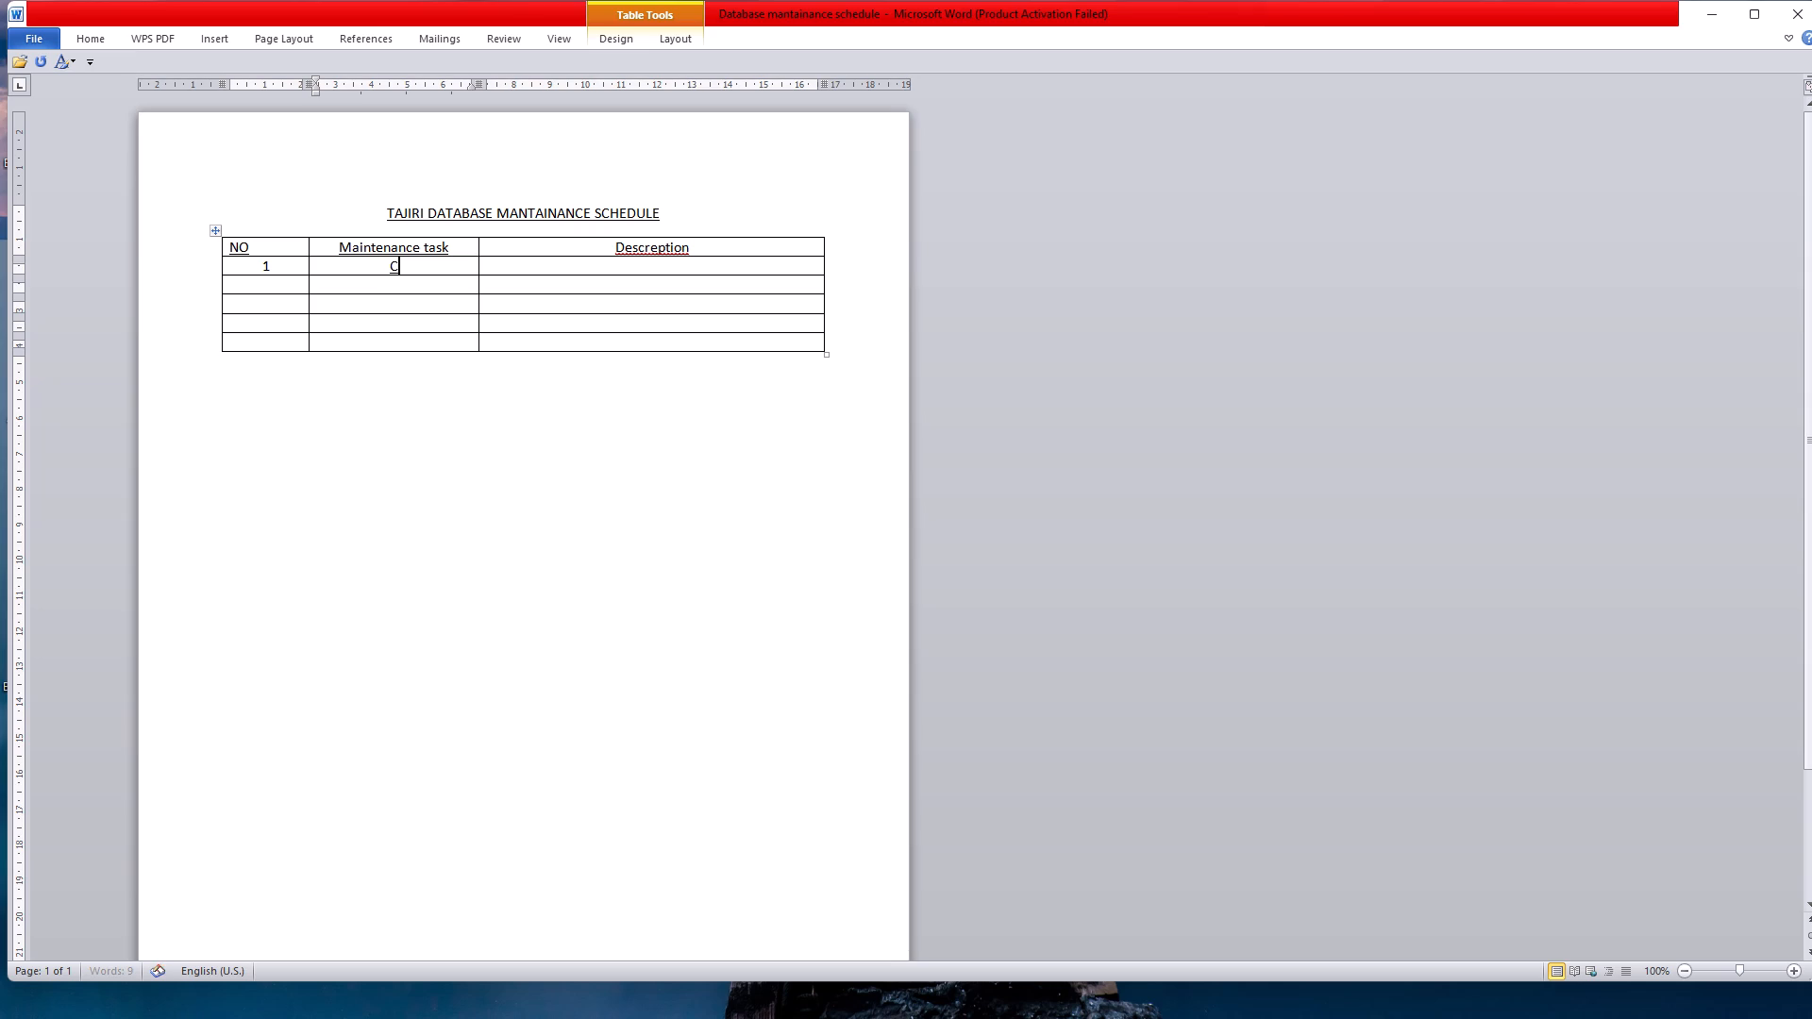
{"action": "type", "text": "heck"}
{"action": "key", "text": "space"}
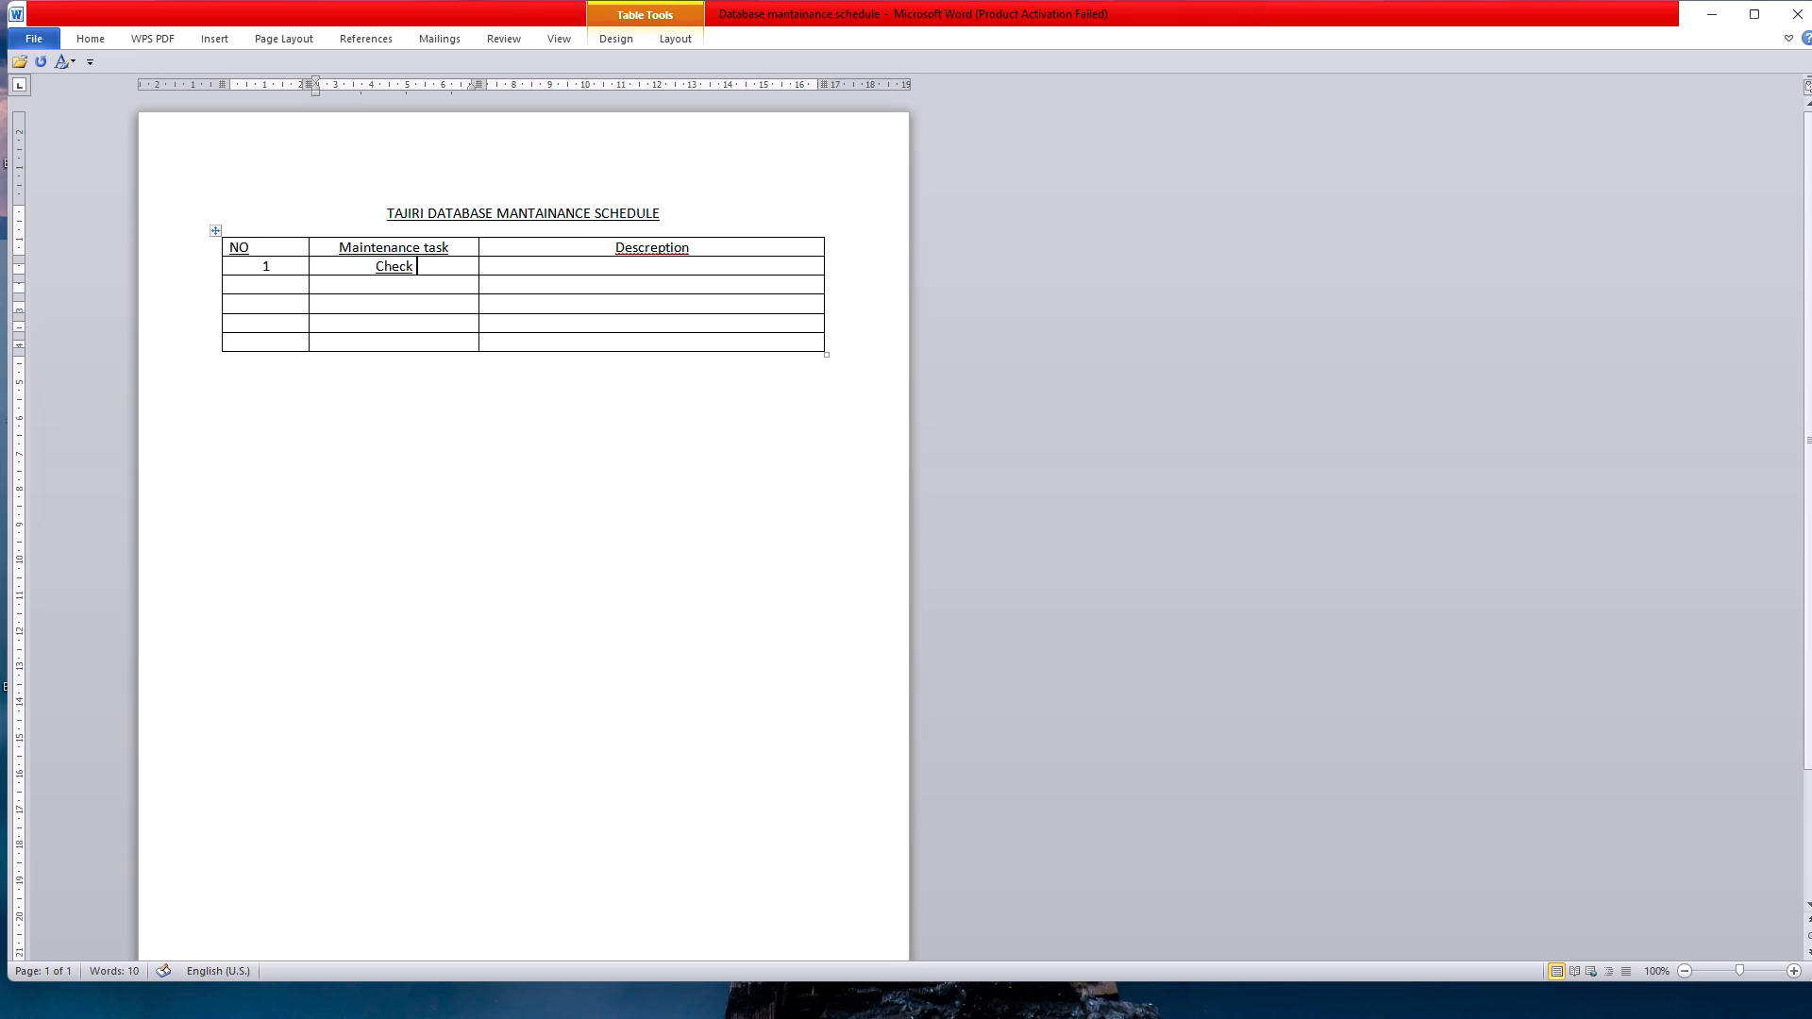
{"action": "type", "text": "data"}
{"action": "type", "text": "ba"}
{"action": "type", "text": "se"}
{"action": "left_click", "coordinate": [546, 266]}
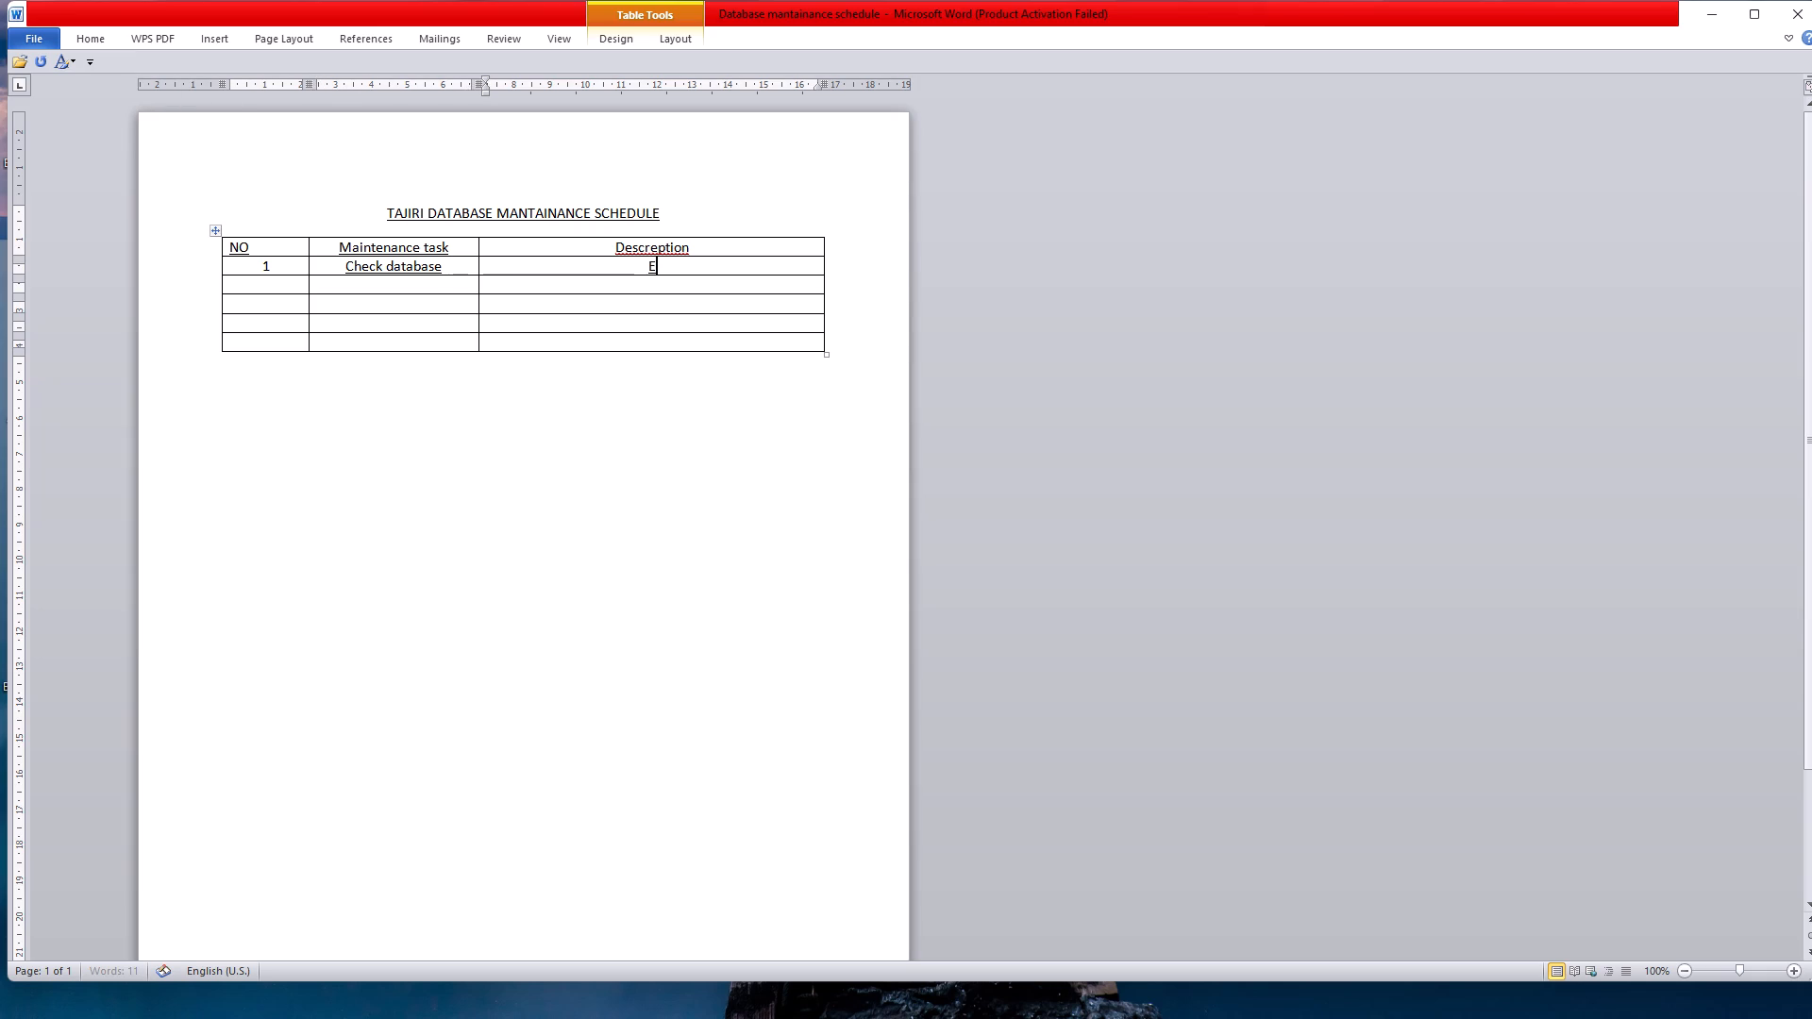
{"action": "type", "text": "nsure the data base opens corre"}
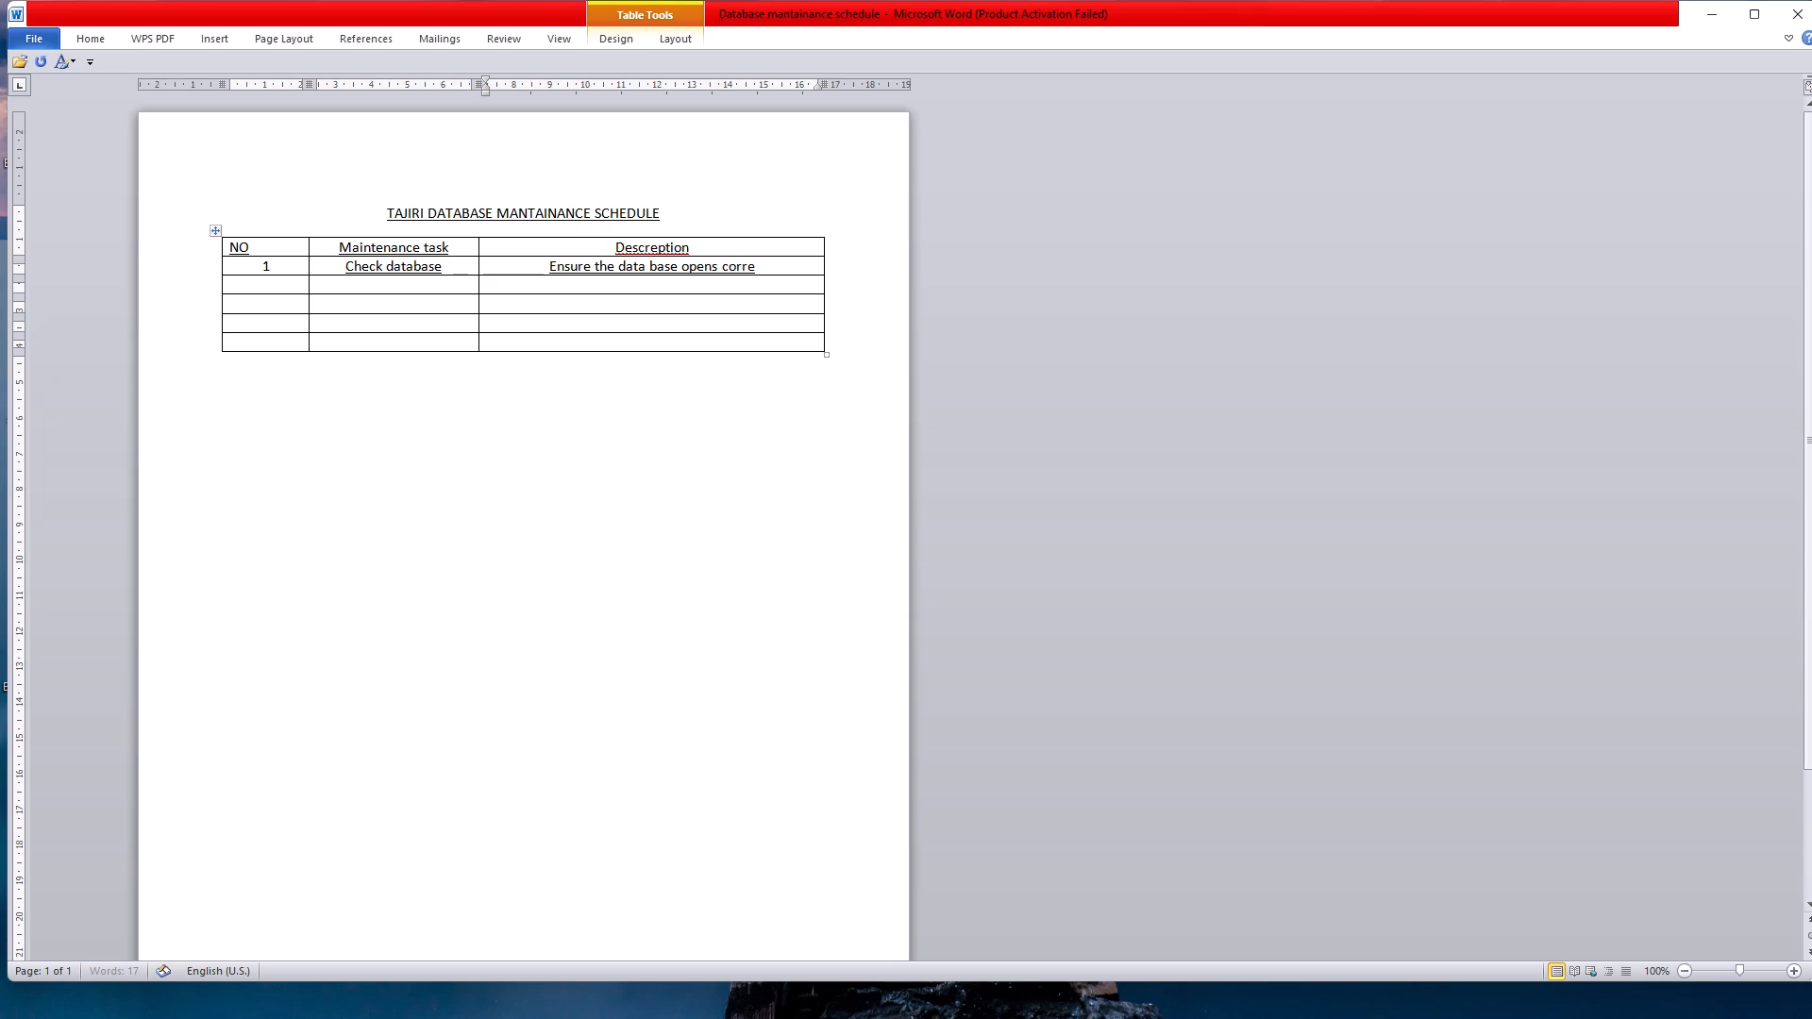
{"action": "type", "text": "ctly"}
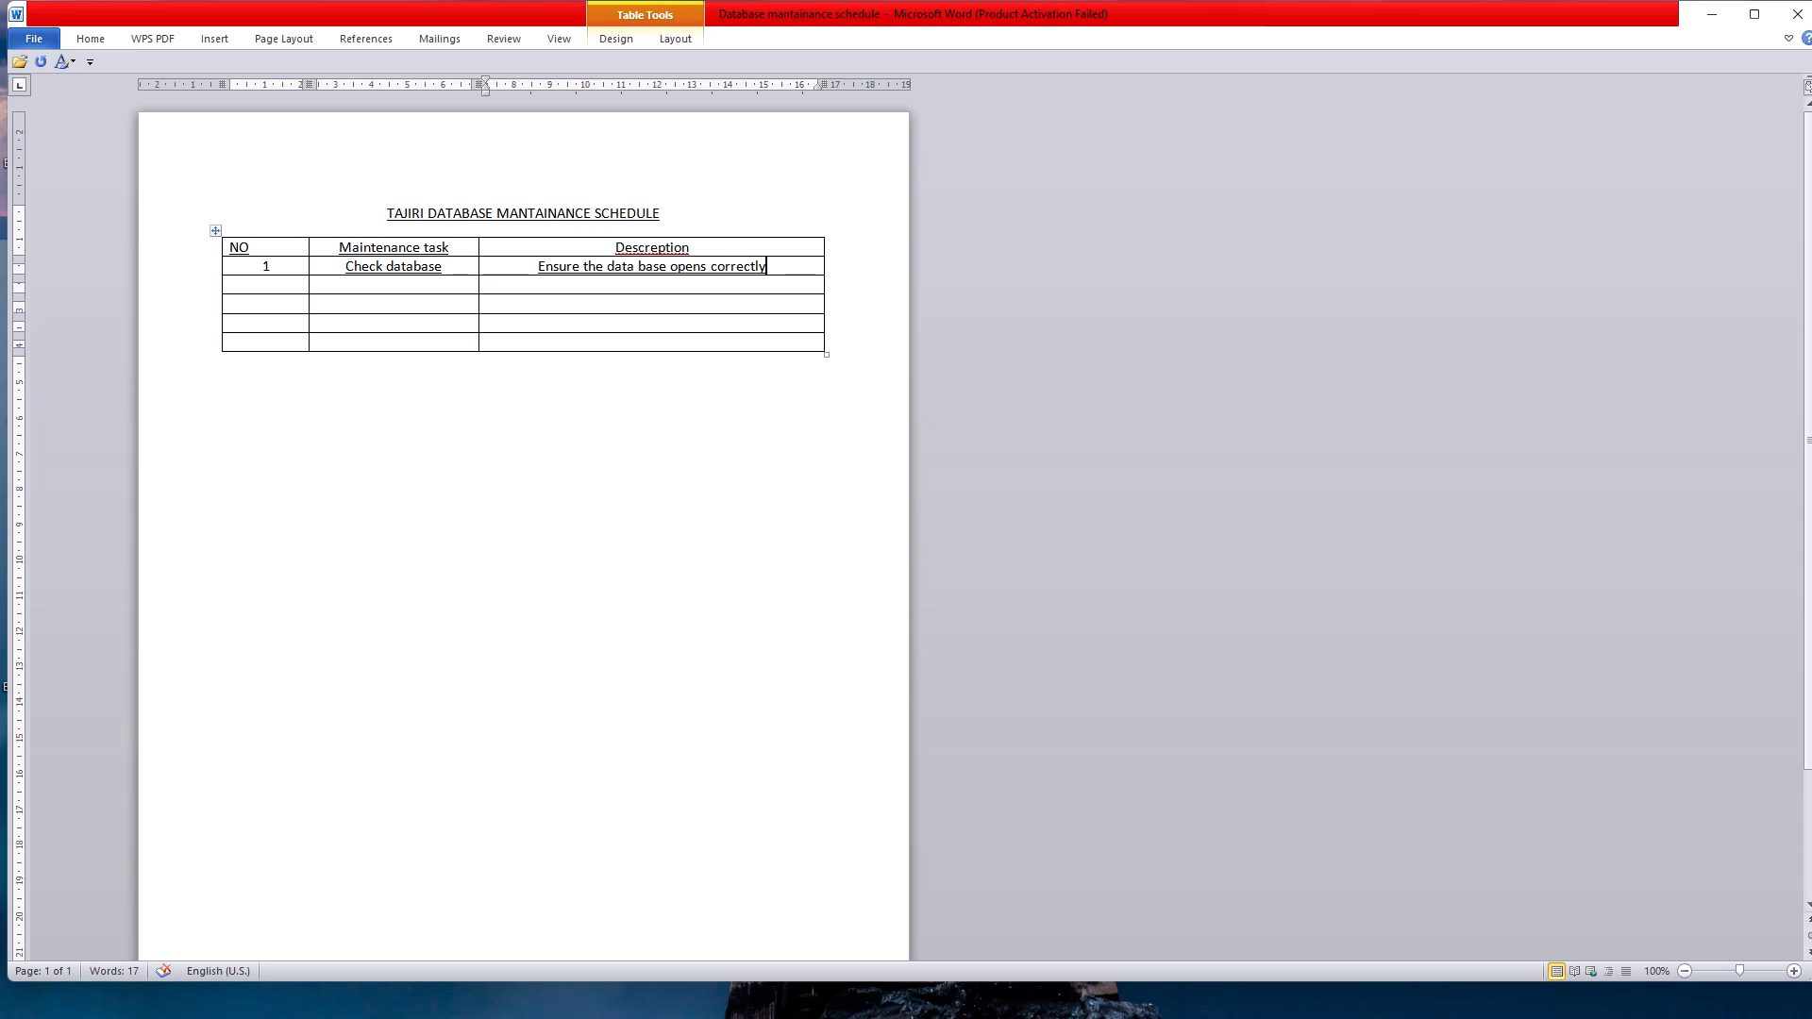
Remove the underline from the Maintenance task heading and from the "Check database" entry below it.
{"action": "left_click_drag", "start_coordinate": [334, 248], "coordinate": [455, 247]}
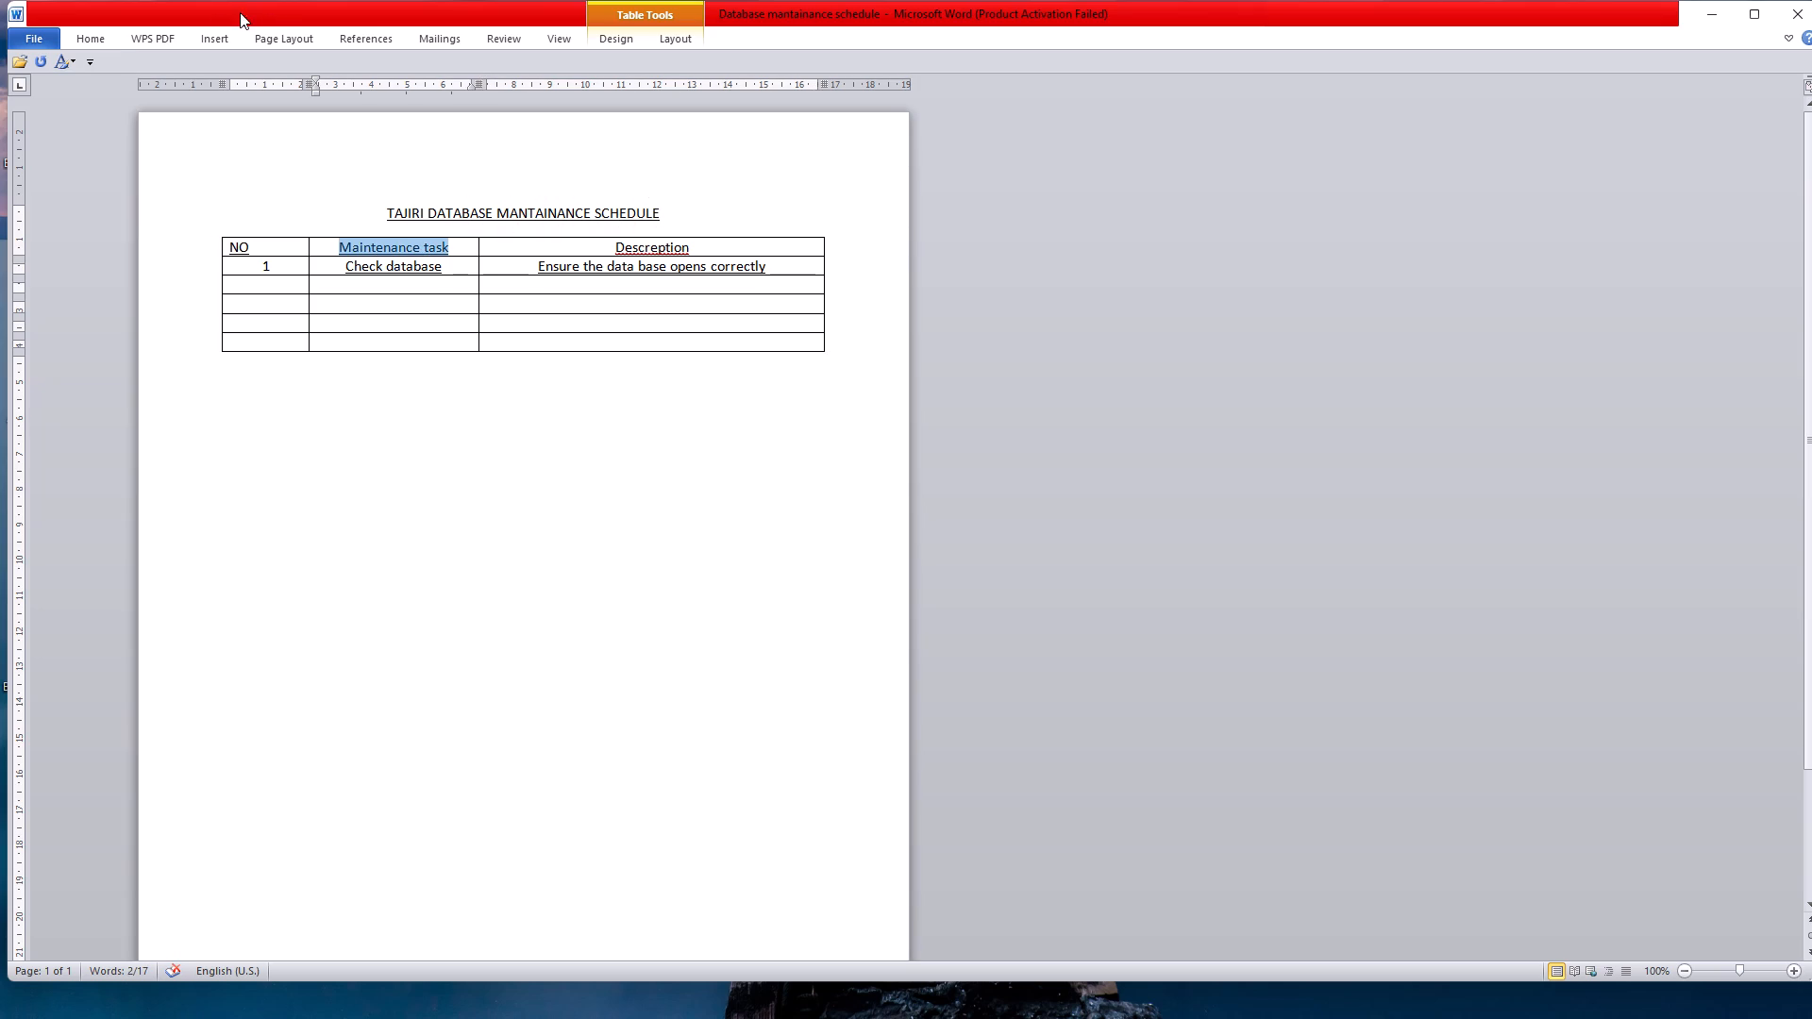
{"action": "left_click", "coordinate": [109, 37]}
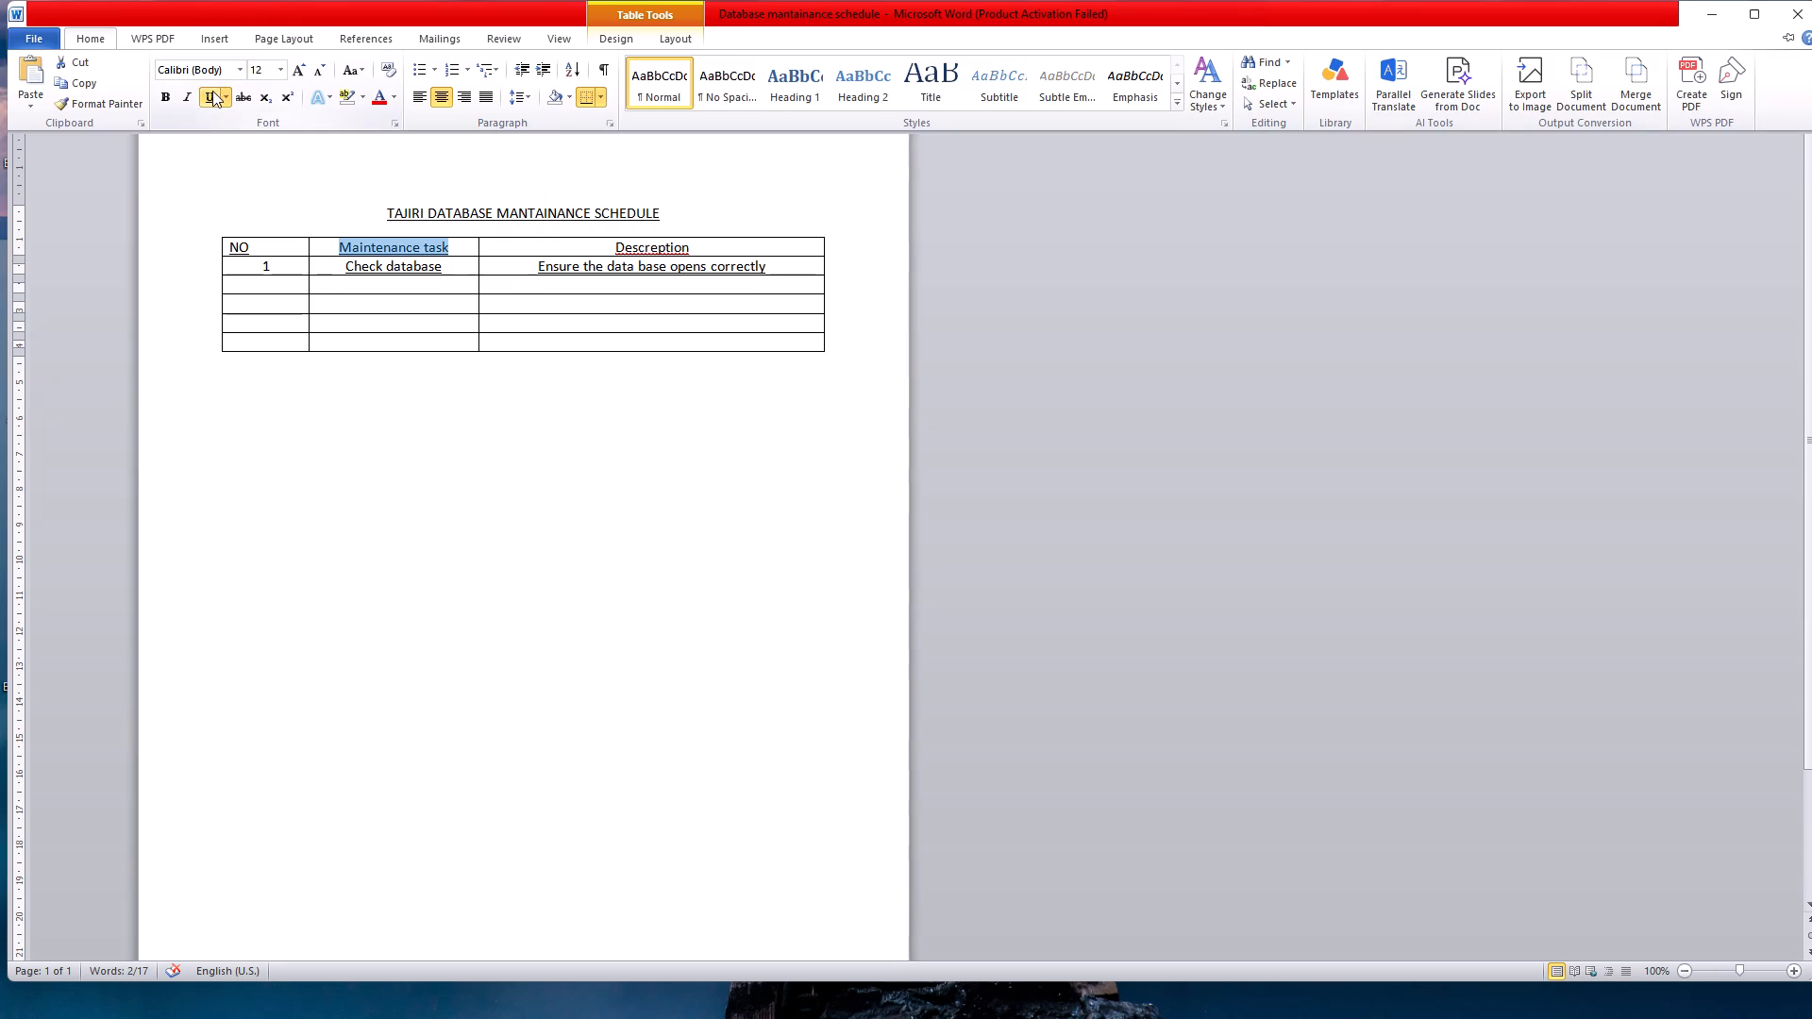
{"action": "left_click", "coordinate": [210, 93]}
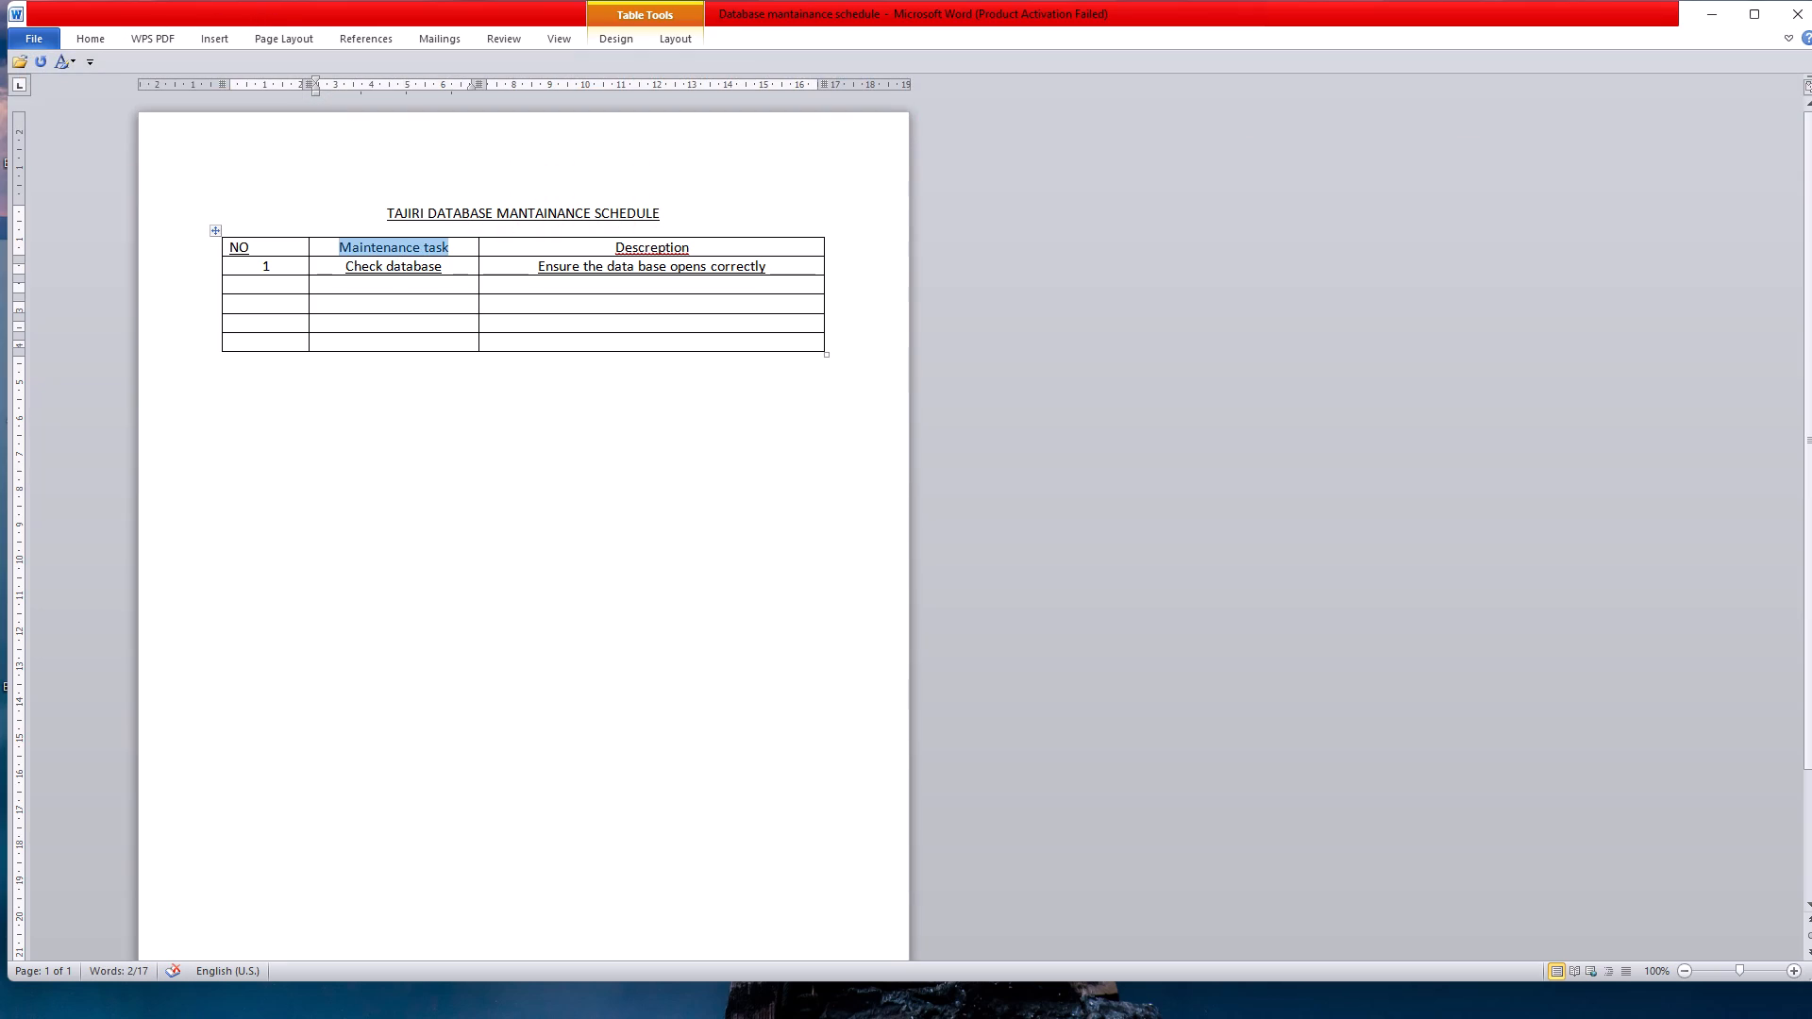
{"action": "left_click", "coordinate": [406, 421]}
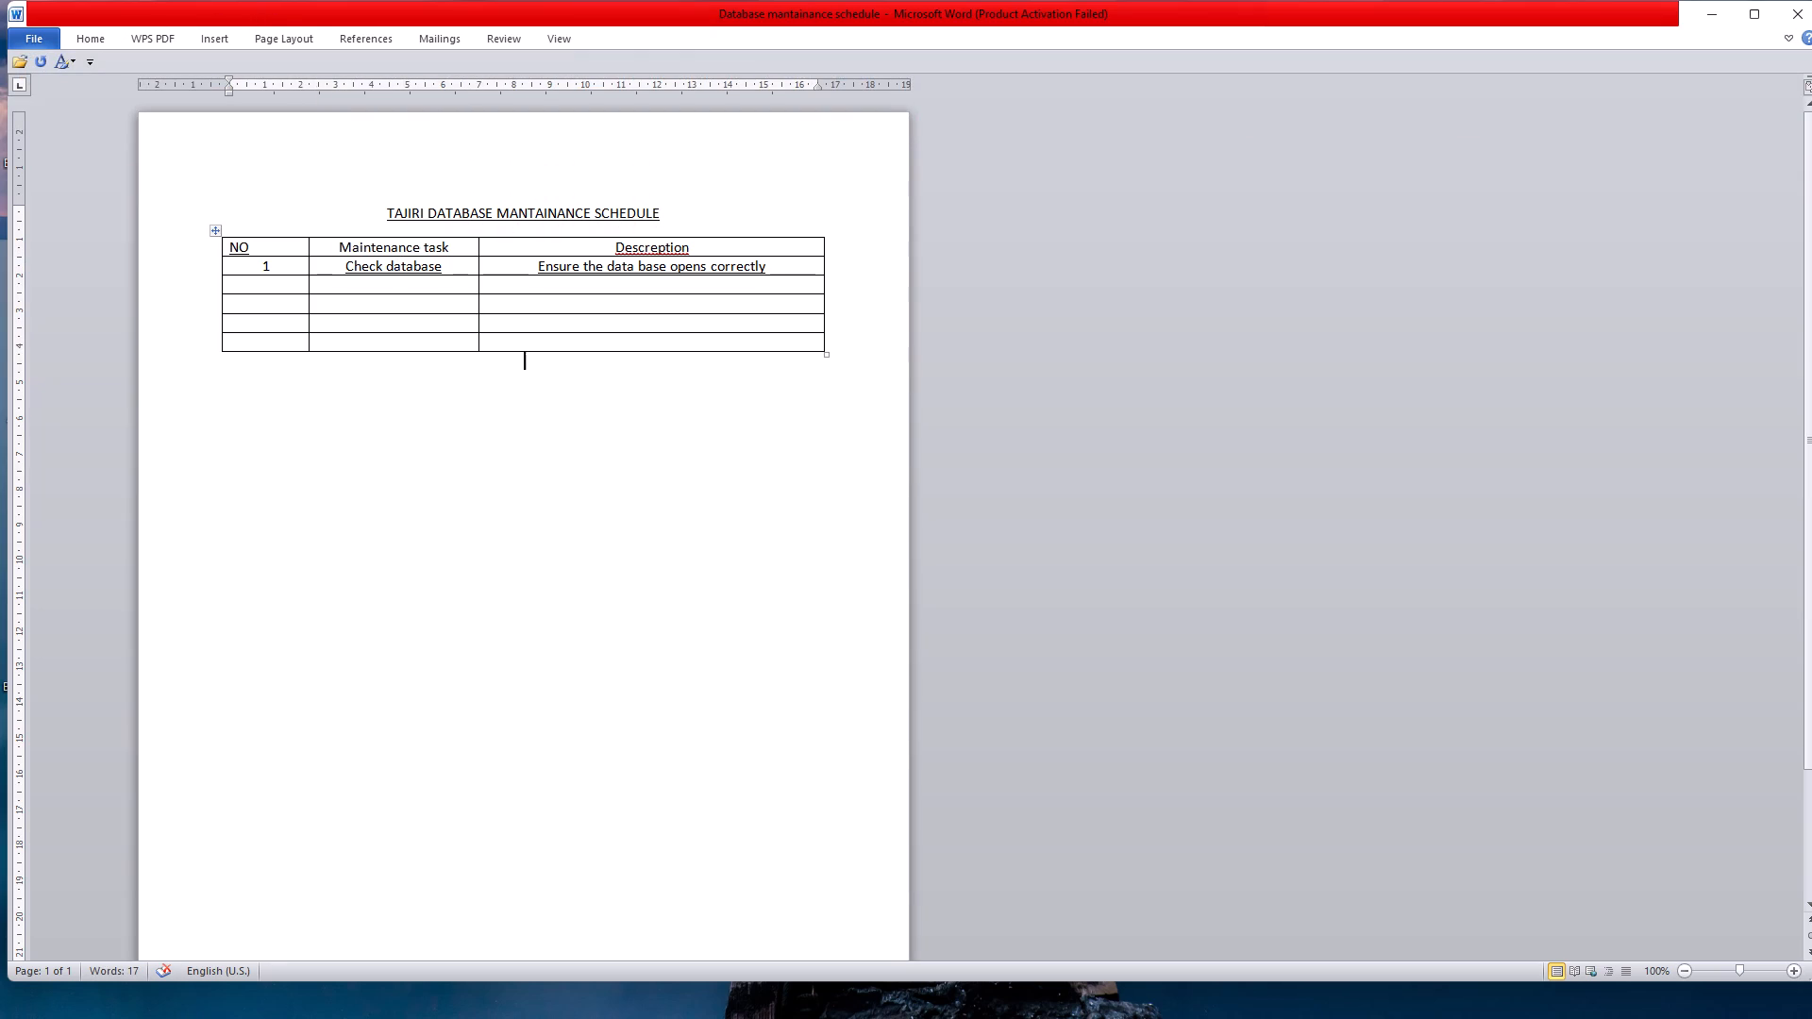
{"action": "left_click_drag", "start_coordinate": [344, 266], "coordinate": [438, 271]}
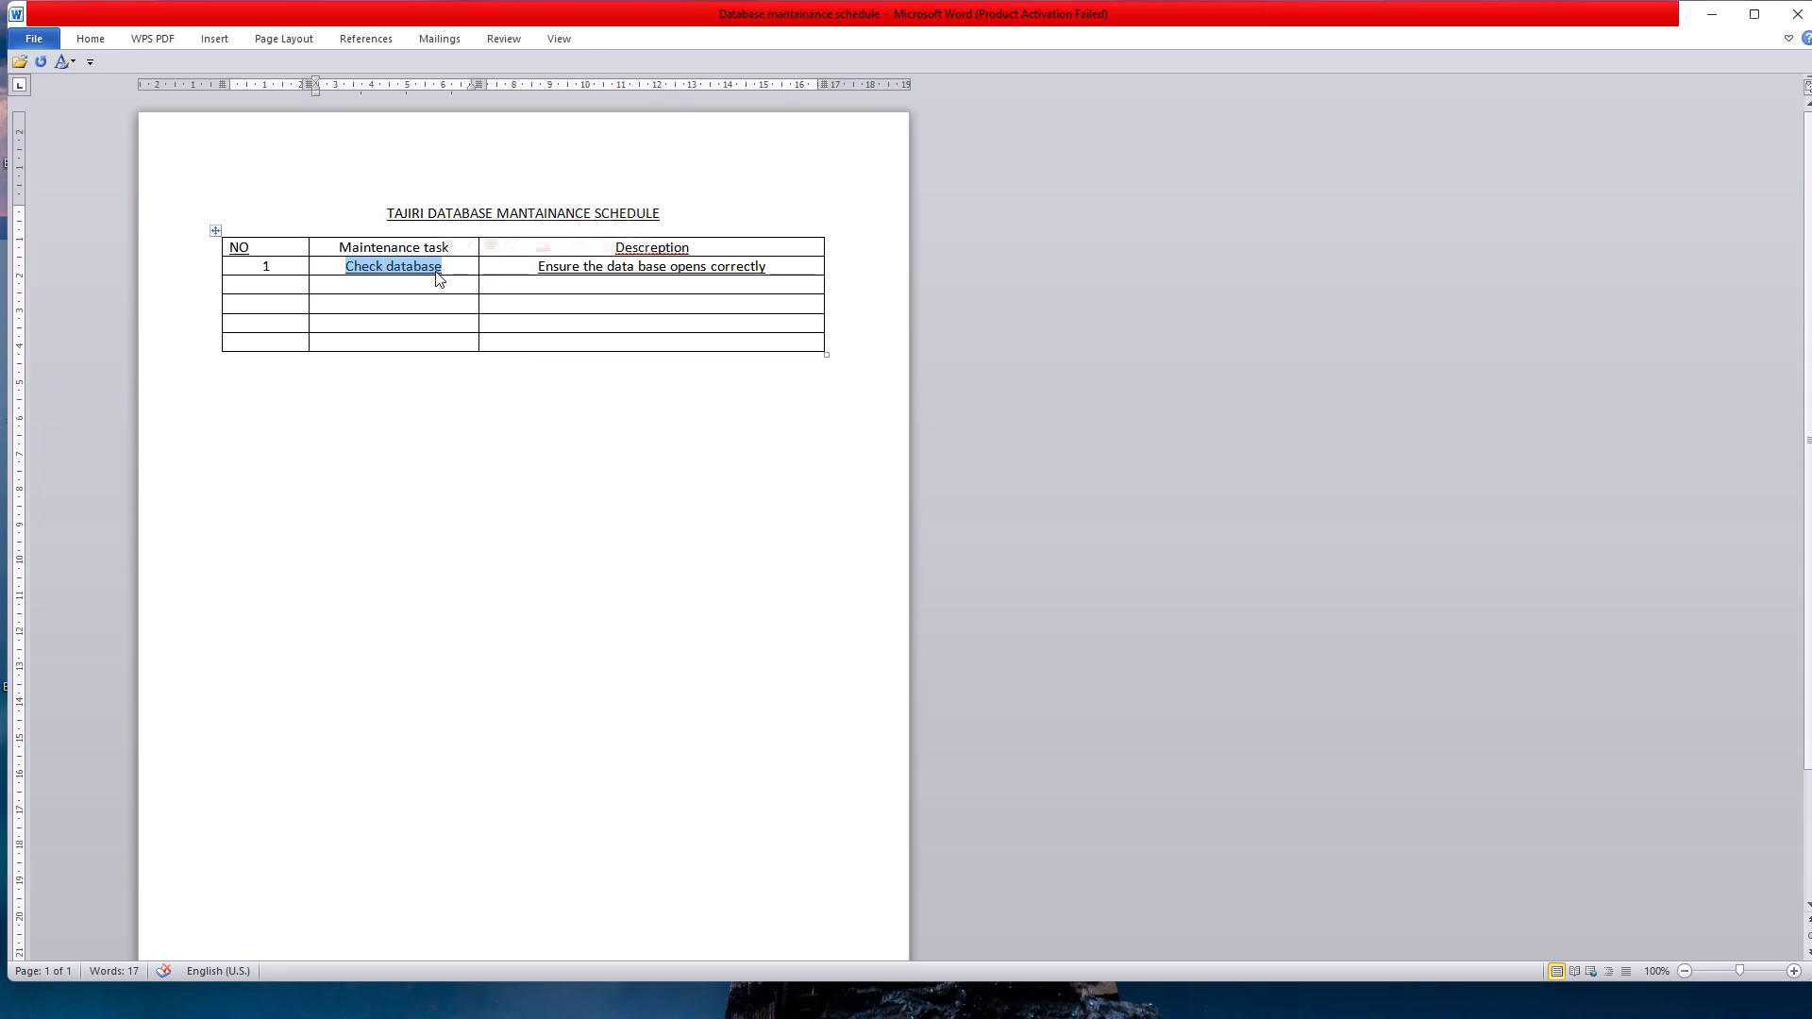
{"action": "left_click", "coordinate": [110, 36]}
{"action": "left_click", "coordinate": [212, 102]}
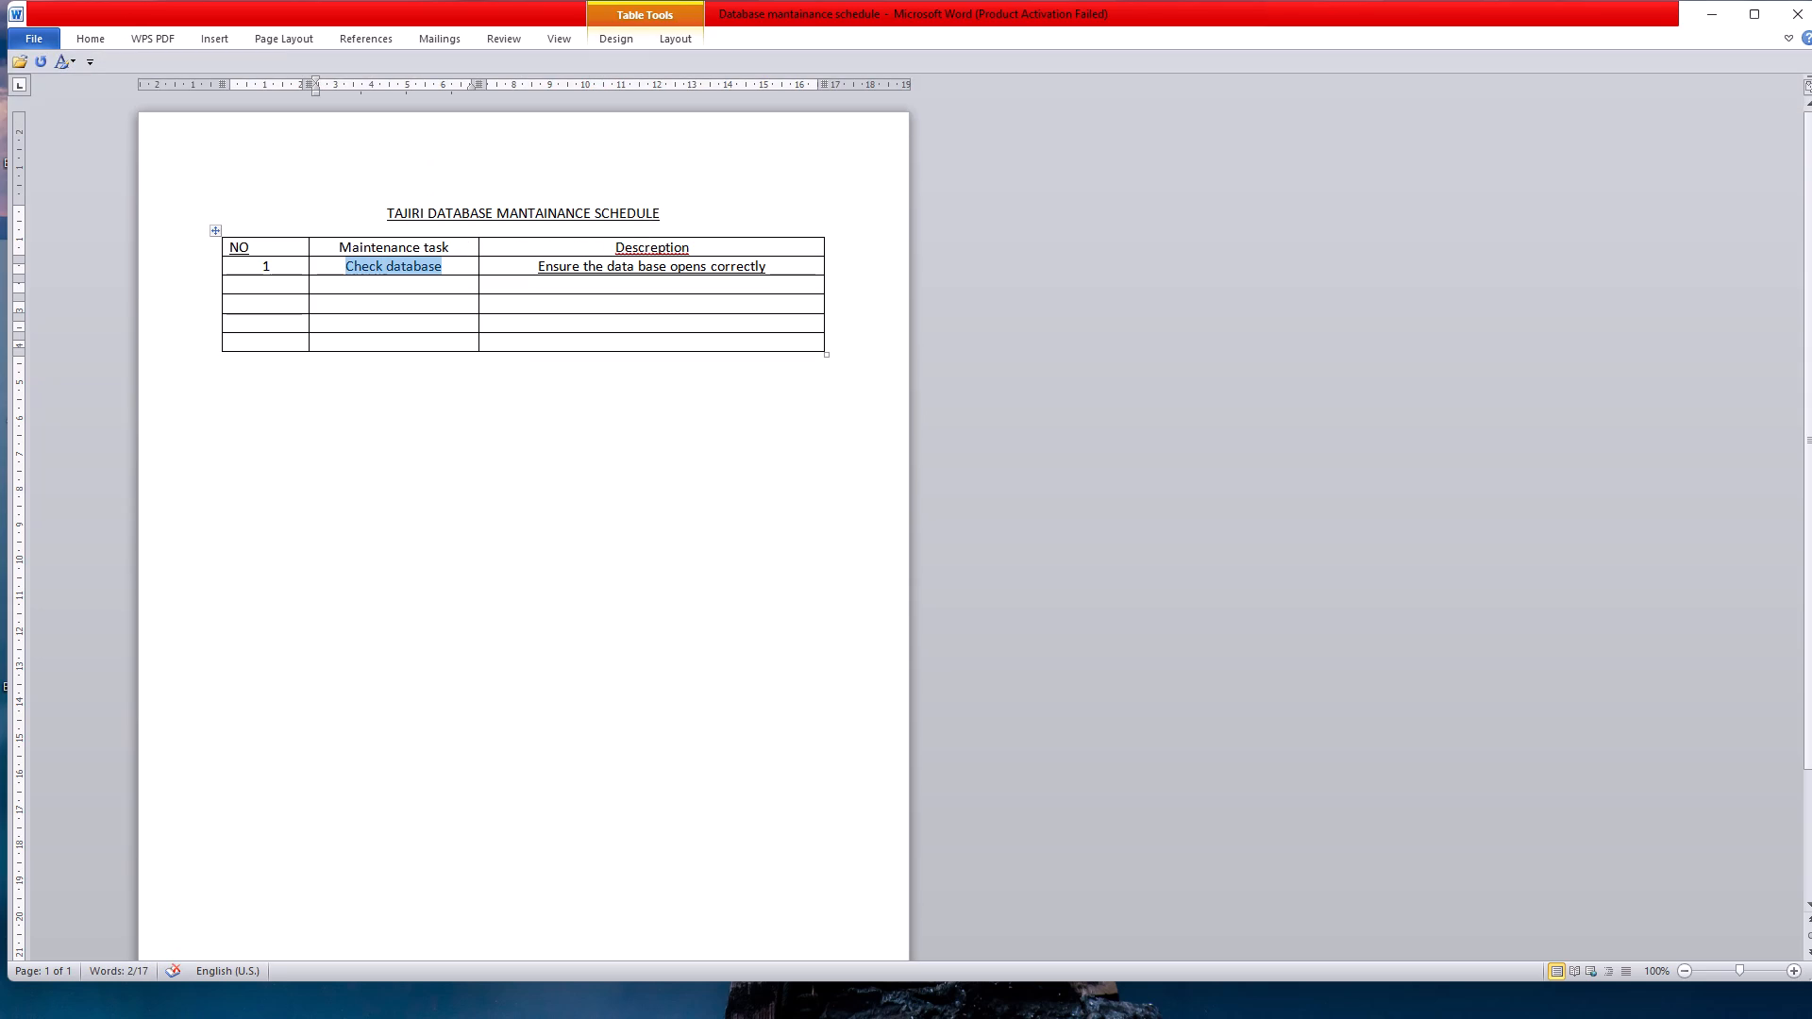
Remove the underline from the description text "Ensure the data base opens correctly" in the first task row.
{"action": "left_click_drag", "start_coordinate": [531, 268], "coordinate": [736, 274]}
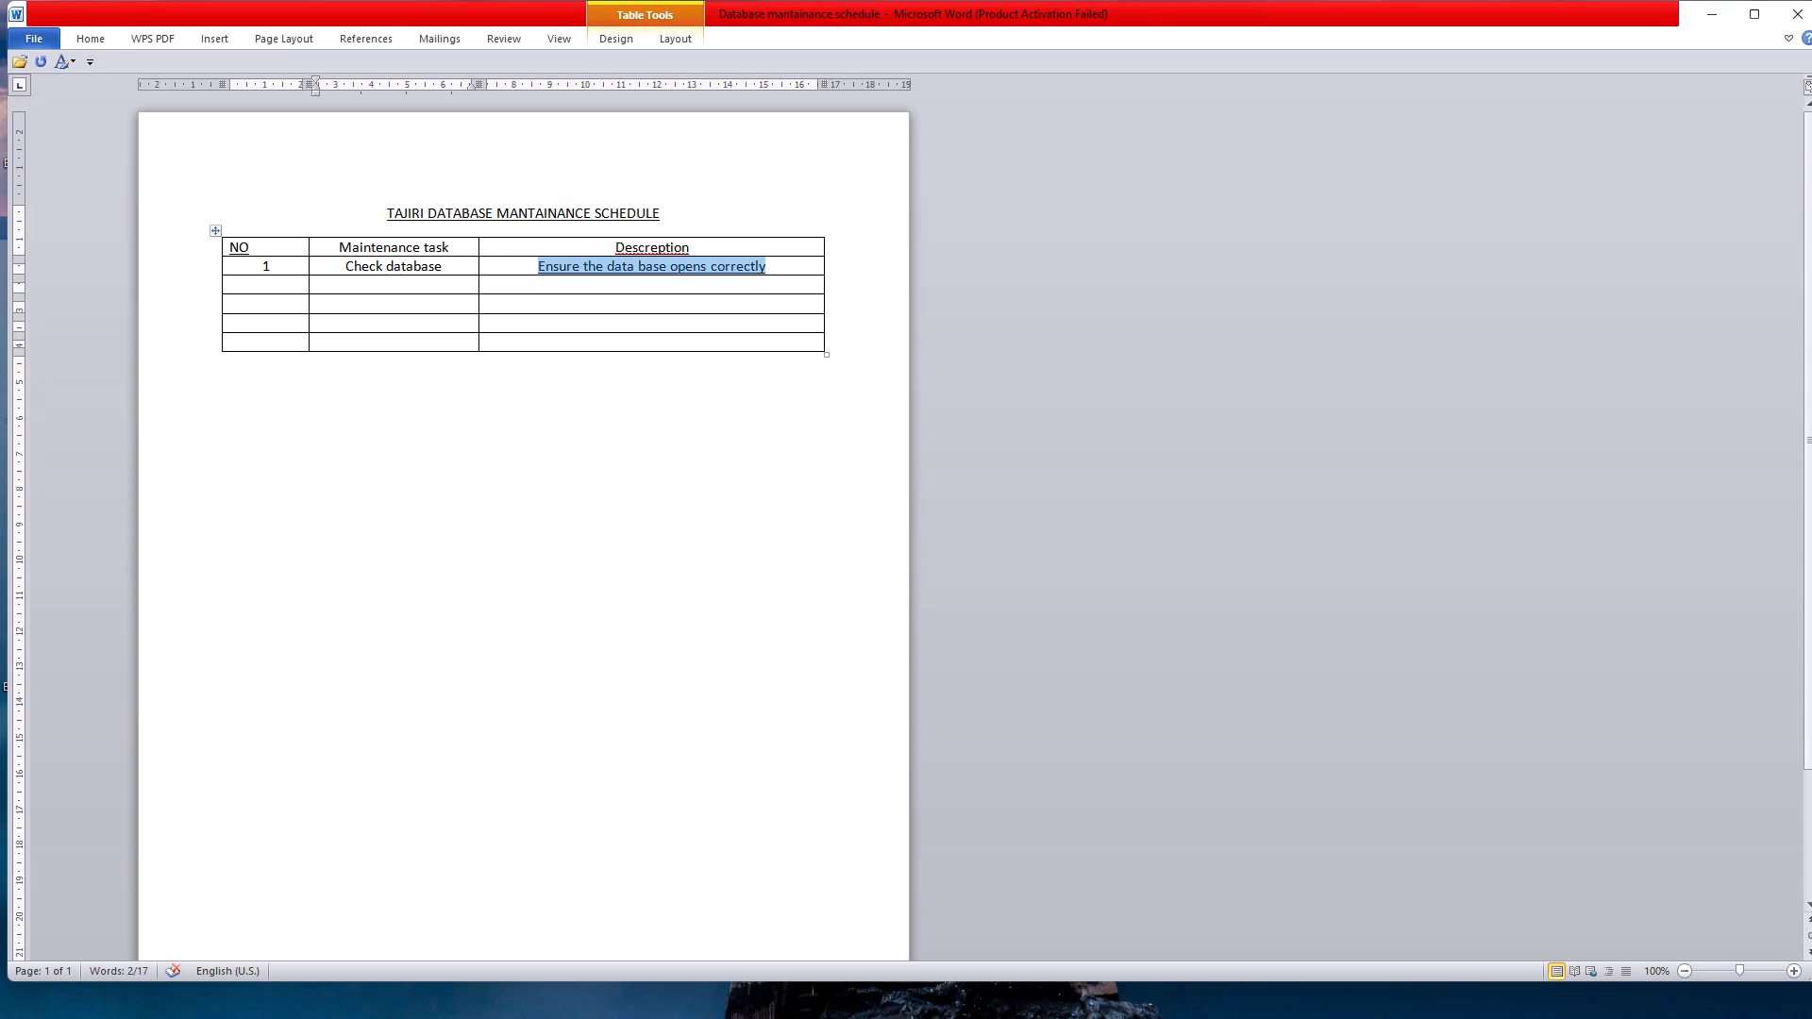
{"action": "left_click_drag", "start_coordinate": [736, 274], "coordinate": [752, 276]}
{"action": "left_click", "coordinate": [668, 508]}
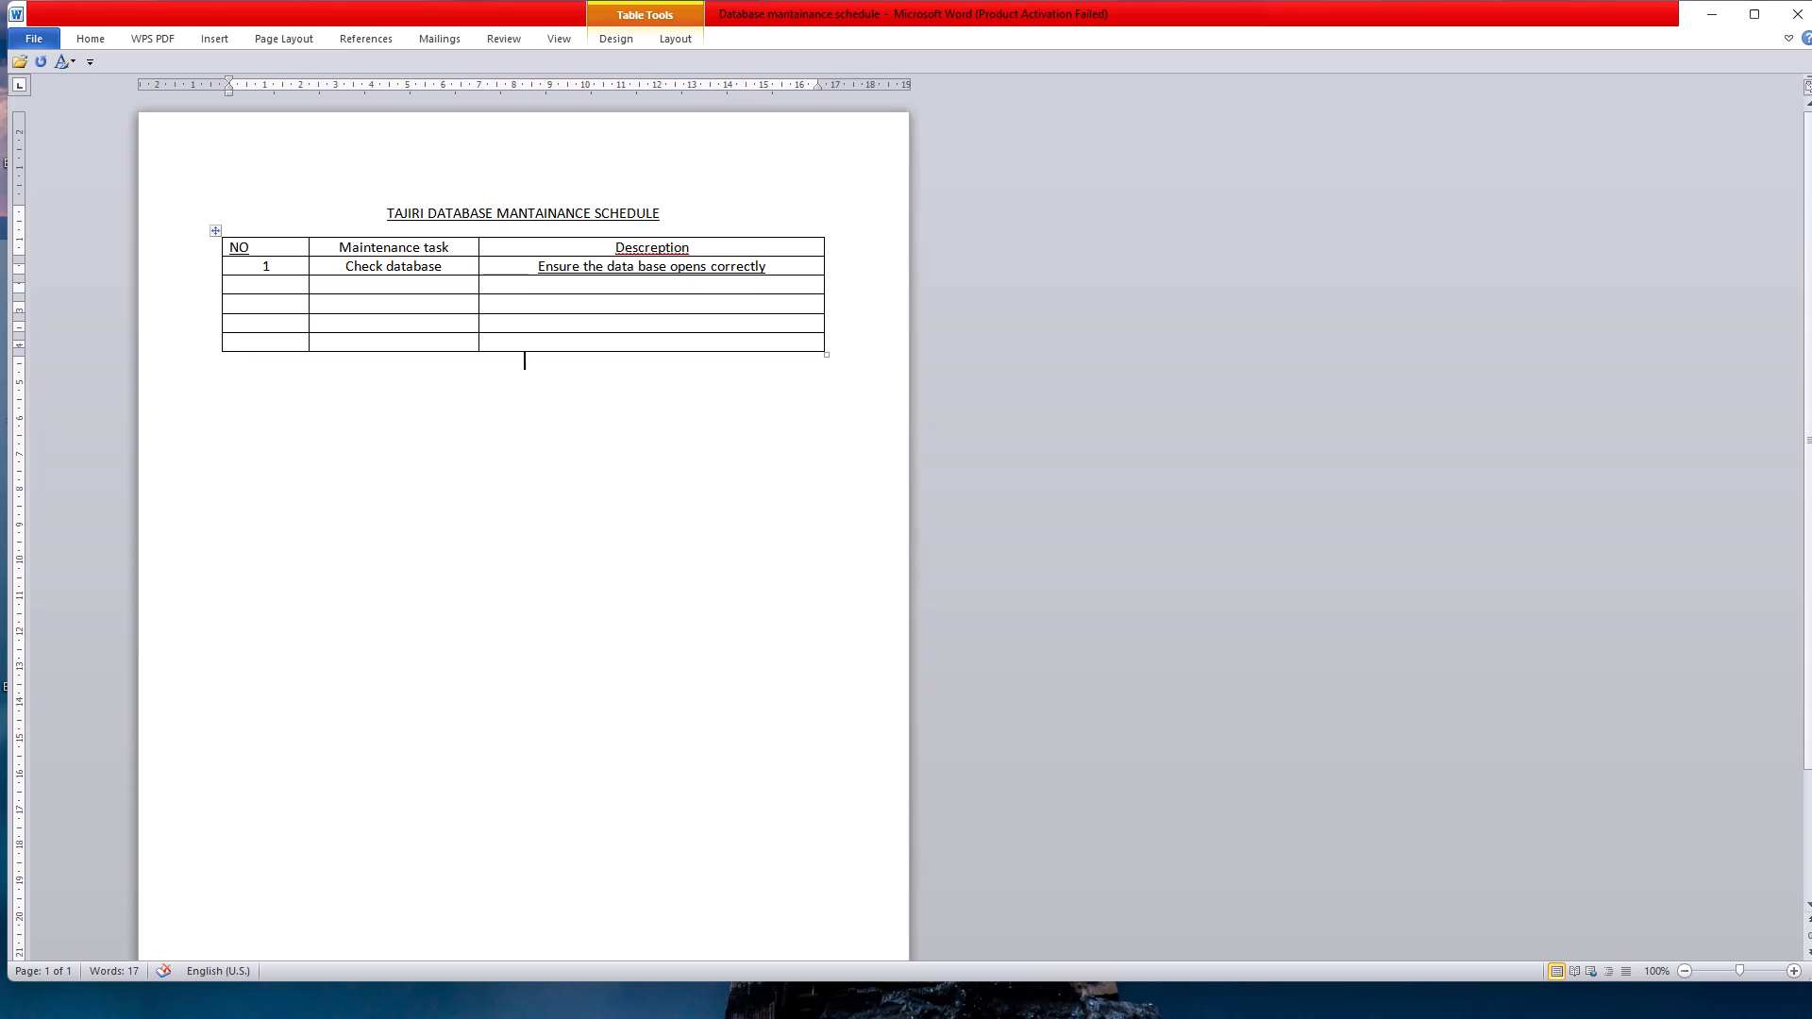
{"action": "left_click_drag", "start_coordinate": [533, 266], "coordinate": [711, 276]}
{"action": "left_click", "coordinate": [678, 460]}
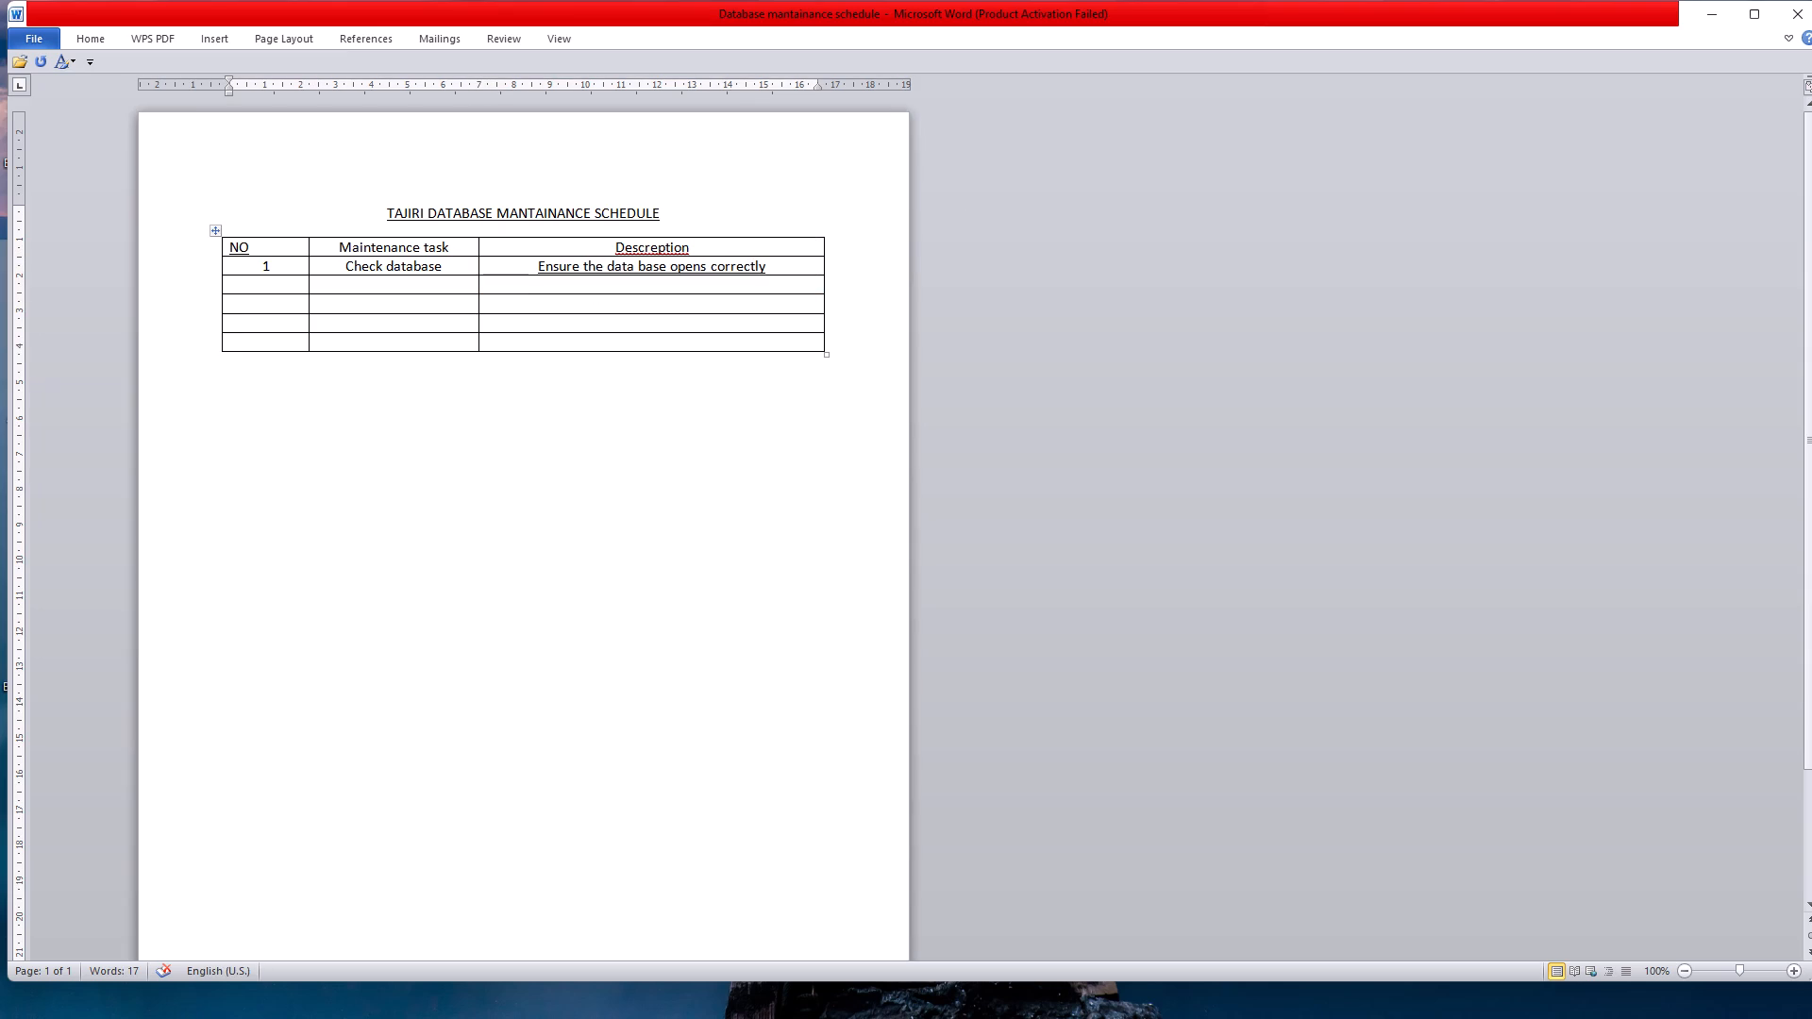
{"action": "left_click_drag", "start_coordinate": [536, 264], "coordinate": [554, 266]}
{"action": "left_click_drag", "start_coordinate": [554, 266], "coordinate": [670, 276]}
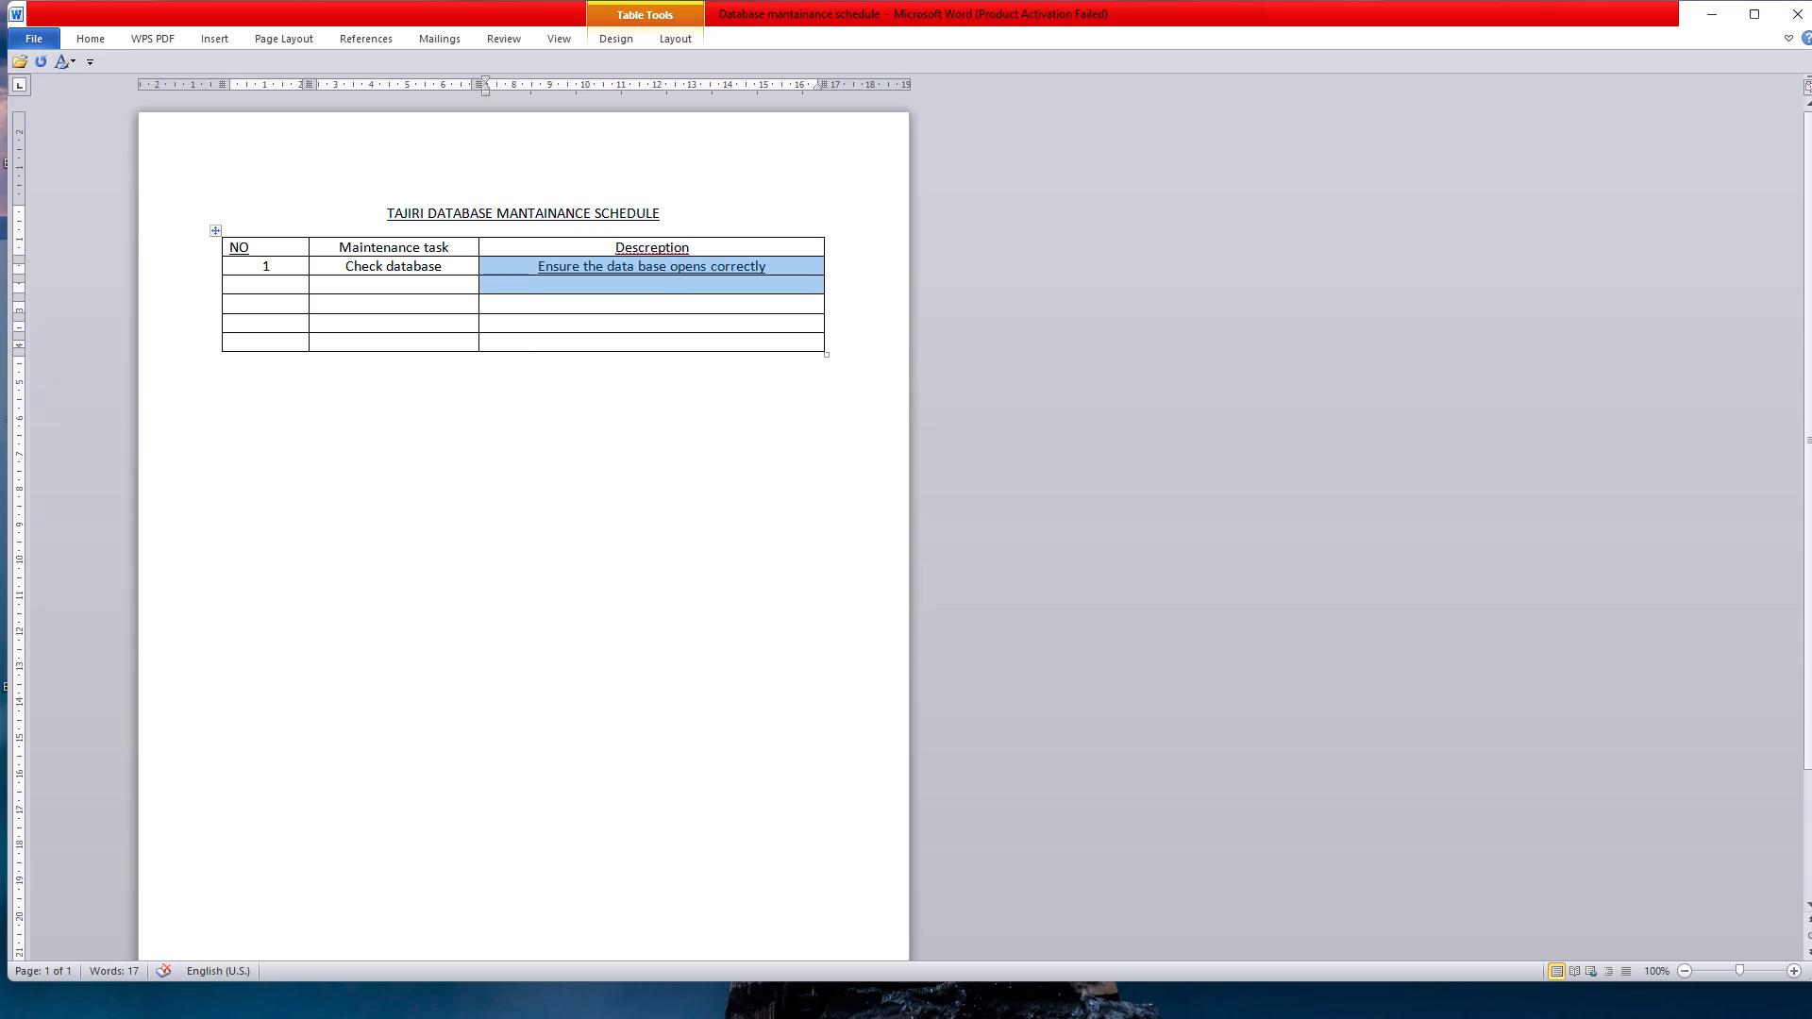
{"action": "left_click", "coordinate": [596, 414]}
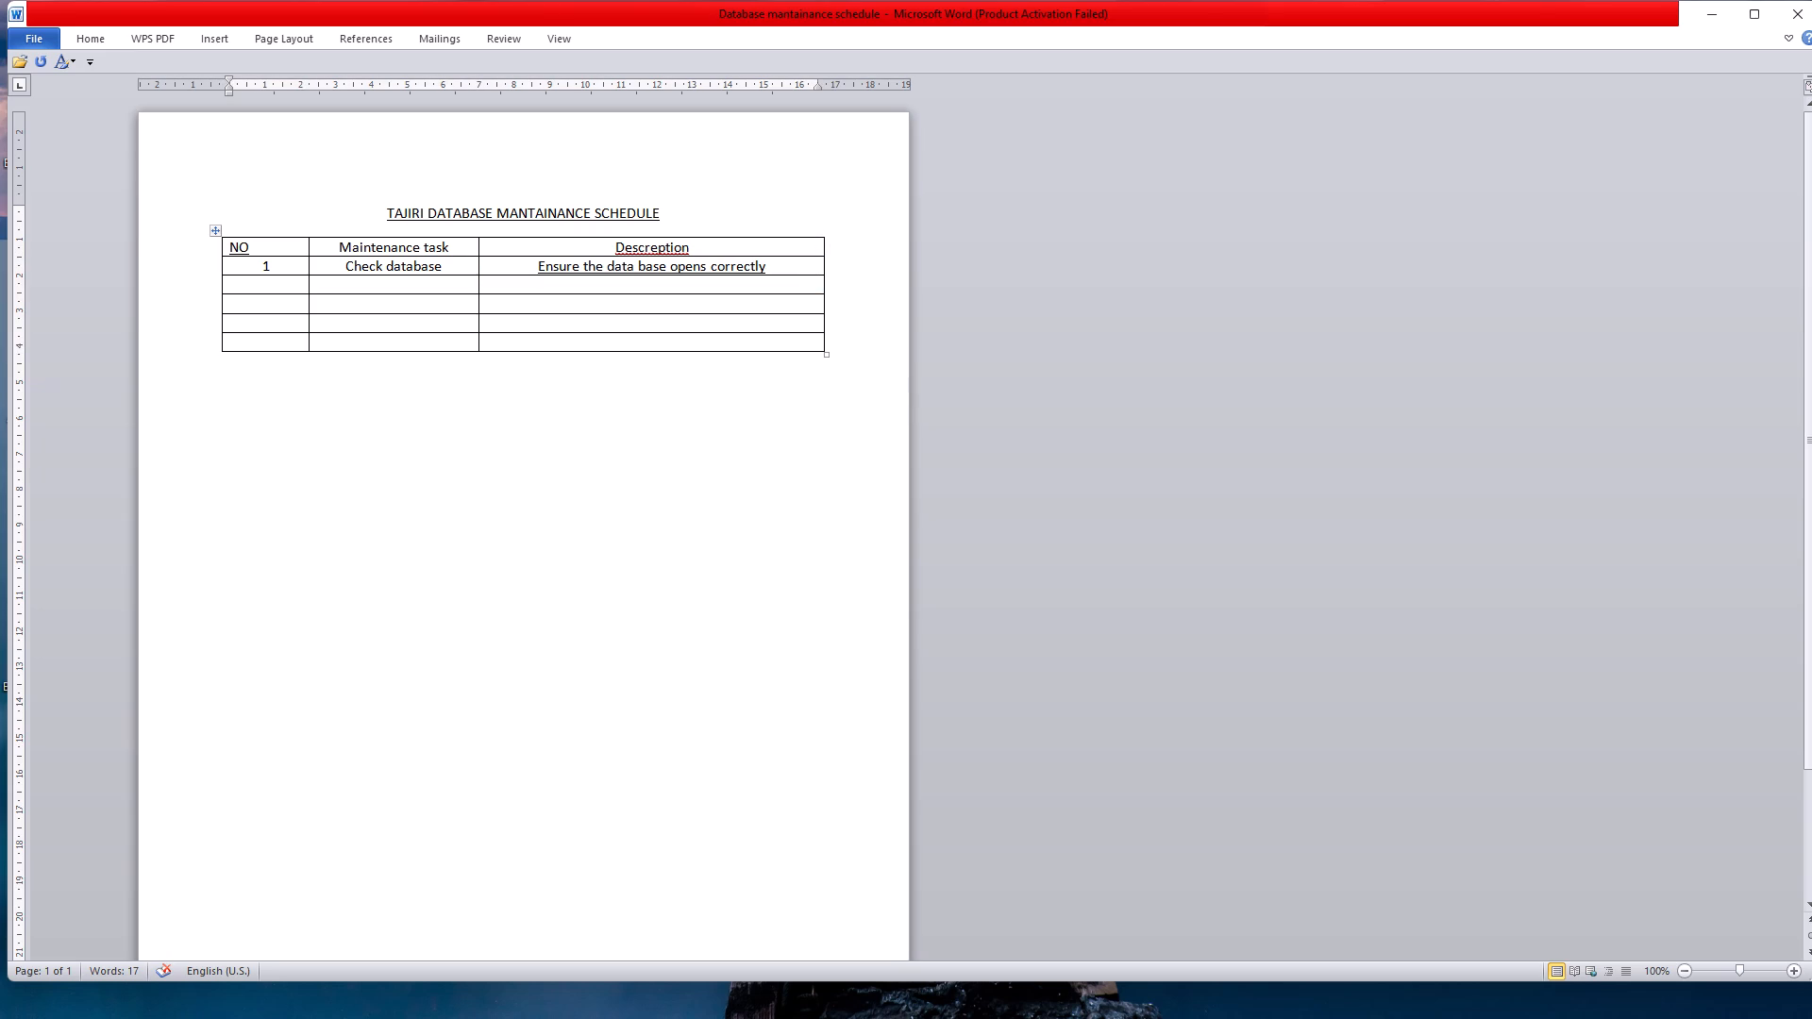
{"action": "left_click_drag", "start_coordinate": [535, 265], "coordinate": [599, 266]}
{"action": "left_click_drag", "start_coordinate": [599, 266], "coordinate": [718, 273]}
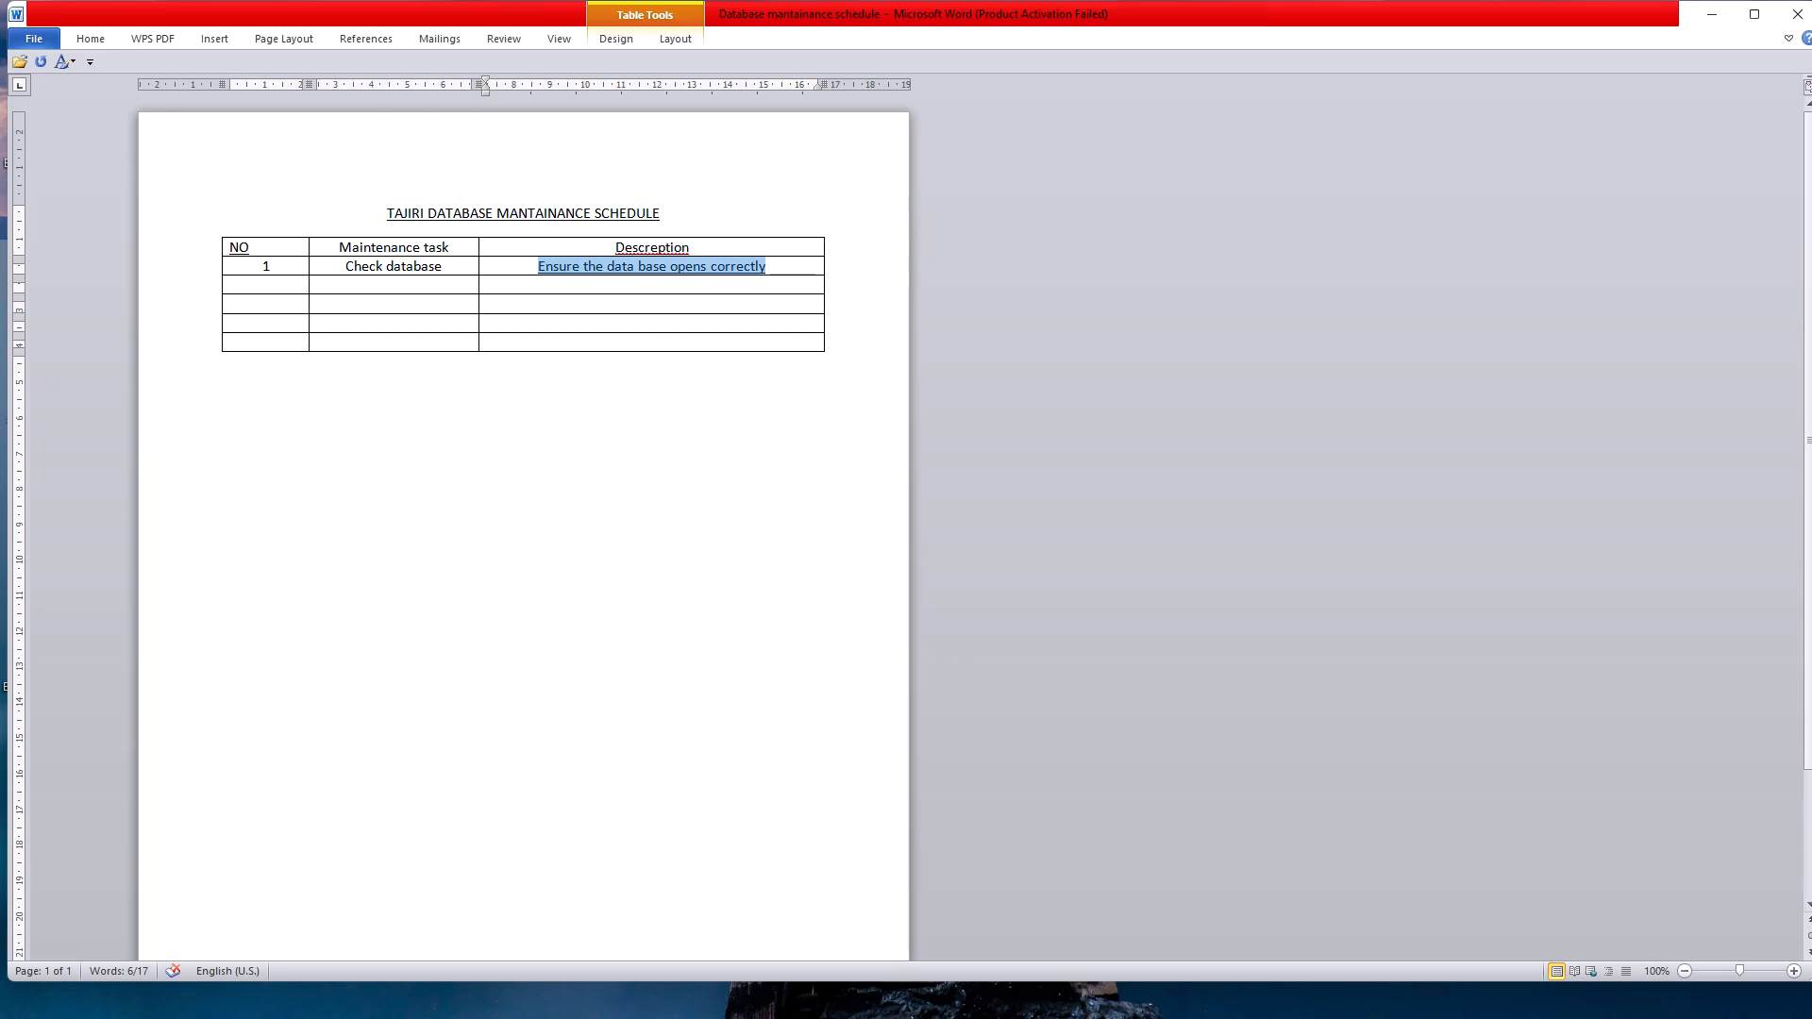
{"action": "left_click", "coordinate": [100, 36]}
{"action": "left_click", "coordinate": [208, 92]}
{"action": "left_click", "coordinate": [546, 422]}
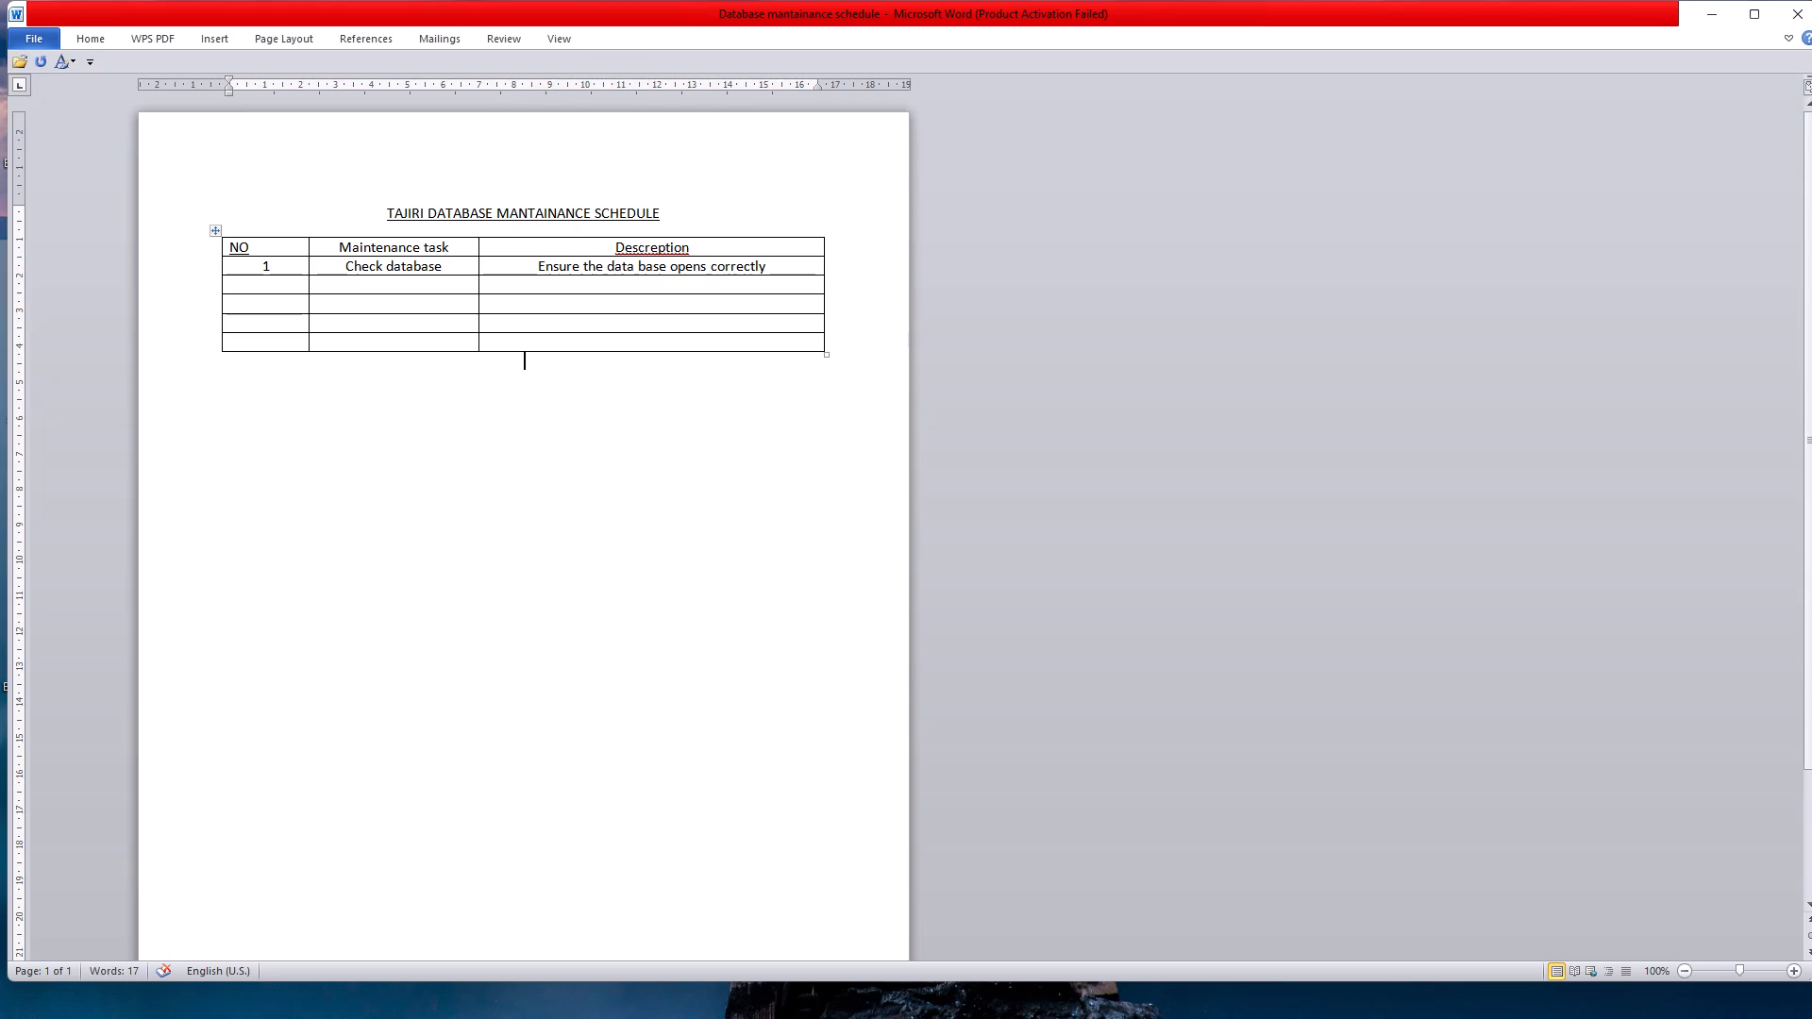
Remove the underline from the Descreption heading in the table's third column.
{"action": "left_click_drag", "start_coordinate": [609, 245], "coordinate": [704, 248]}
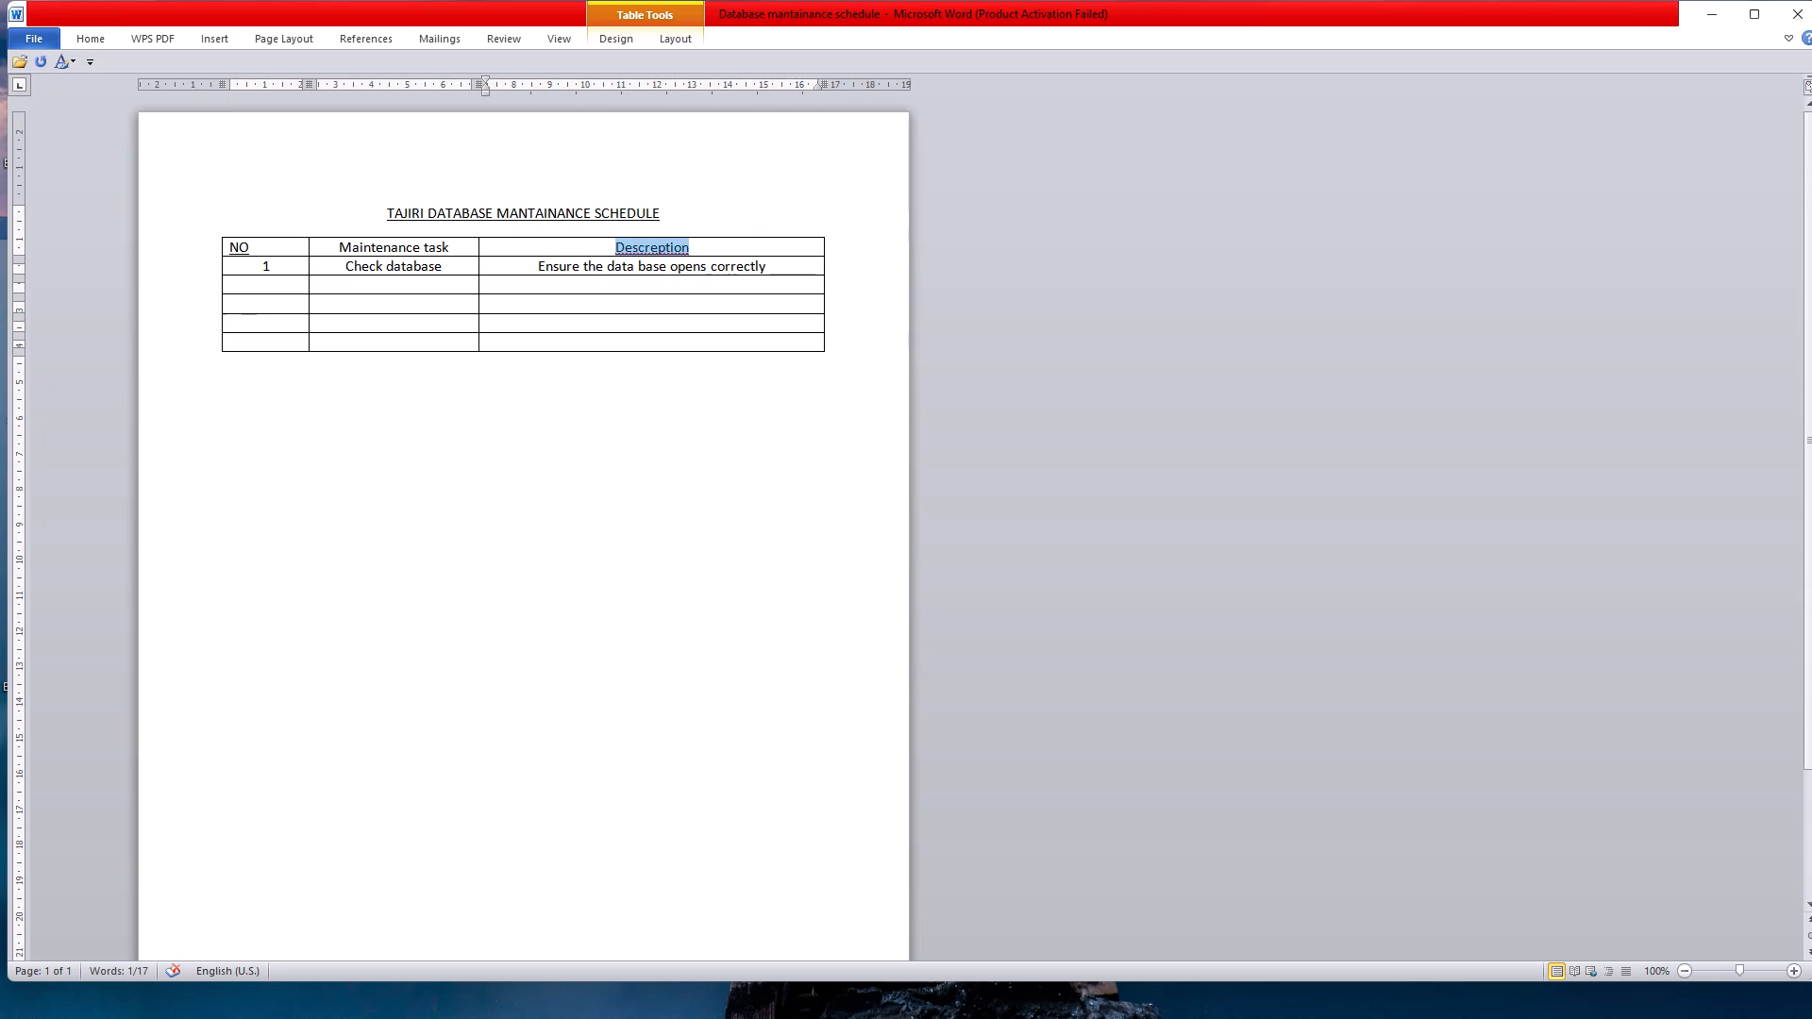
{"action": "left_click", "coordinate": [94, 35]}
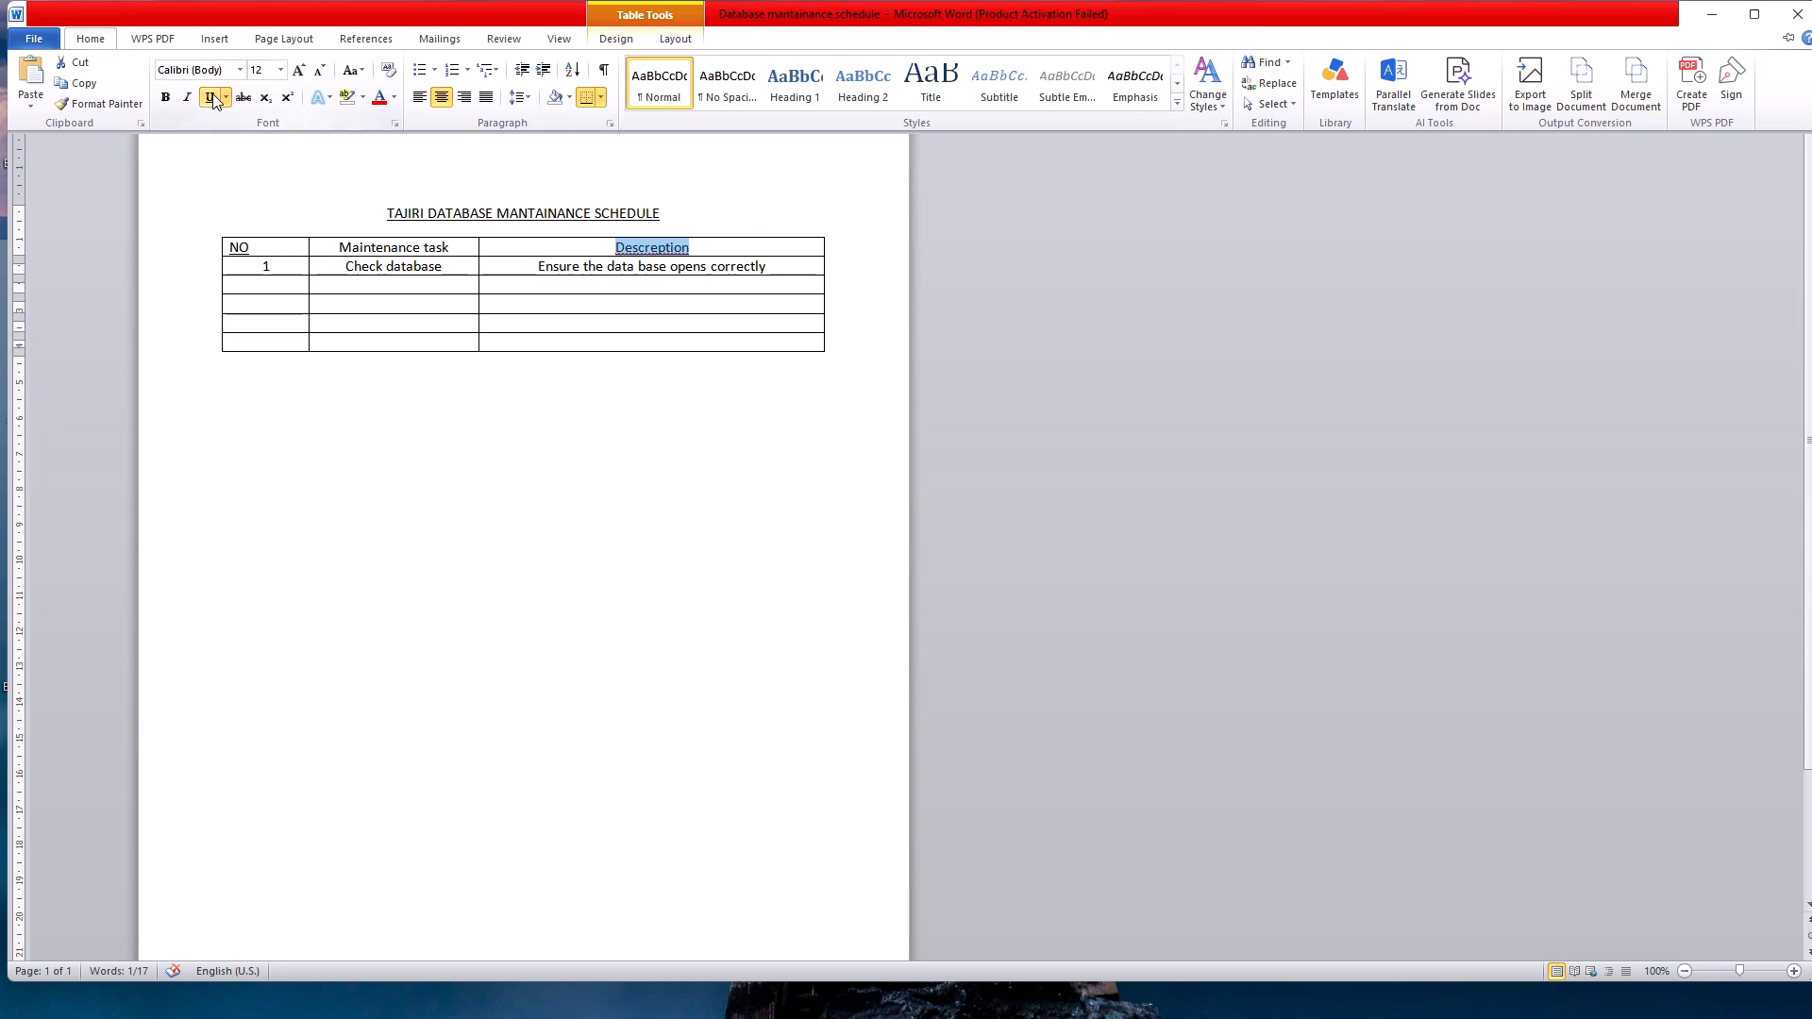
{"action": "left_click", "coordinate": [212, 93]}
{"action": "left_click", "coordinate": [340, 418]}
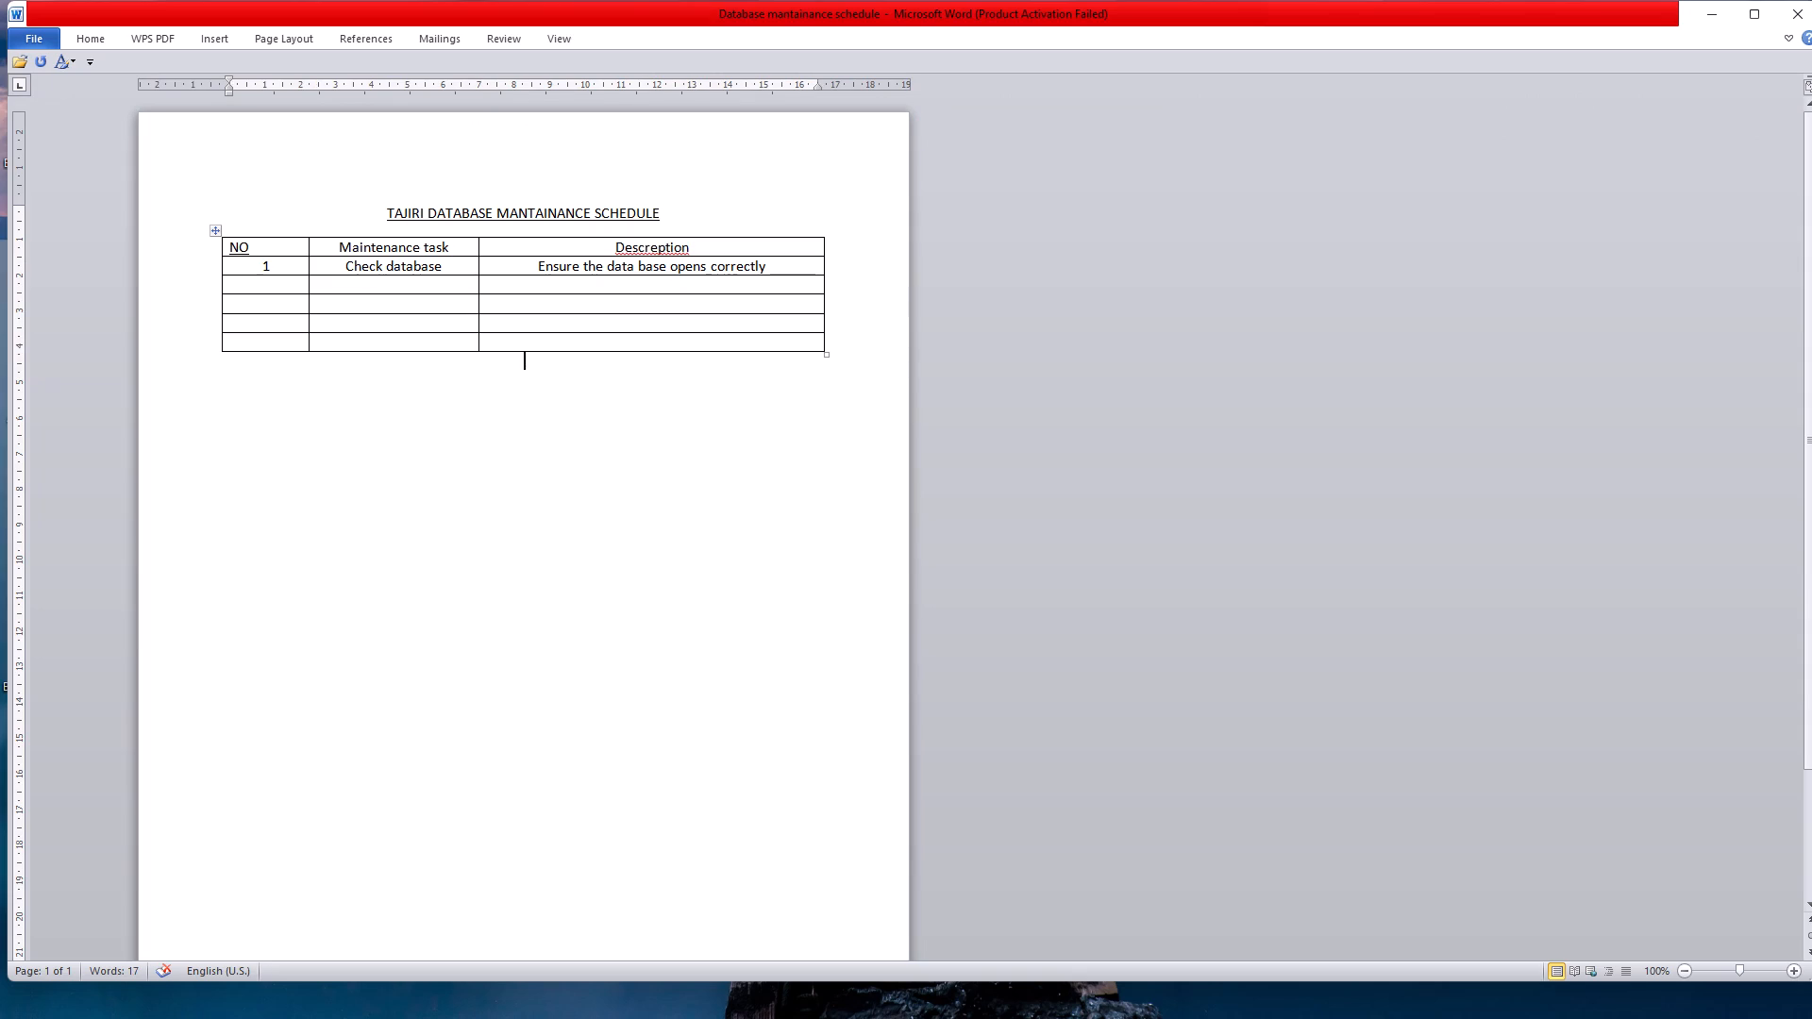
Correct the misspelled third column heading to "Description" using the suggested spelling.
{"action": "right_click", "coordinate": [650, 244]}
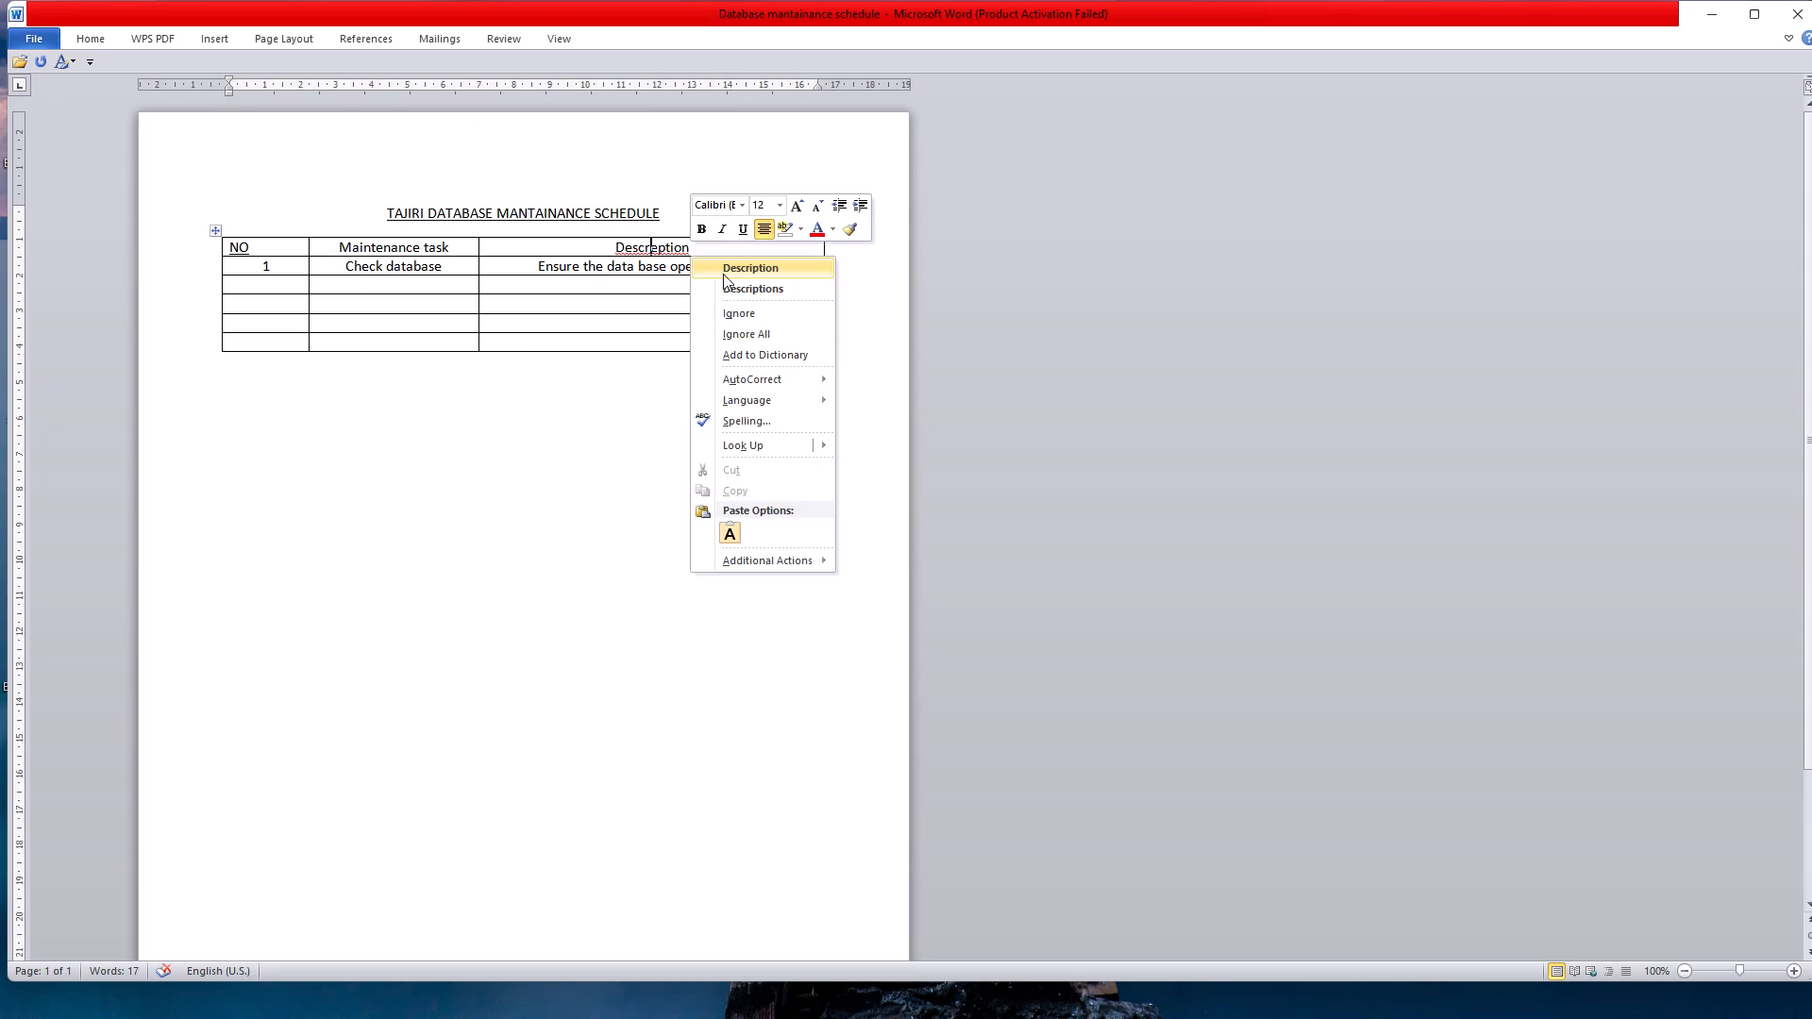
{"action": "left_click", "coordinate": [734, 267]}
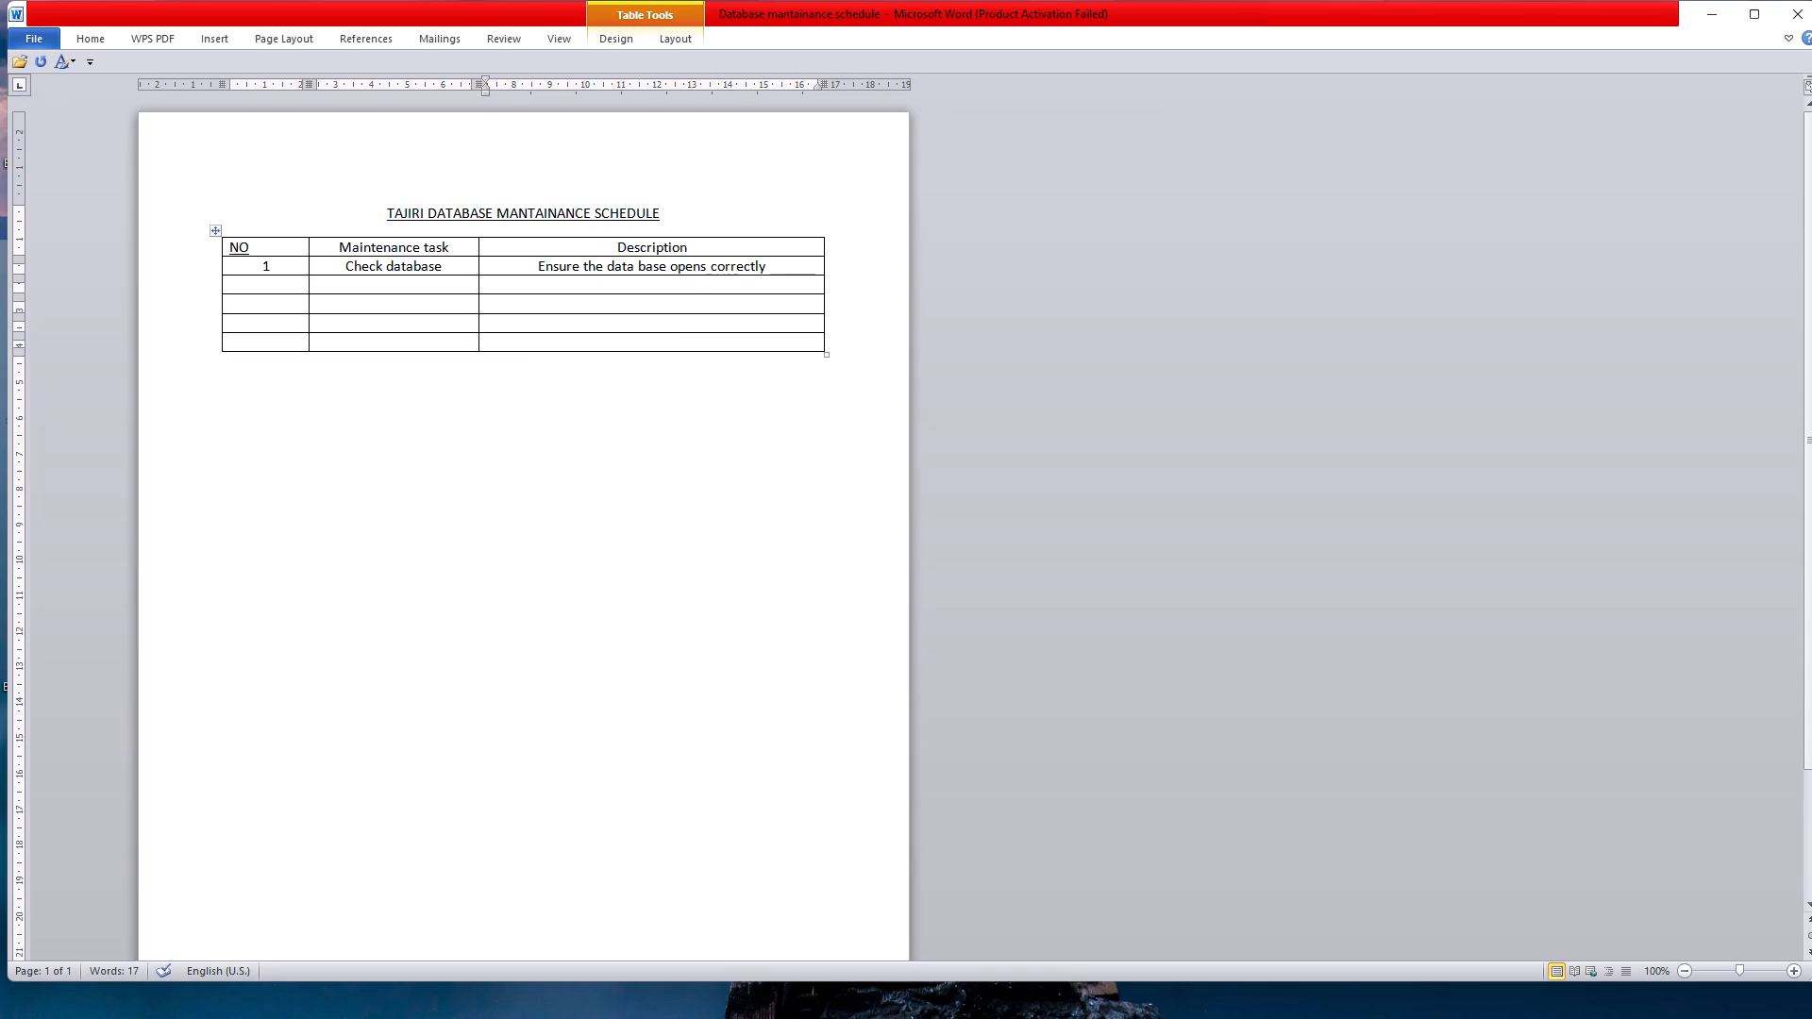
Remove the underline from the NO heading in the table's first column.
{"action": "left_click_drag", "start_coordinate": [229, 243], "coordinate": [260, 243]}
{"action": "left_click", "coordinate": [101, 40]}
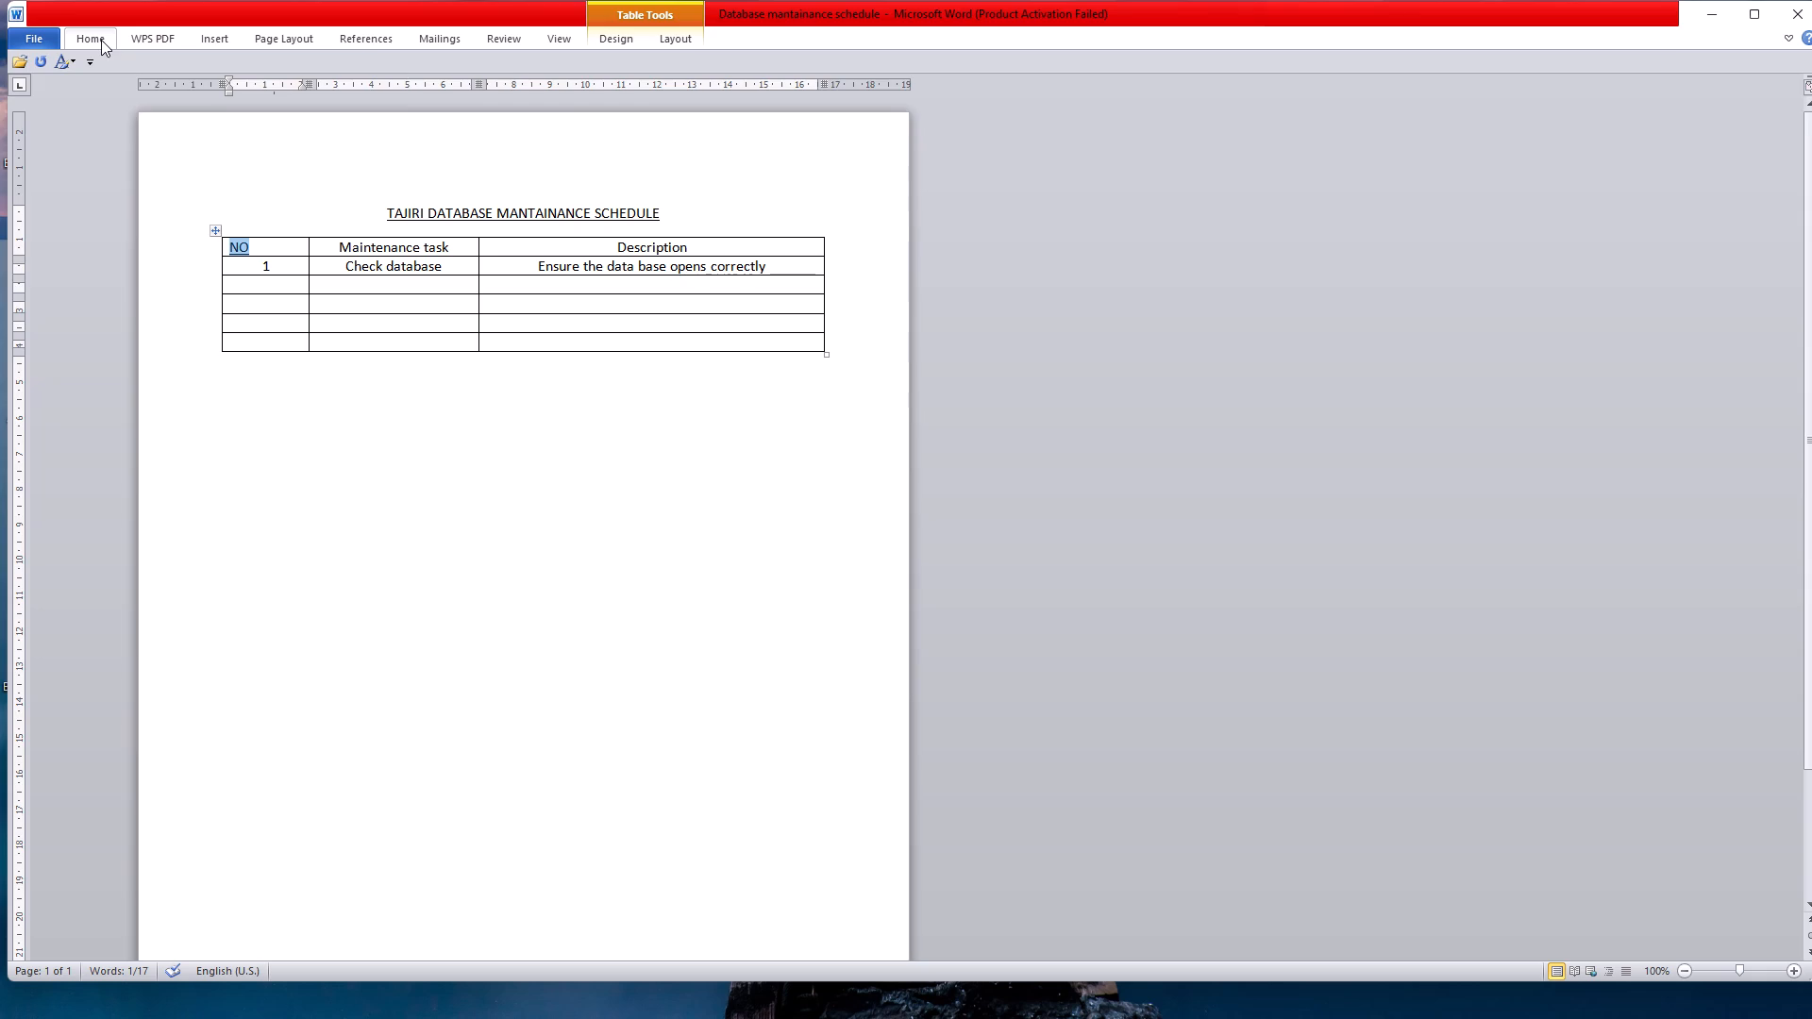
{"action": "left_click", "coordinate": [216, 104]}
Enter 2 followed directly by "Data back up" in the NO column cell below number 1.
{"action": "left_click", "coordinate": [267, 282]}
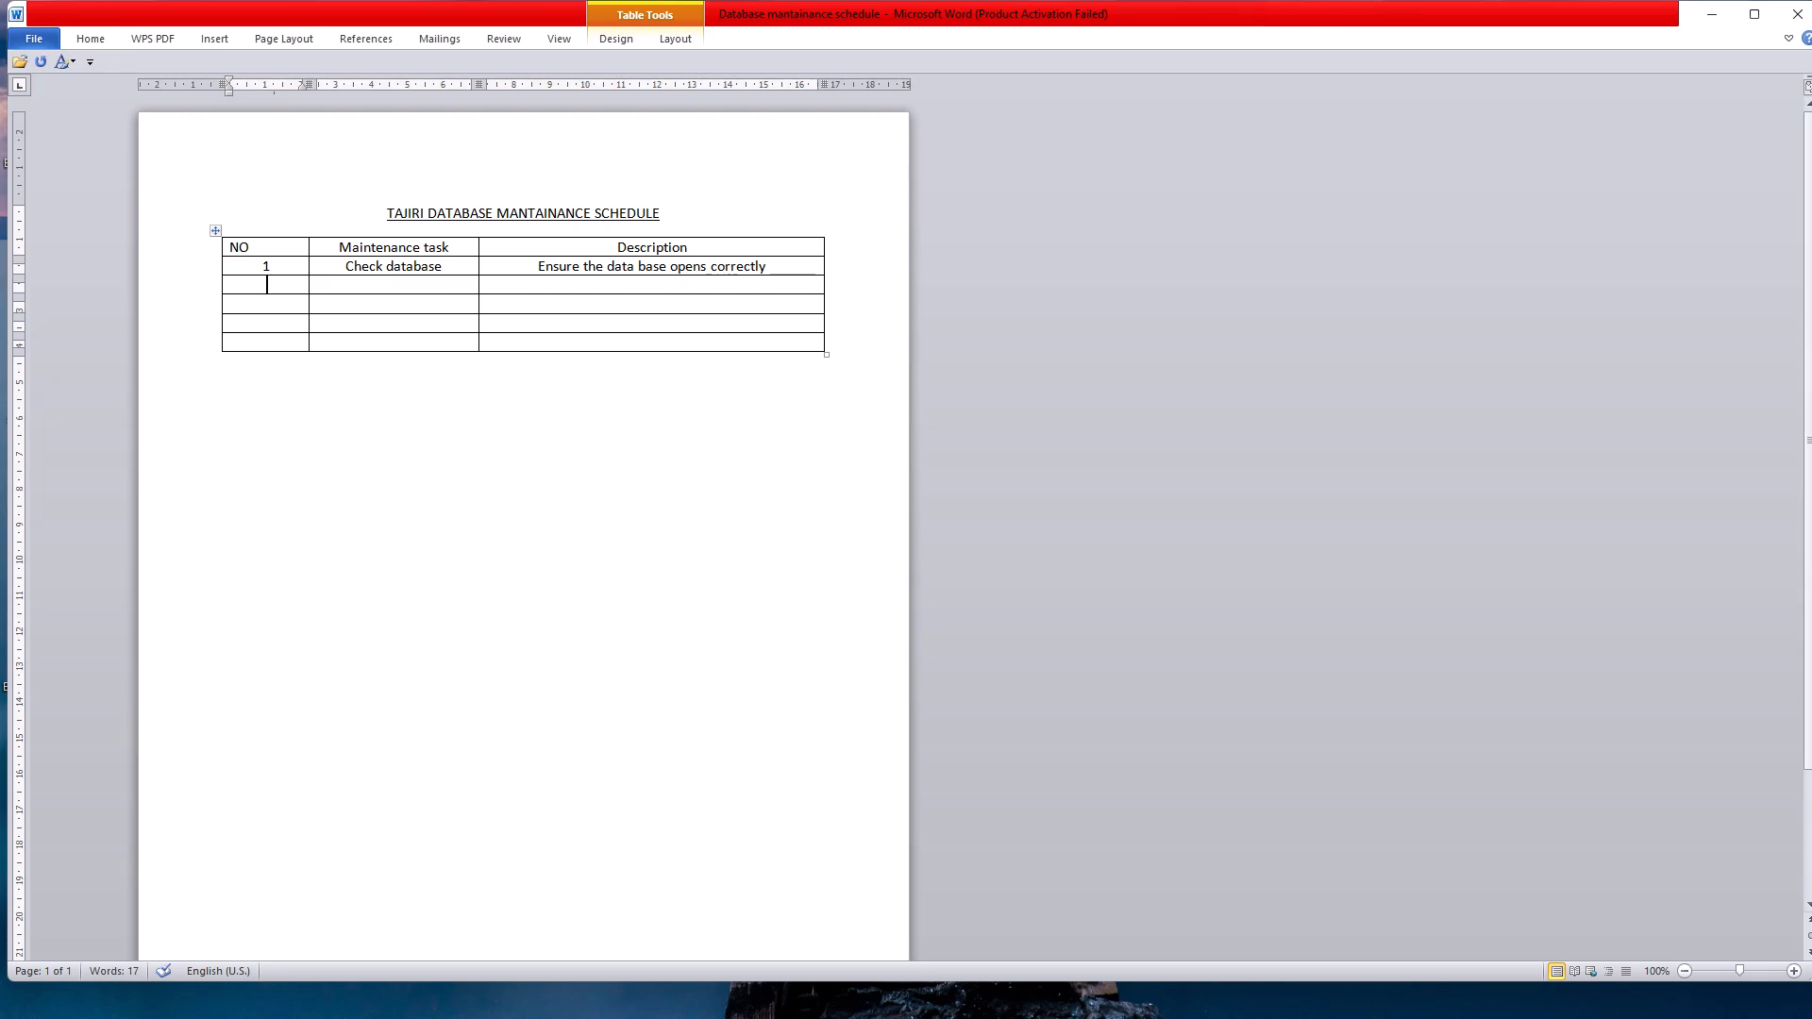
{"action": "key", "text": "2"}
{"action": "type", "text": "ata back up"}
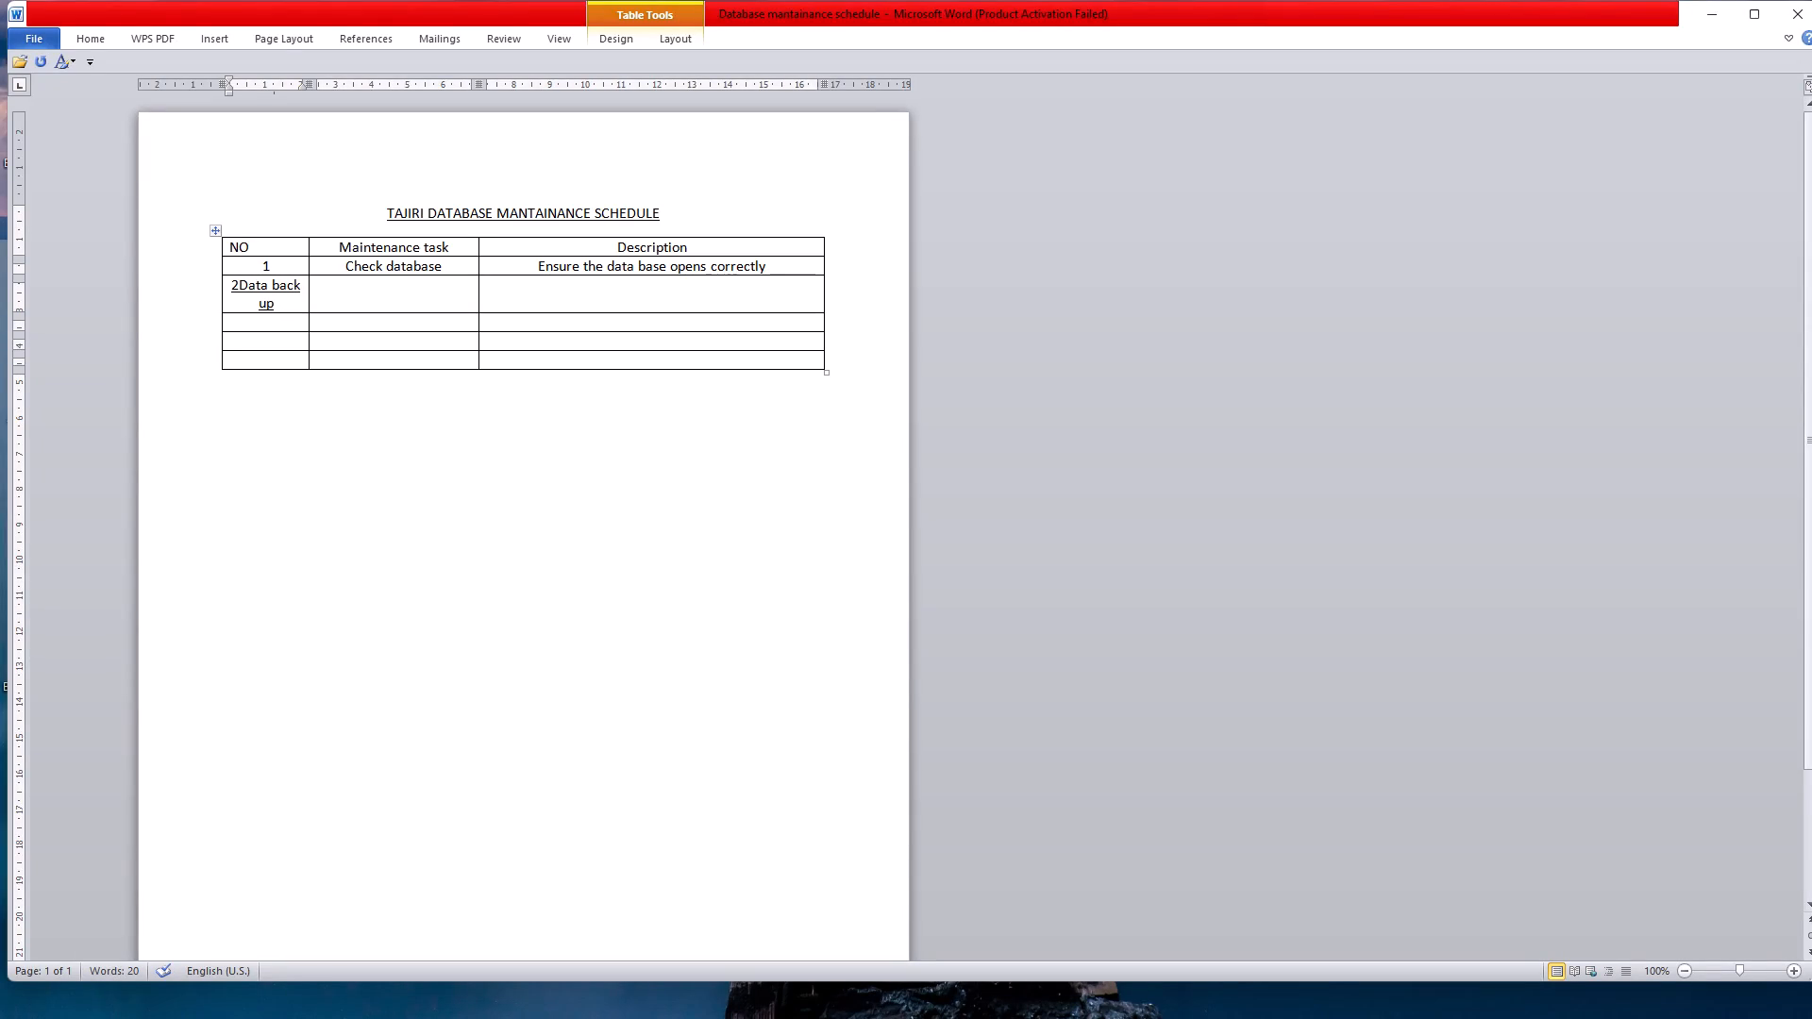
Widen the table's NO column until "2Data back up" fits on a single line.
{"action": "left_click_drag", "start_coordinate": [307, 242], "coordinate": [317, 242]}
{"action": "left_click_drag", "start_coordinate": [317, 242], "coordinate": [326, 242]}
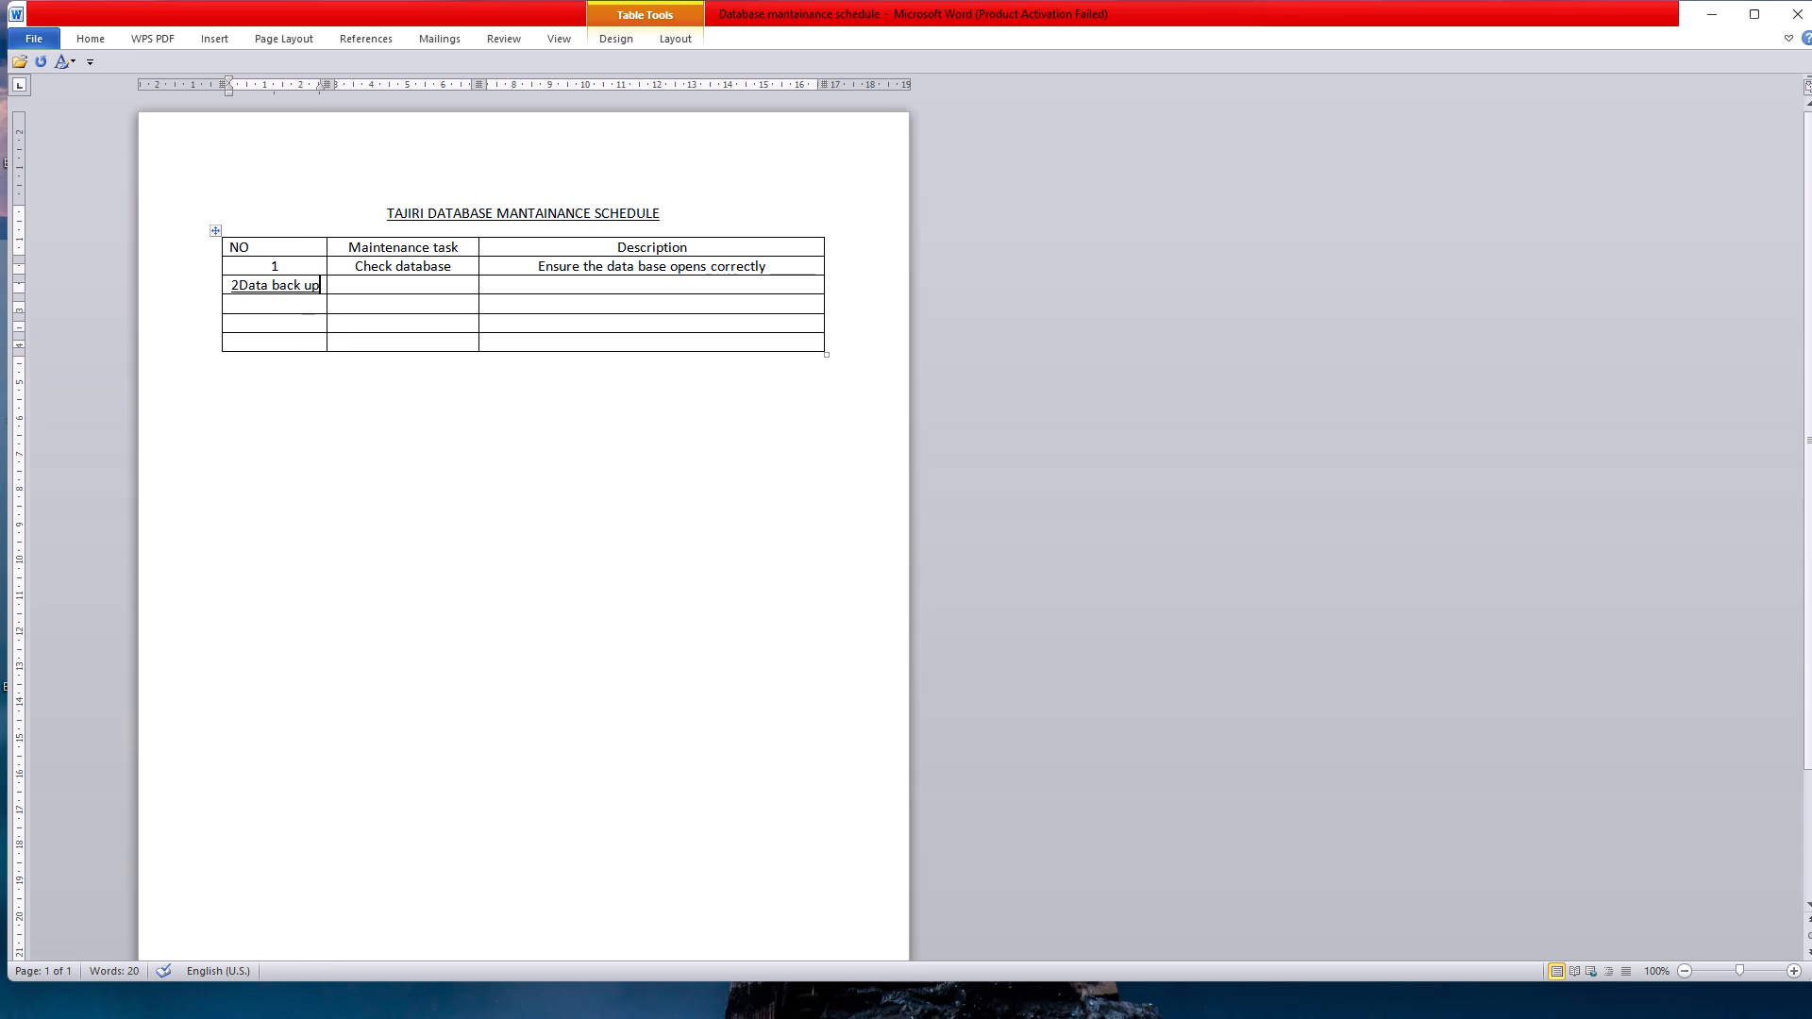
Delete "Data back up" from the NO cell below number 1, leaving only the 2.
{"action": "key", "text": "BackSpace"}
{"action": "key", "text": "BackSpace"}
{"action": "key", "text": "BackSpace"}
{"action": "key", "text": "BackSpace"}
{"action": "key", "text": "BackSpace"}
{"action": "key", "text": "BackSpace"}
{"action": "key", "text": "BackSpace"}
{"action": "key", "text": "BackSpace"}
{"action": "key", "text": "BackSpace"}
{"action": "key", "text": "BackSpace"}
{"action": "key", "text": "BackSpace"}
{"action": "key", "text": "BackSpace"}
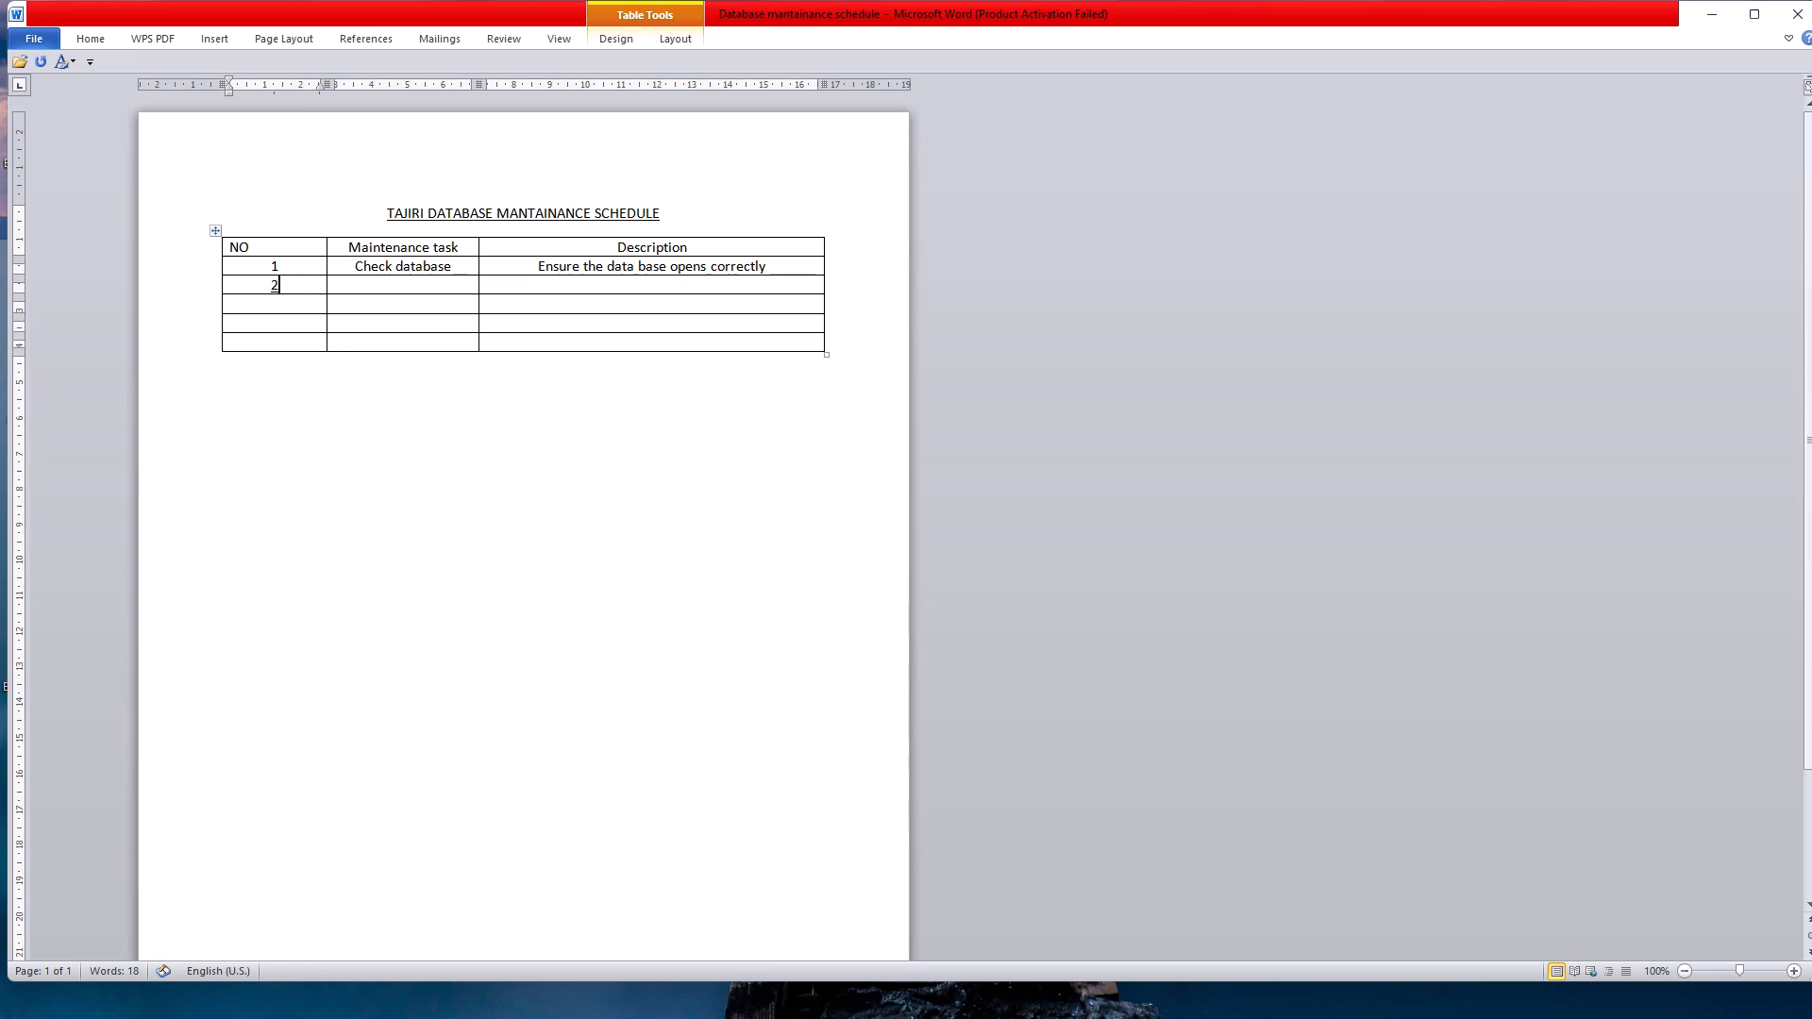
Fill row 2 with the maintenance task "Data back up" and the description "Back up importance records".
{"action": "left_click", "coordinate": [397, 284]}
{"action": "type", "text": "ata back up"}
{"action": "left_click", "coordinate": [491, 286]}
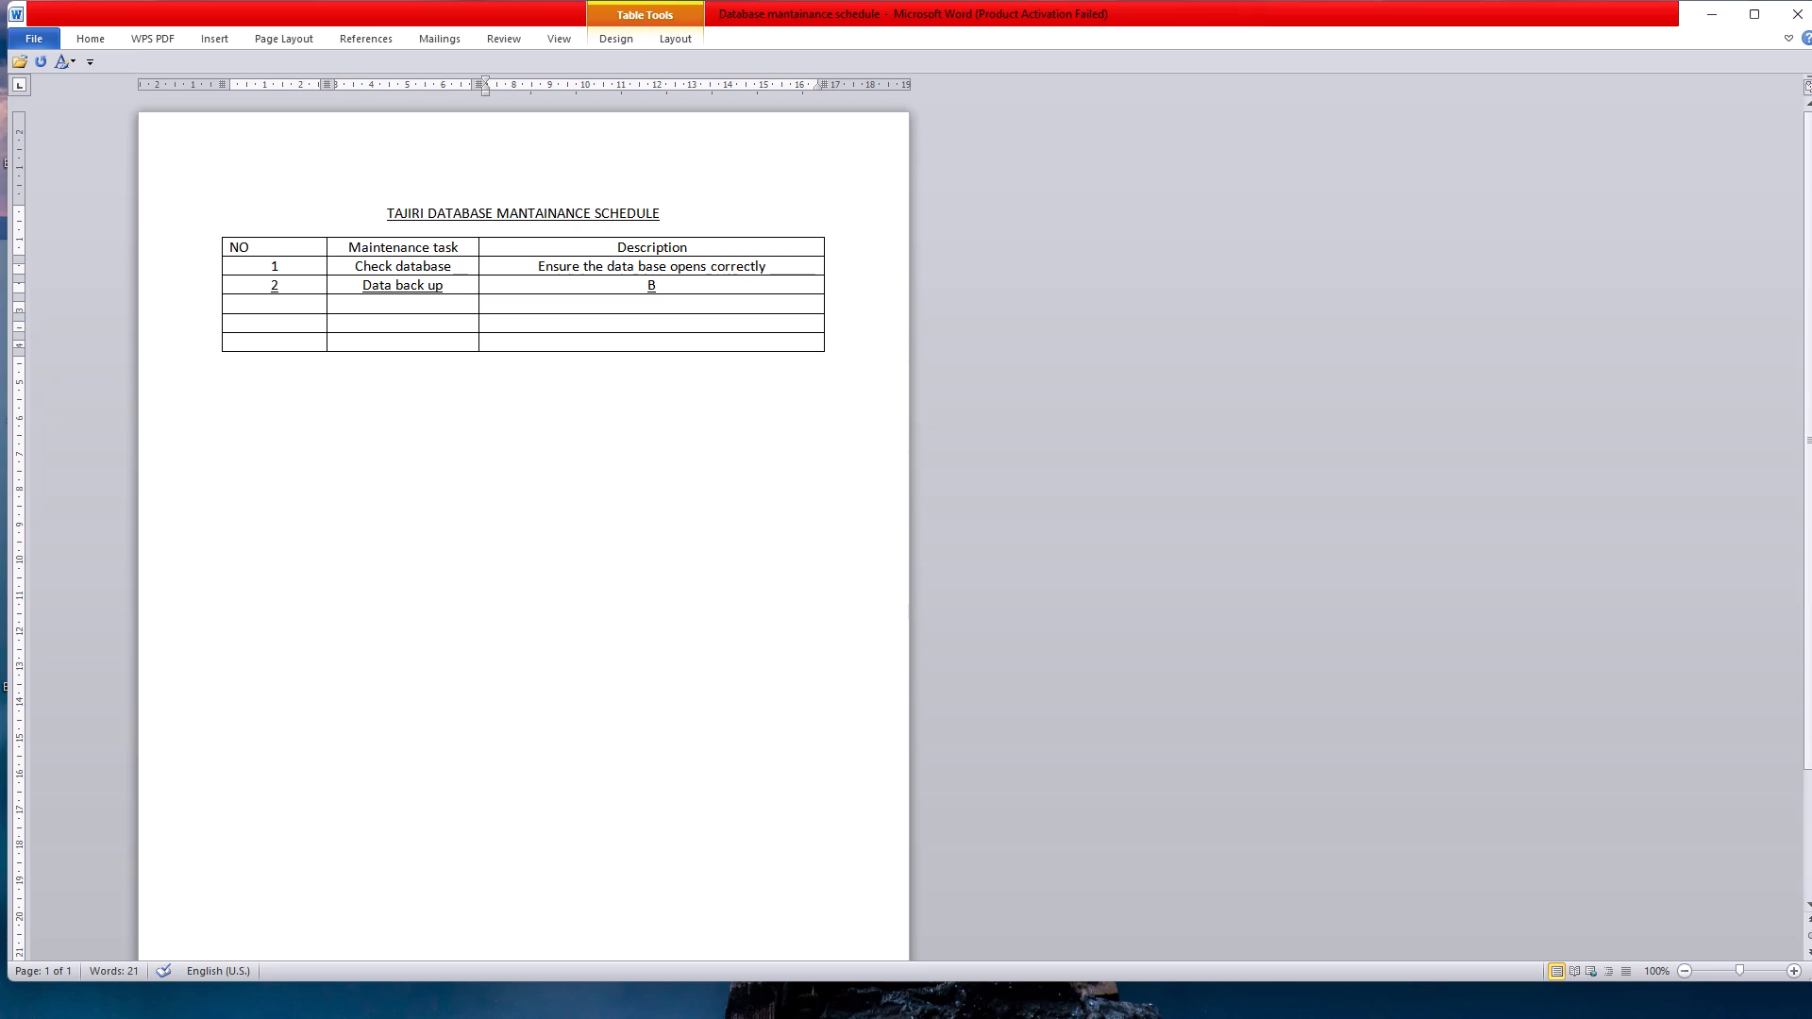
{"action": "type", "text": "ack up importance reco"}
{"action": "type", "text": "rds"}
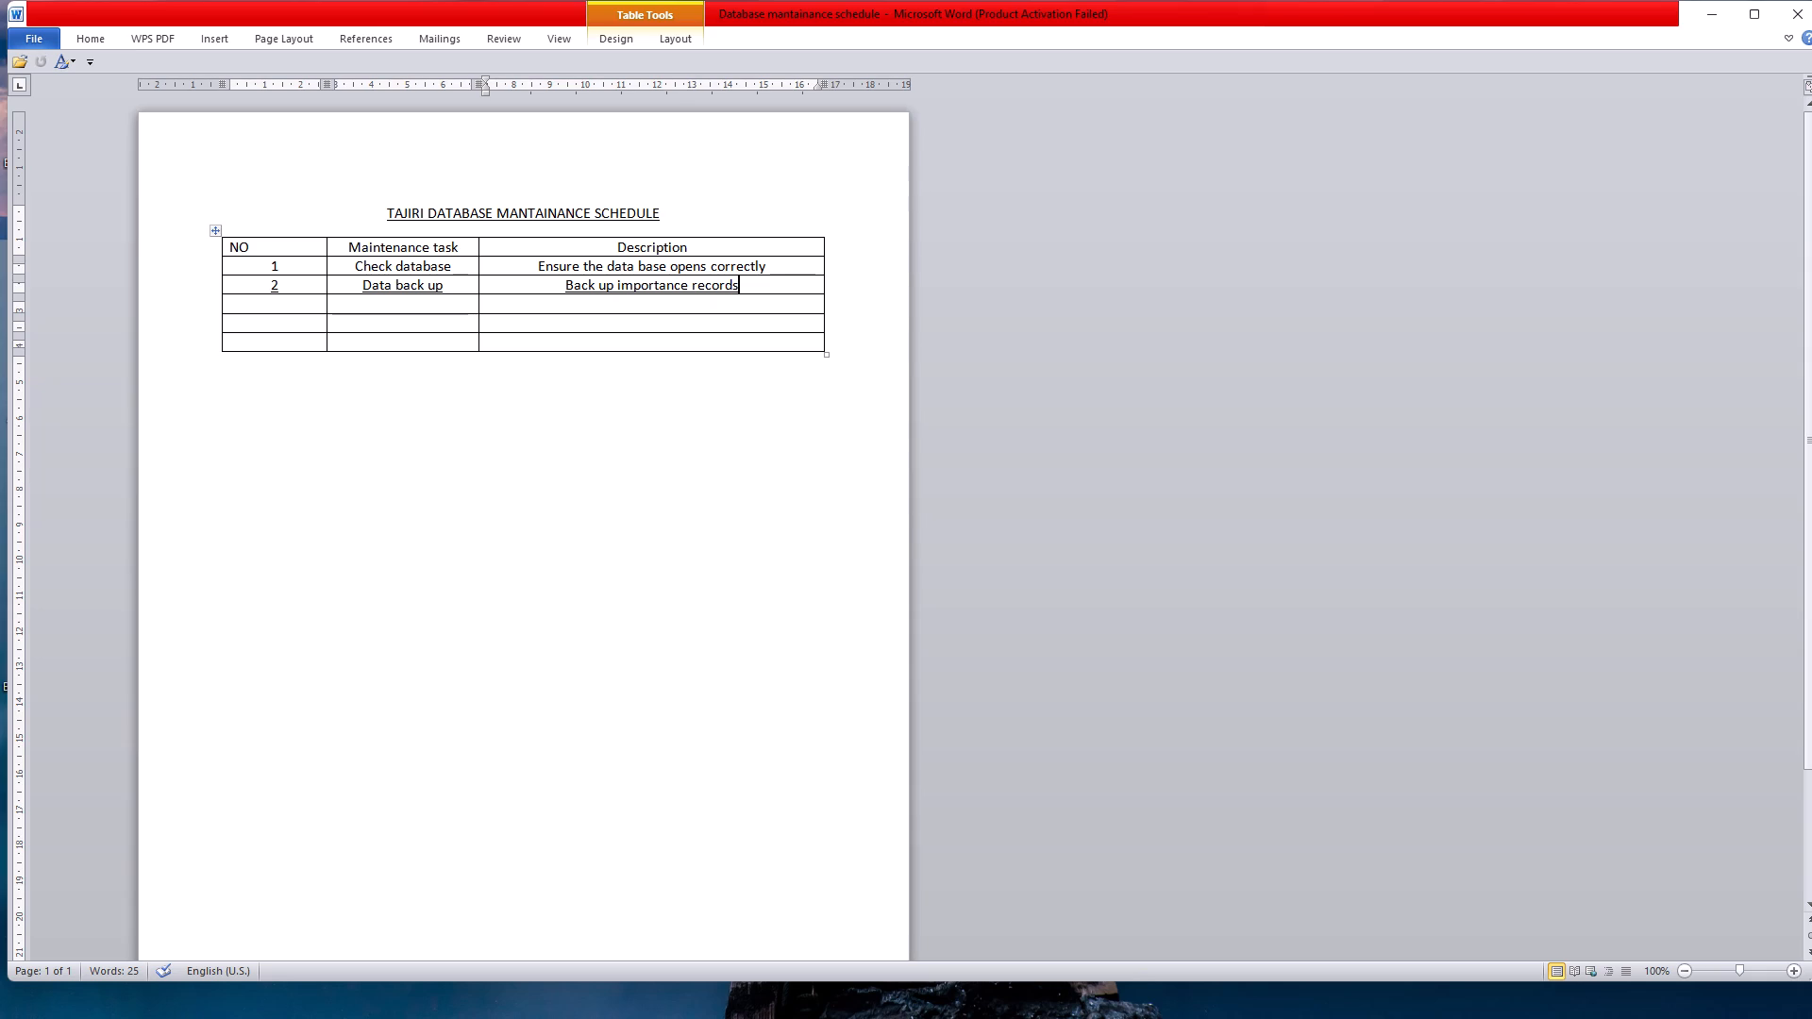
Enter "Check data accuracy" in the Maintenance task cell of the row below Data back up.
{"action": "left_click", "coordinate": [397, 302]}
{"action": "type", "text": "heck d"}
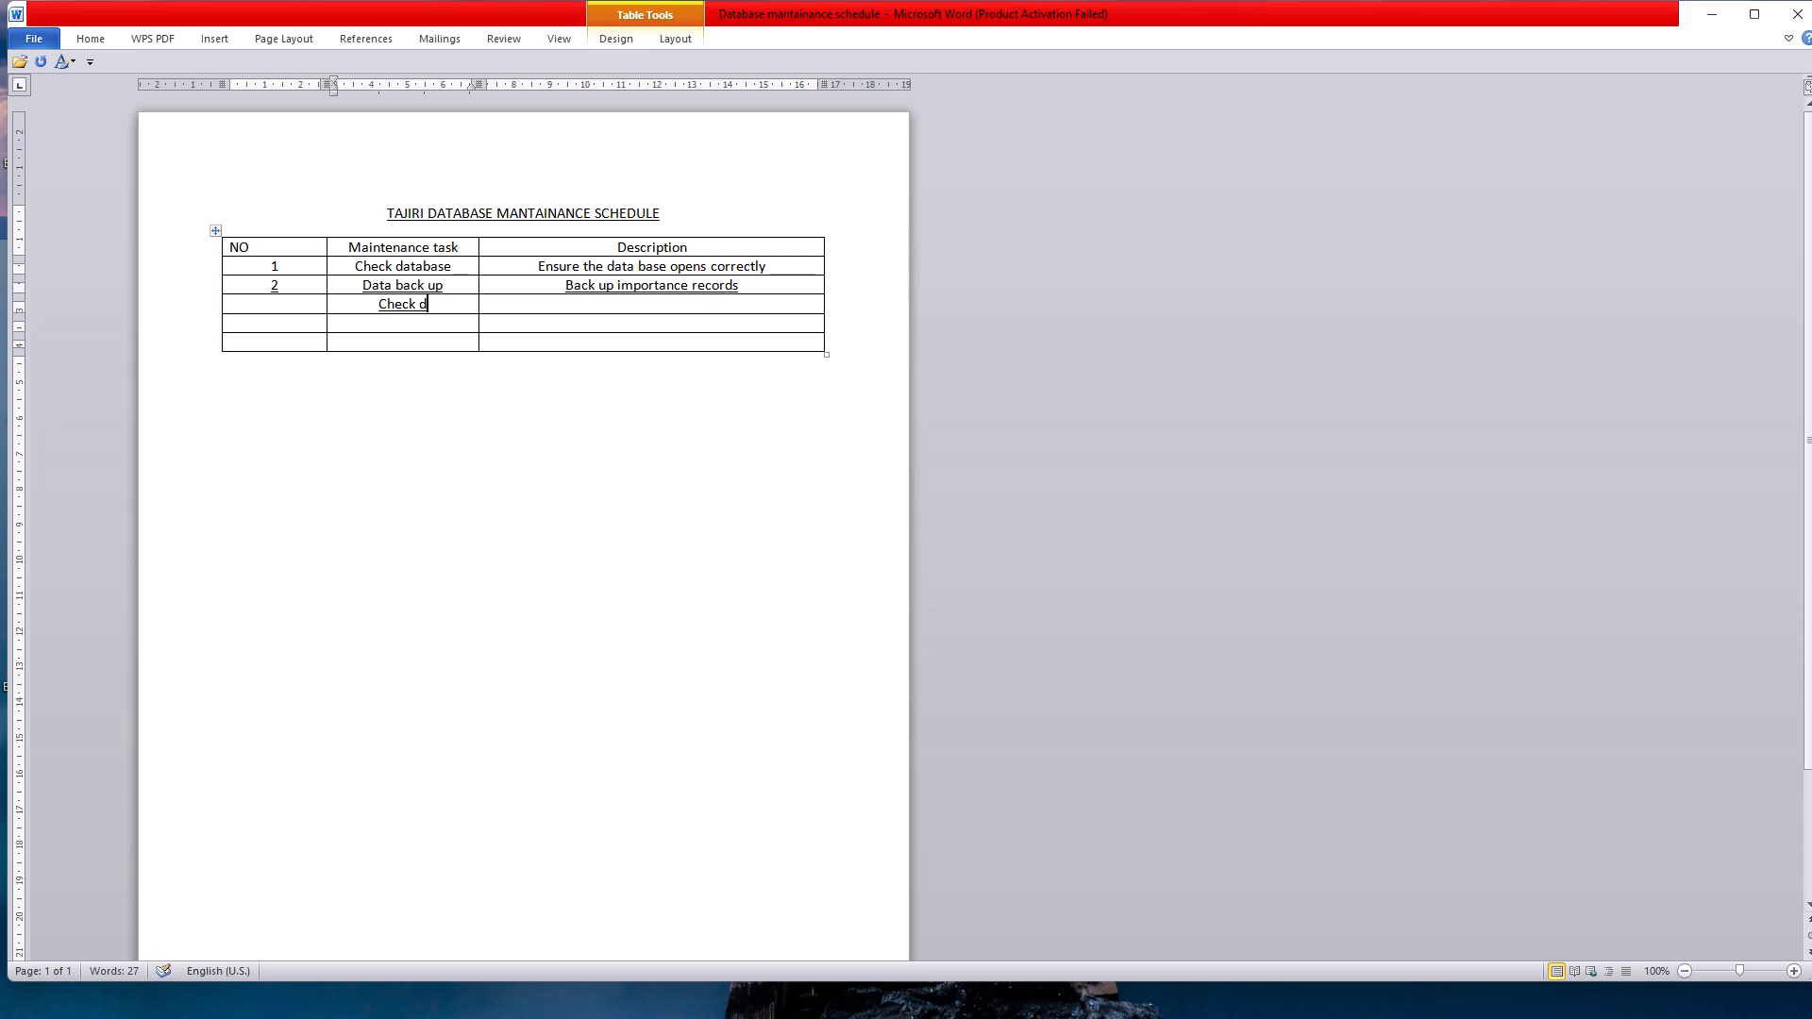
{"action": "type", "text": "ata accurac"}
{"action": "key", "text": "y"}
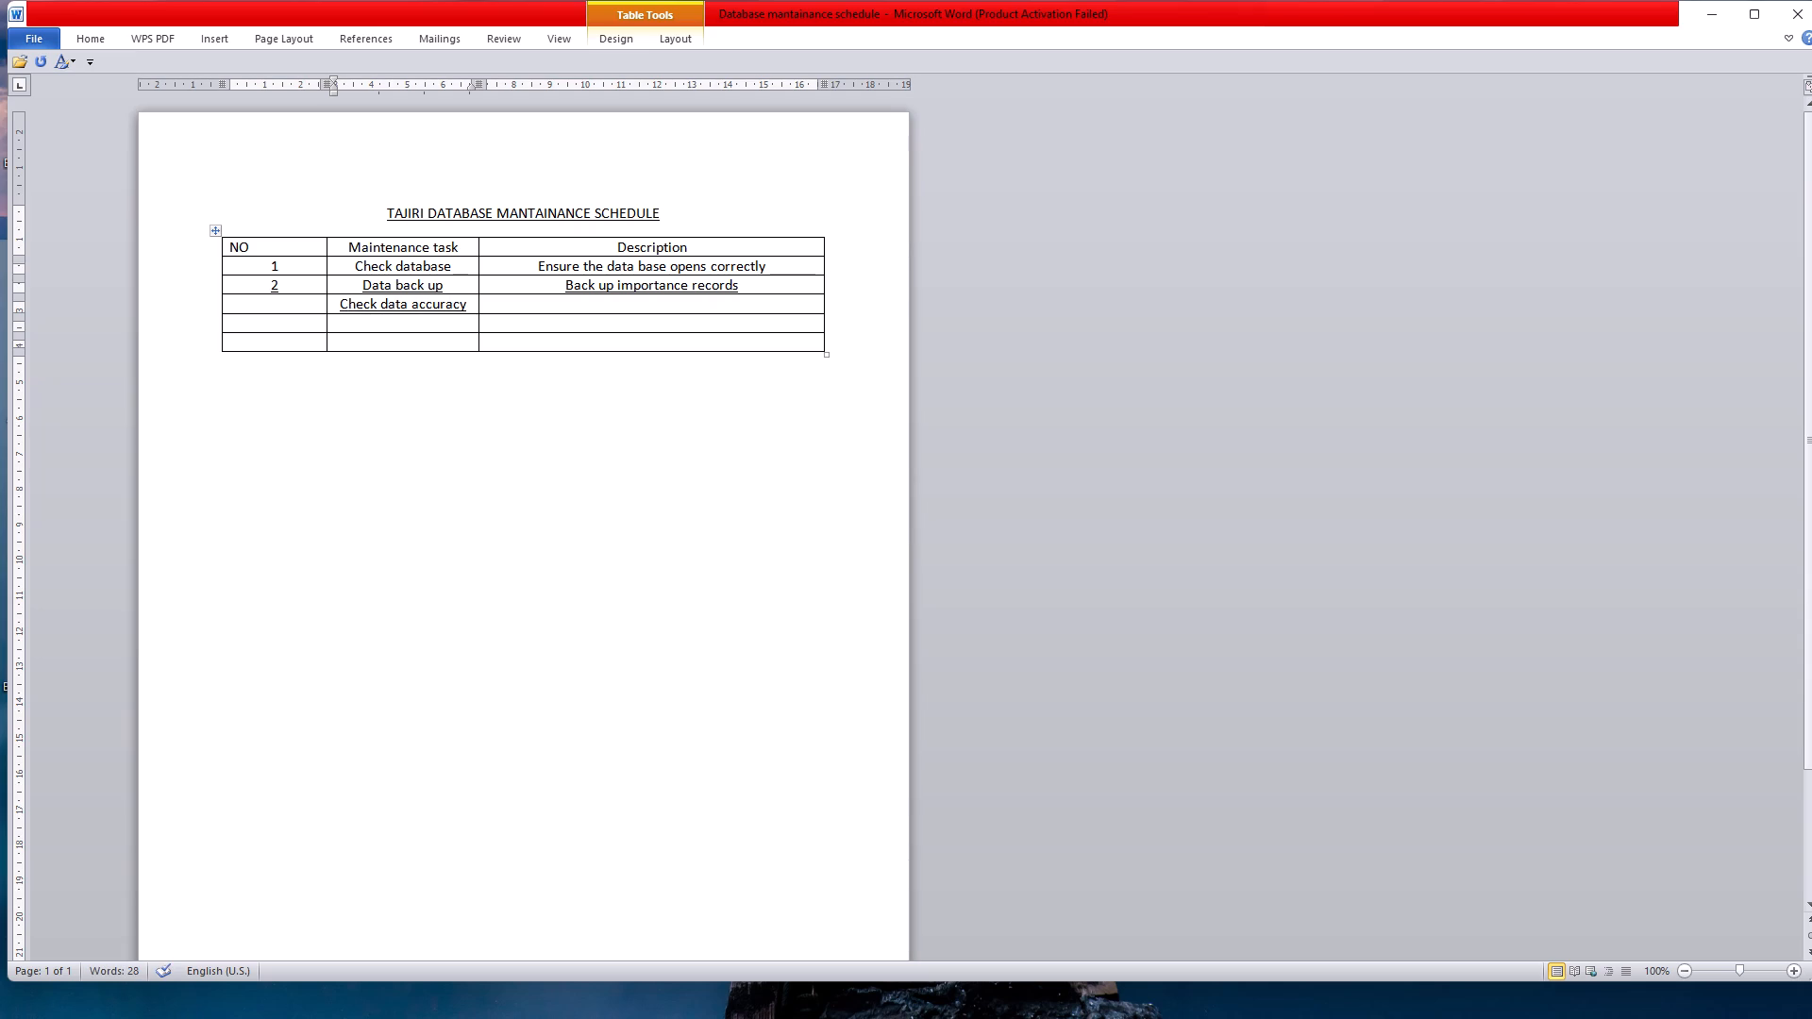
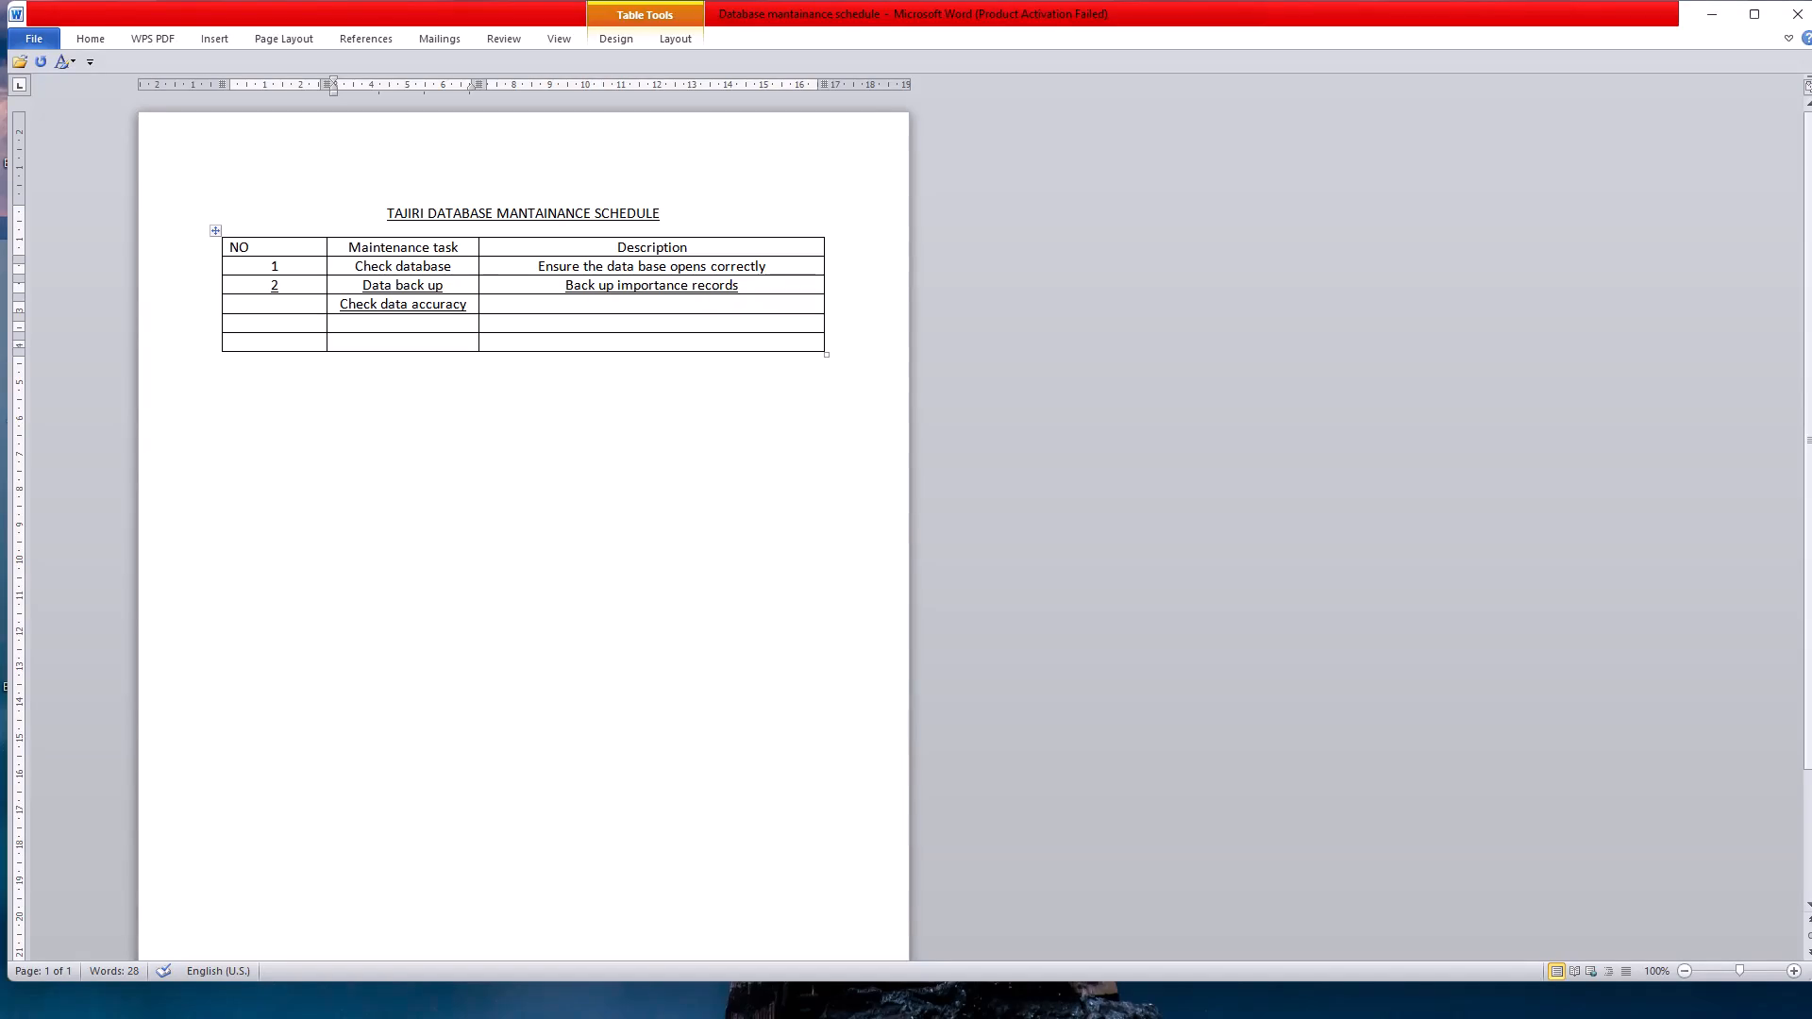
Enter the description "Identify missing or incorrect entries" for the Check data accuracy task.
{"action": "left_click", "coordinate": [533, 302]}
{"action": "type", "text": "dentify"}
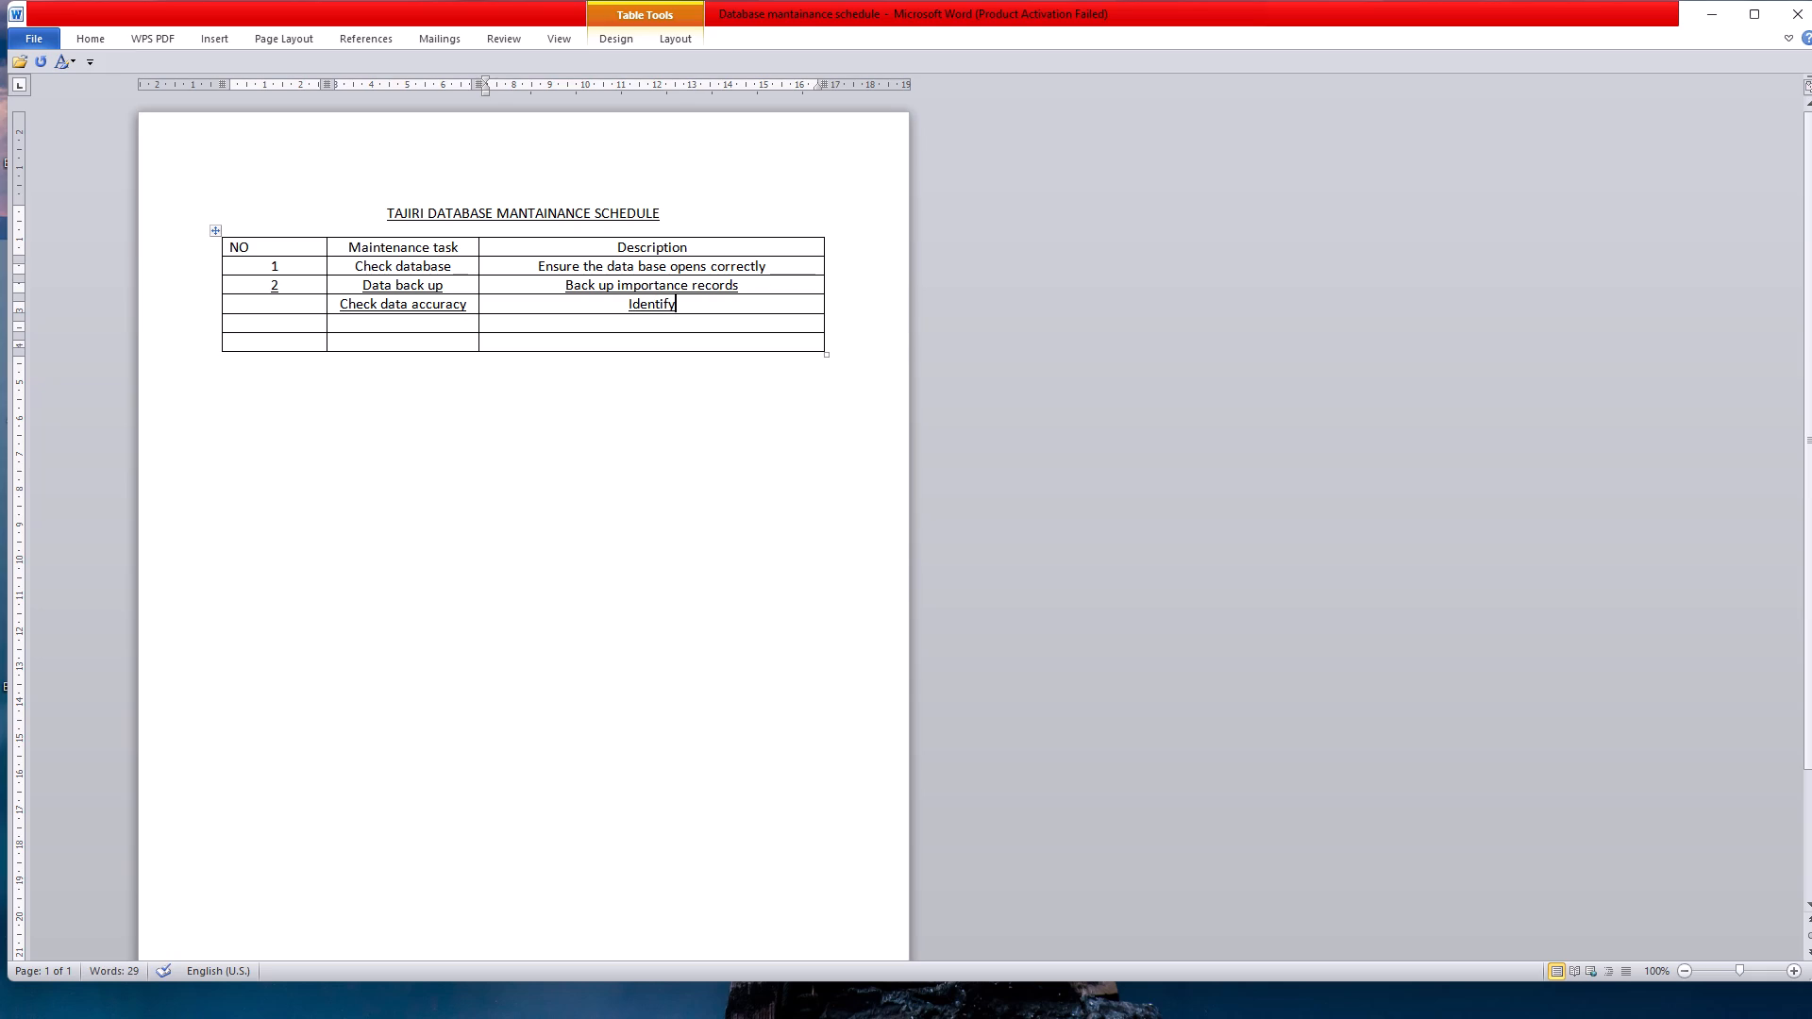
{"action": "key", "text": "space"}
{"action": "type", "text": "missin"}
{"action": "type", "text": "g or incorrect entr"}
{"action": "type", "text": "ies"}
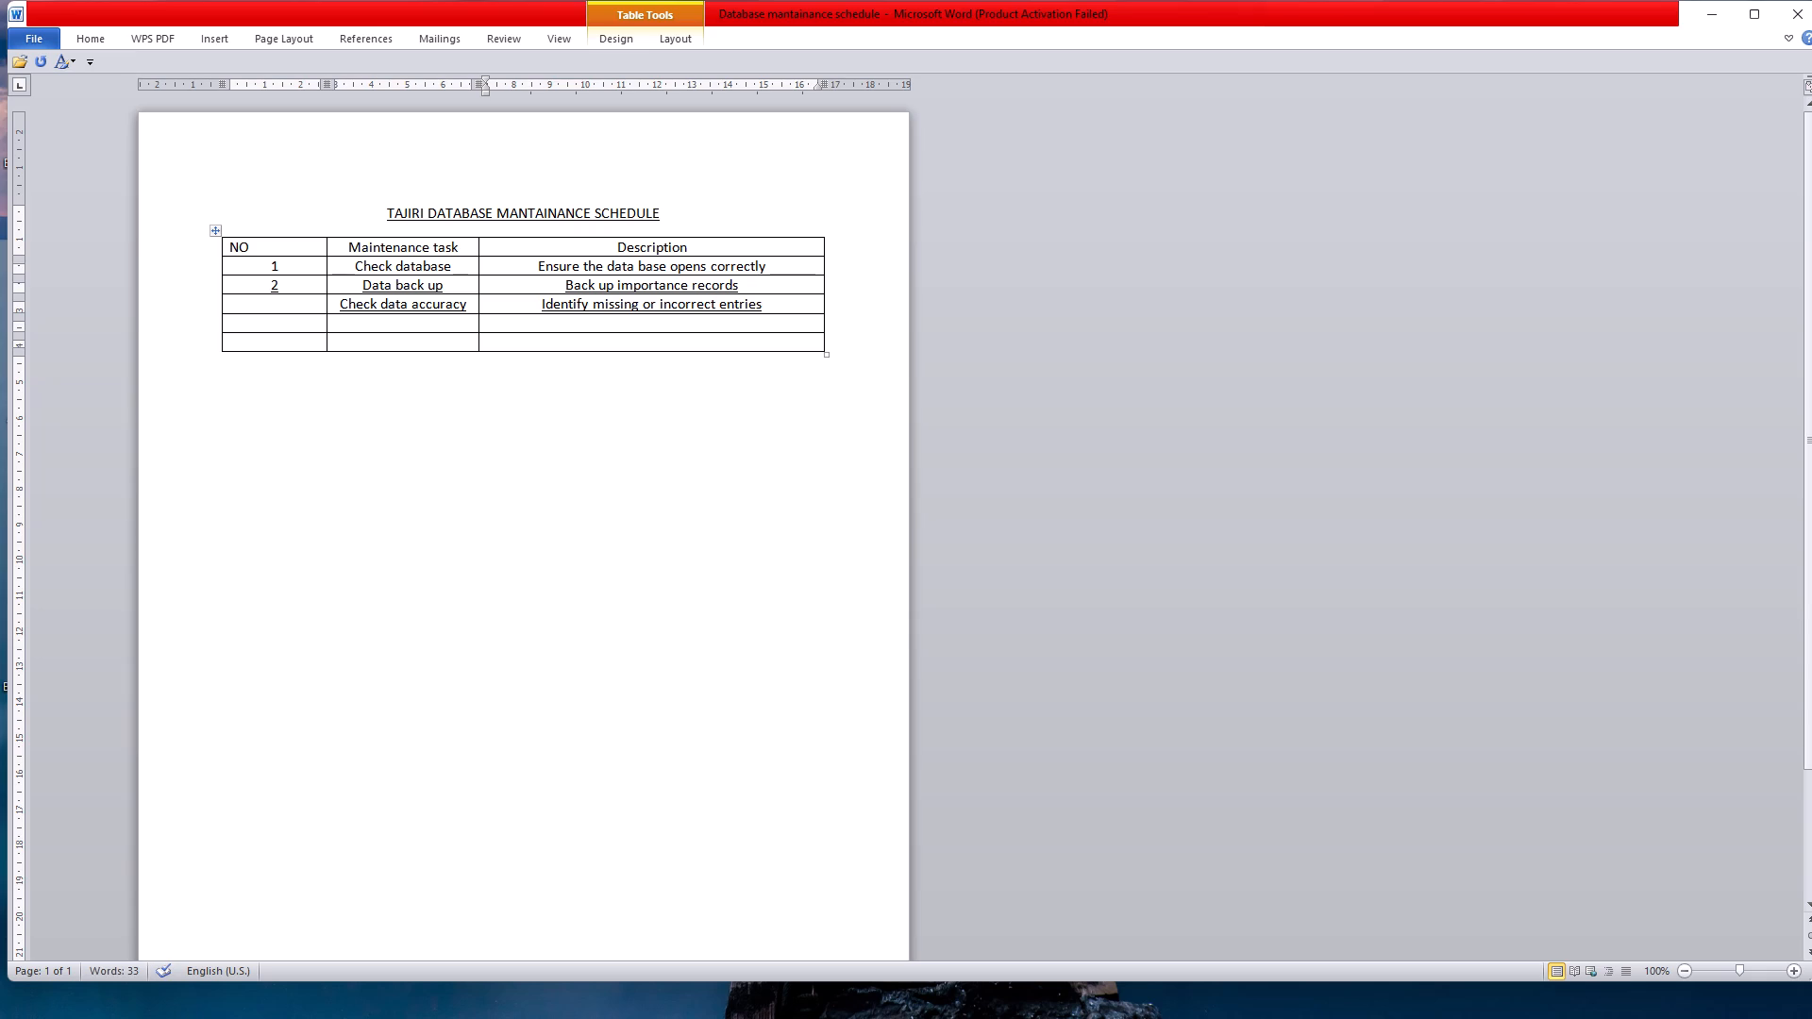
Enter "Check security" in the Maintenance task cell of the row below Check data accuracy.
{"action": "left_click", "coordinate": [368, 319]}
{"action": "type", "text": "heck securit"}
{"action": "key", "text": "y"}
Enter the description "Ensure authorized users access the data base" for the Check security task.
{"action": "left_click", "coordinate": [524, 320]}
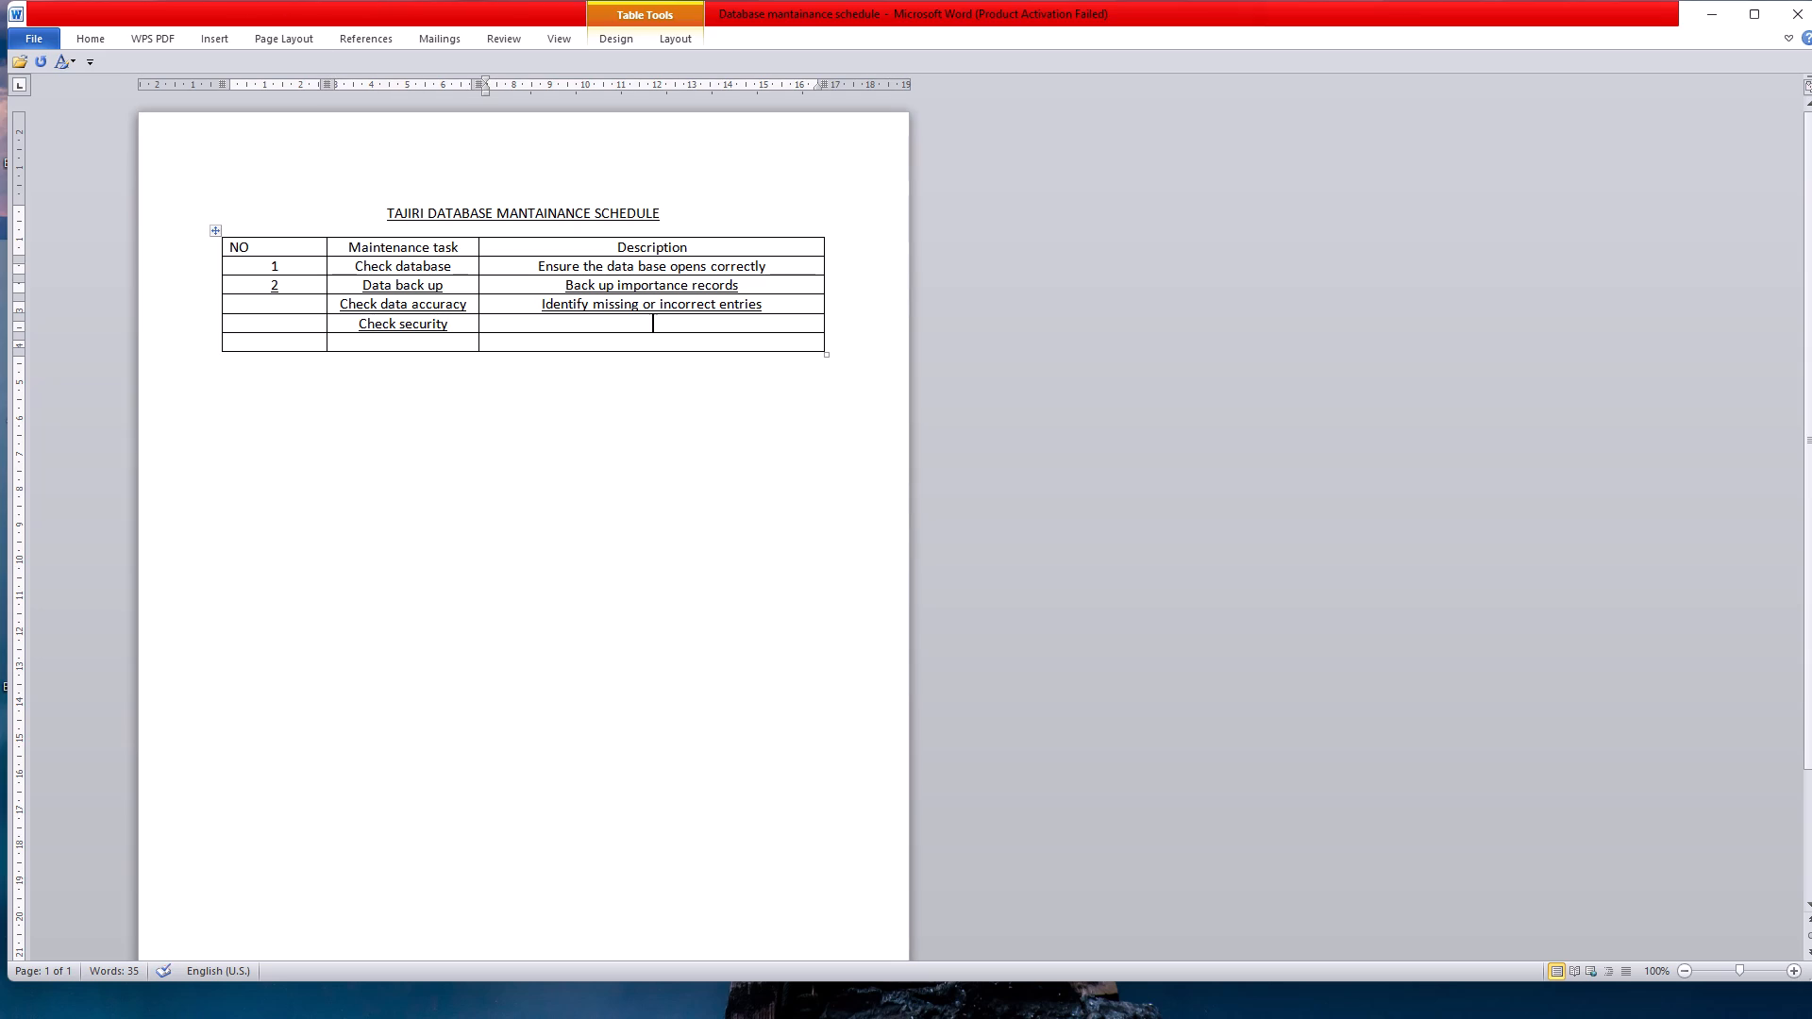
{"action": "type", "text": "nsure"}
{"action": "type", "text": "aut"}
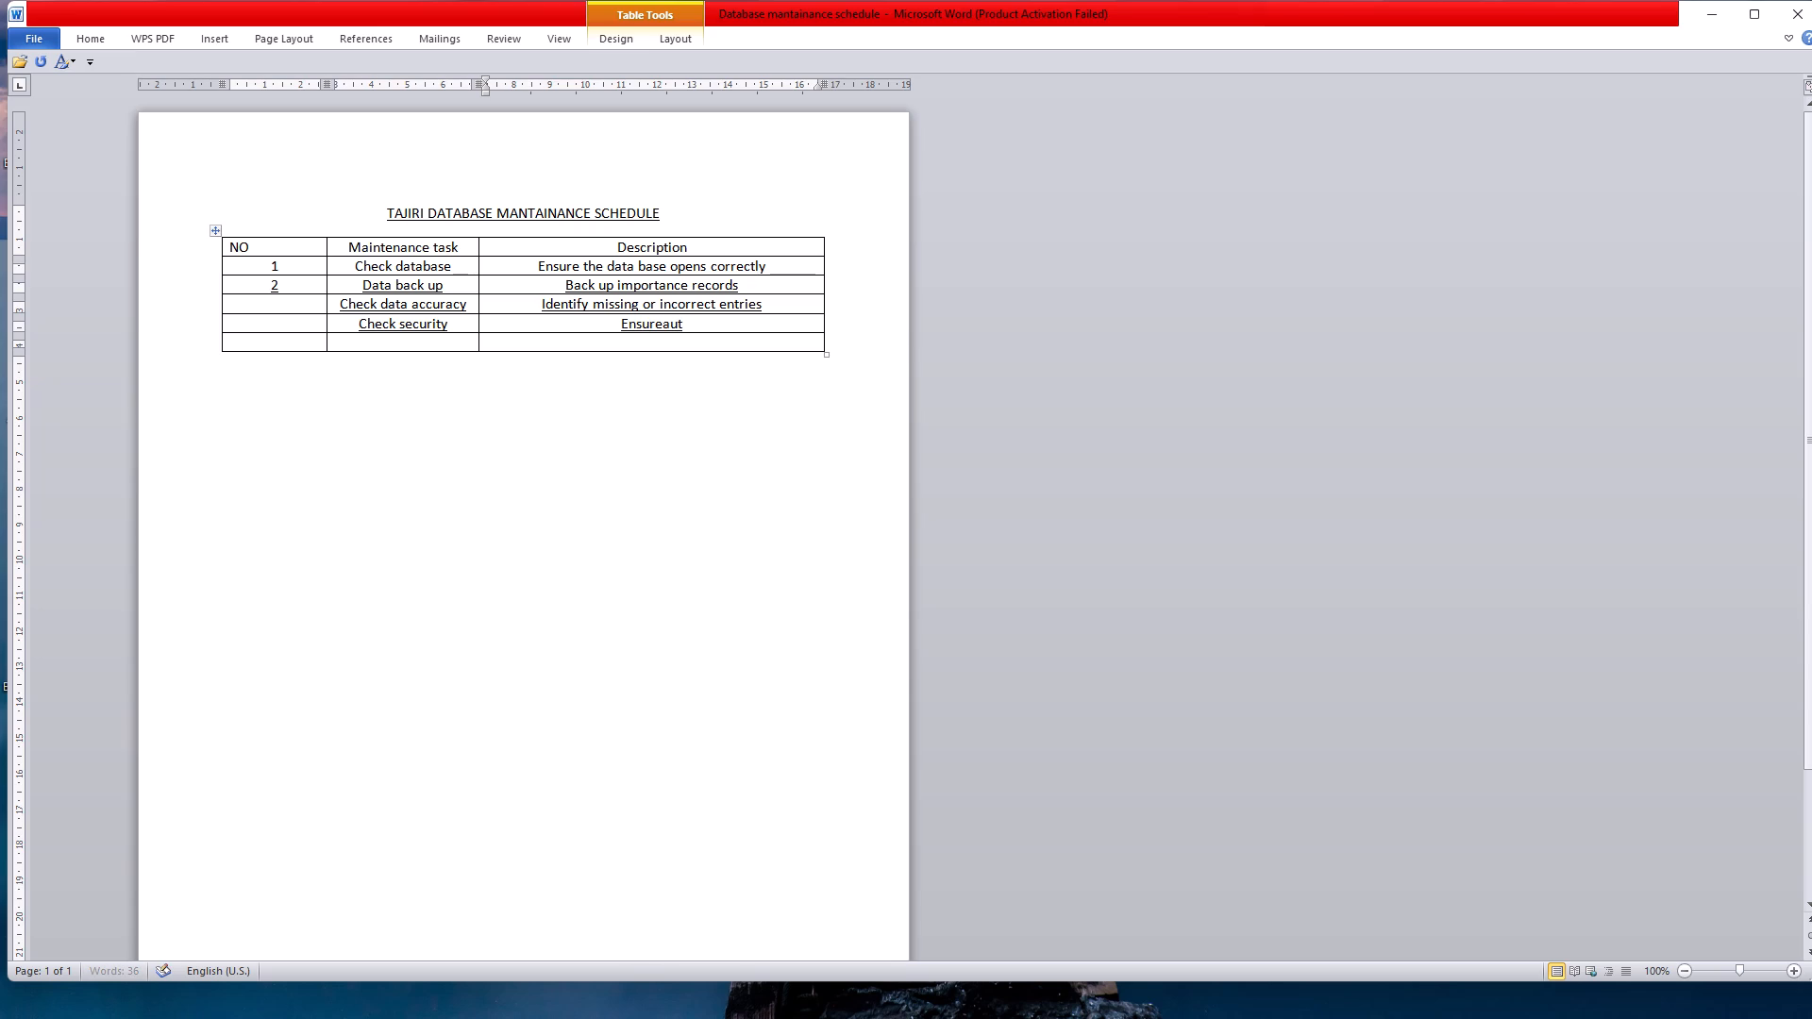
{"action": "type", "text": "ho"}
{"action": "type", "text": "ri"}
{"action": "type", "text": "zed"}
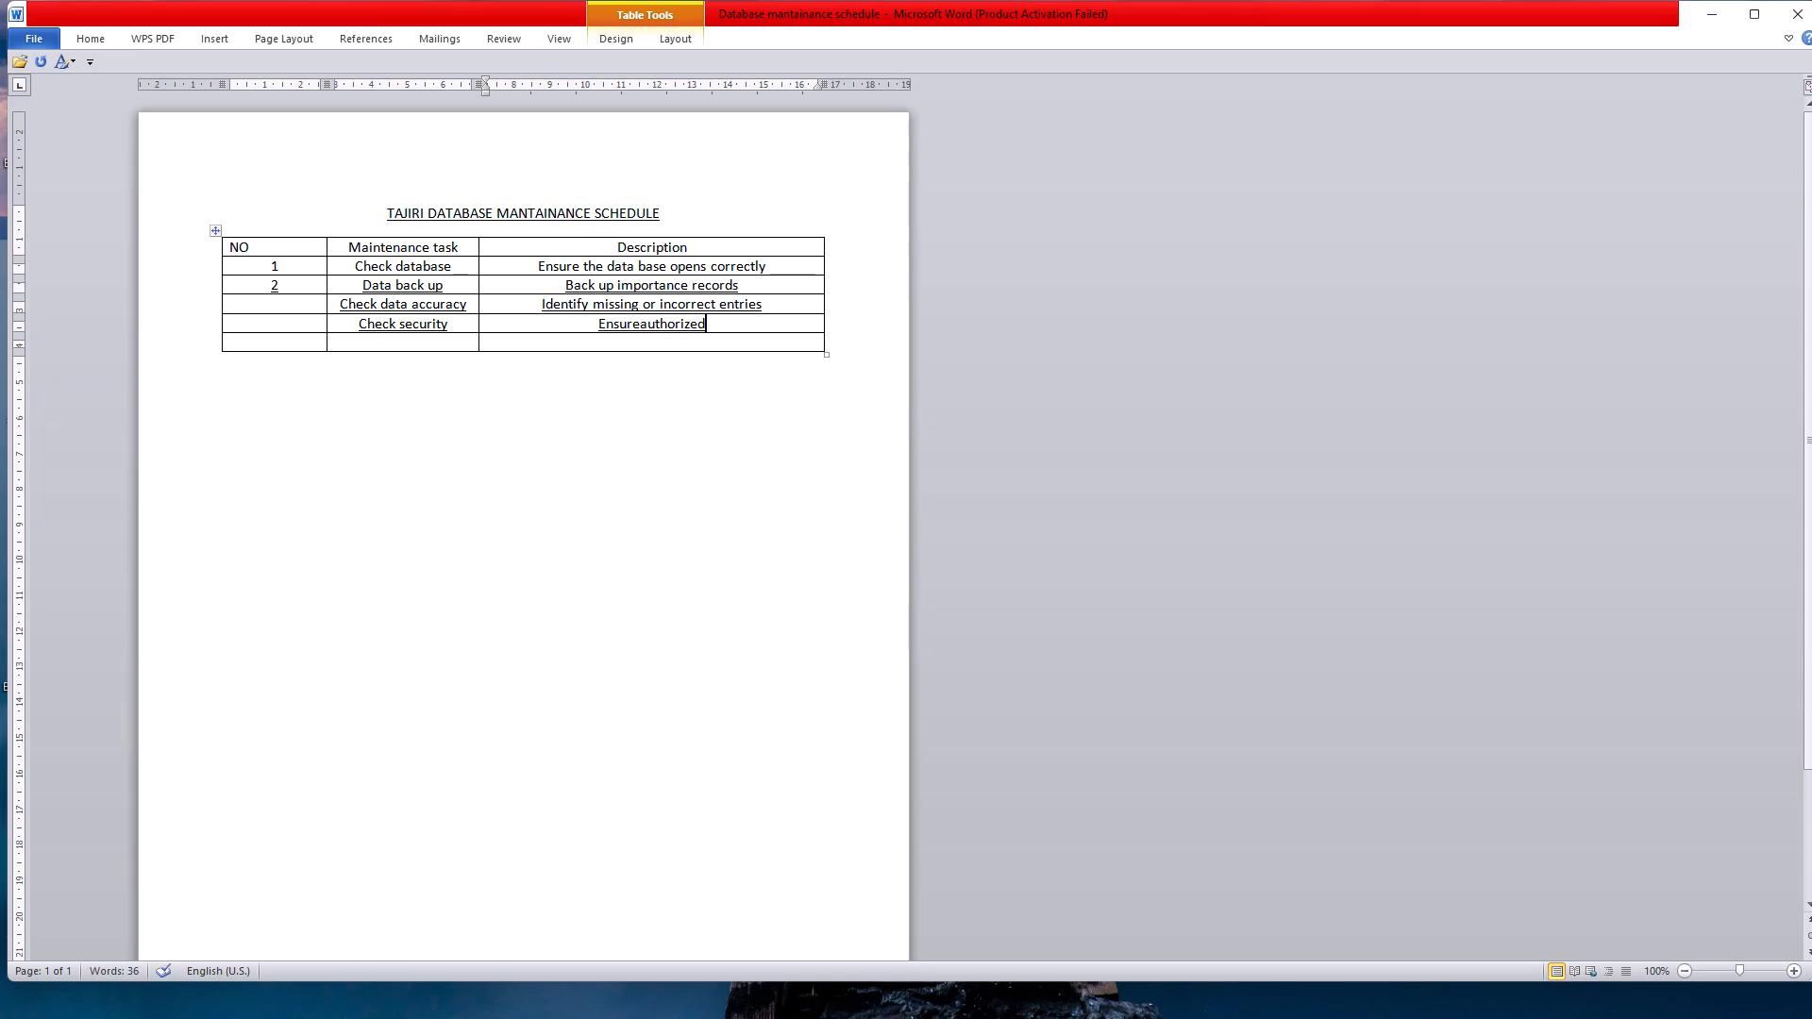
{"action": "key", "text": "space"}
{"action": "type", "text": "users"}
{"action": "key", "text": "space"}
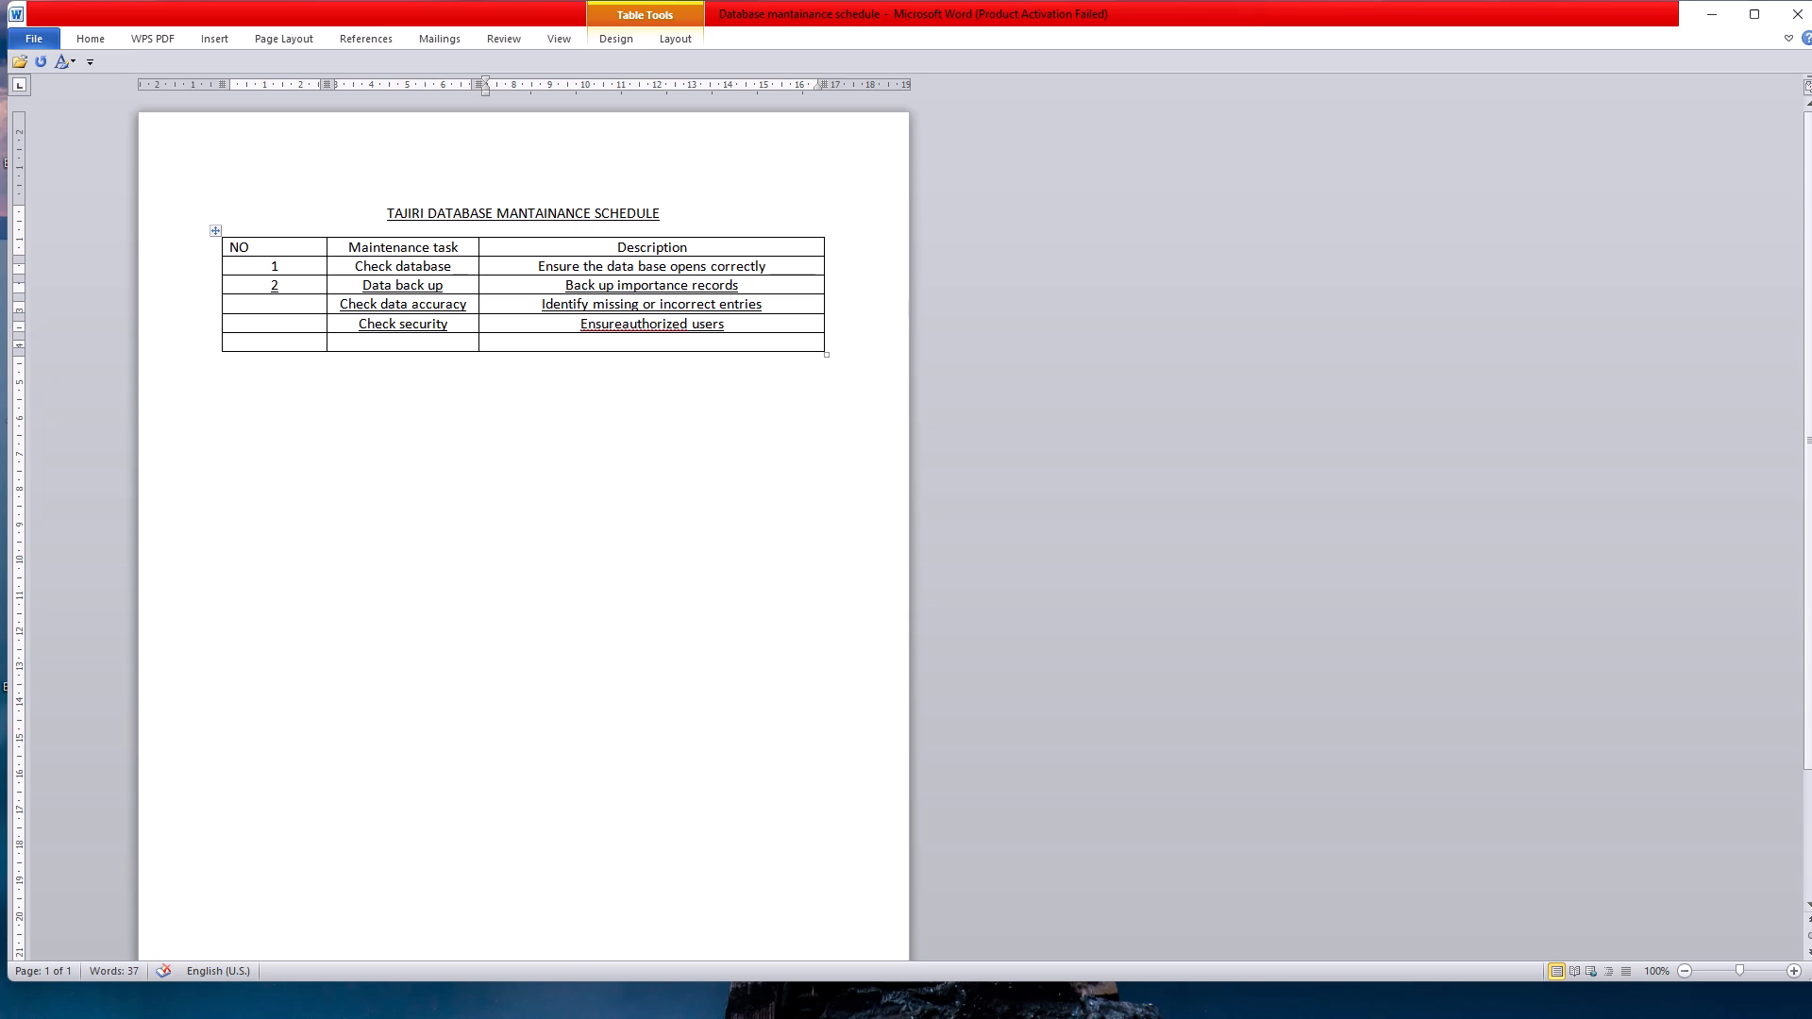
{"action": "key", "text": "space"}
{"action": "type", "text": "access the data b"}
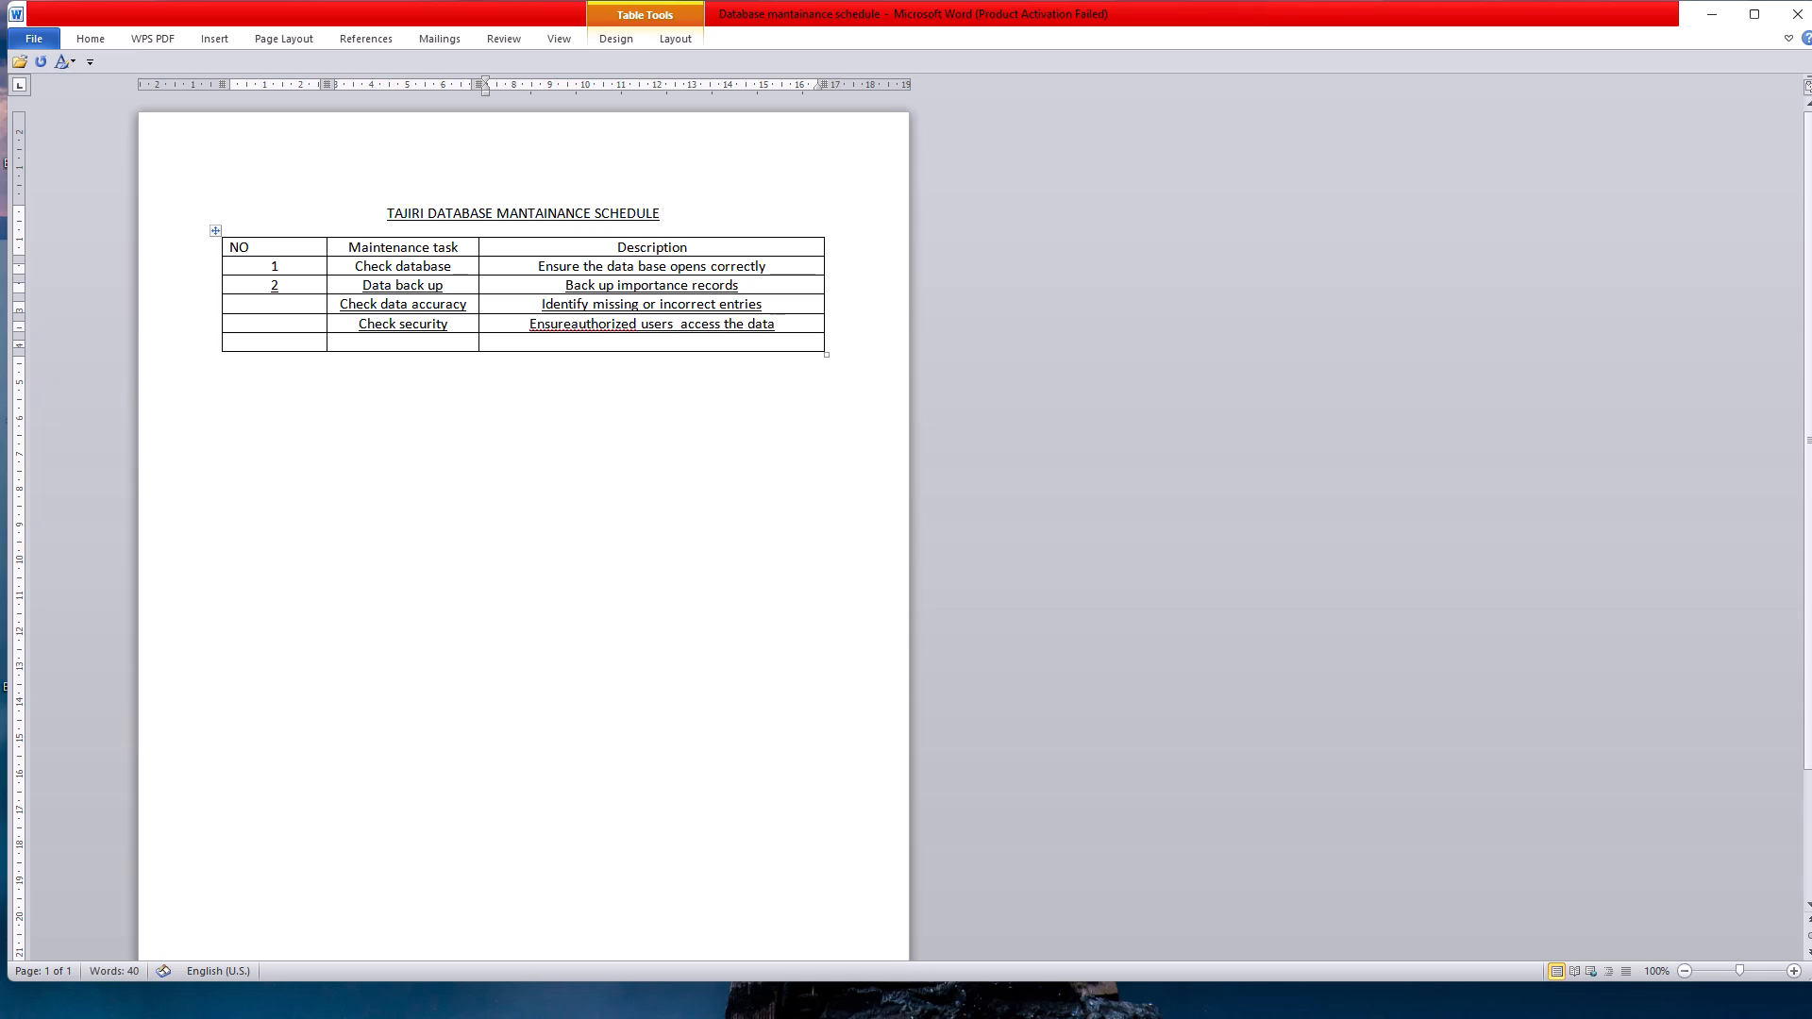
{"action": "type", "text": "ase"}
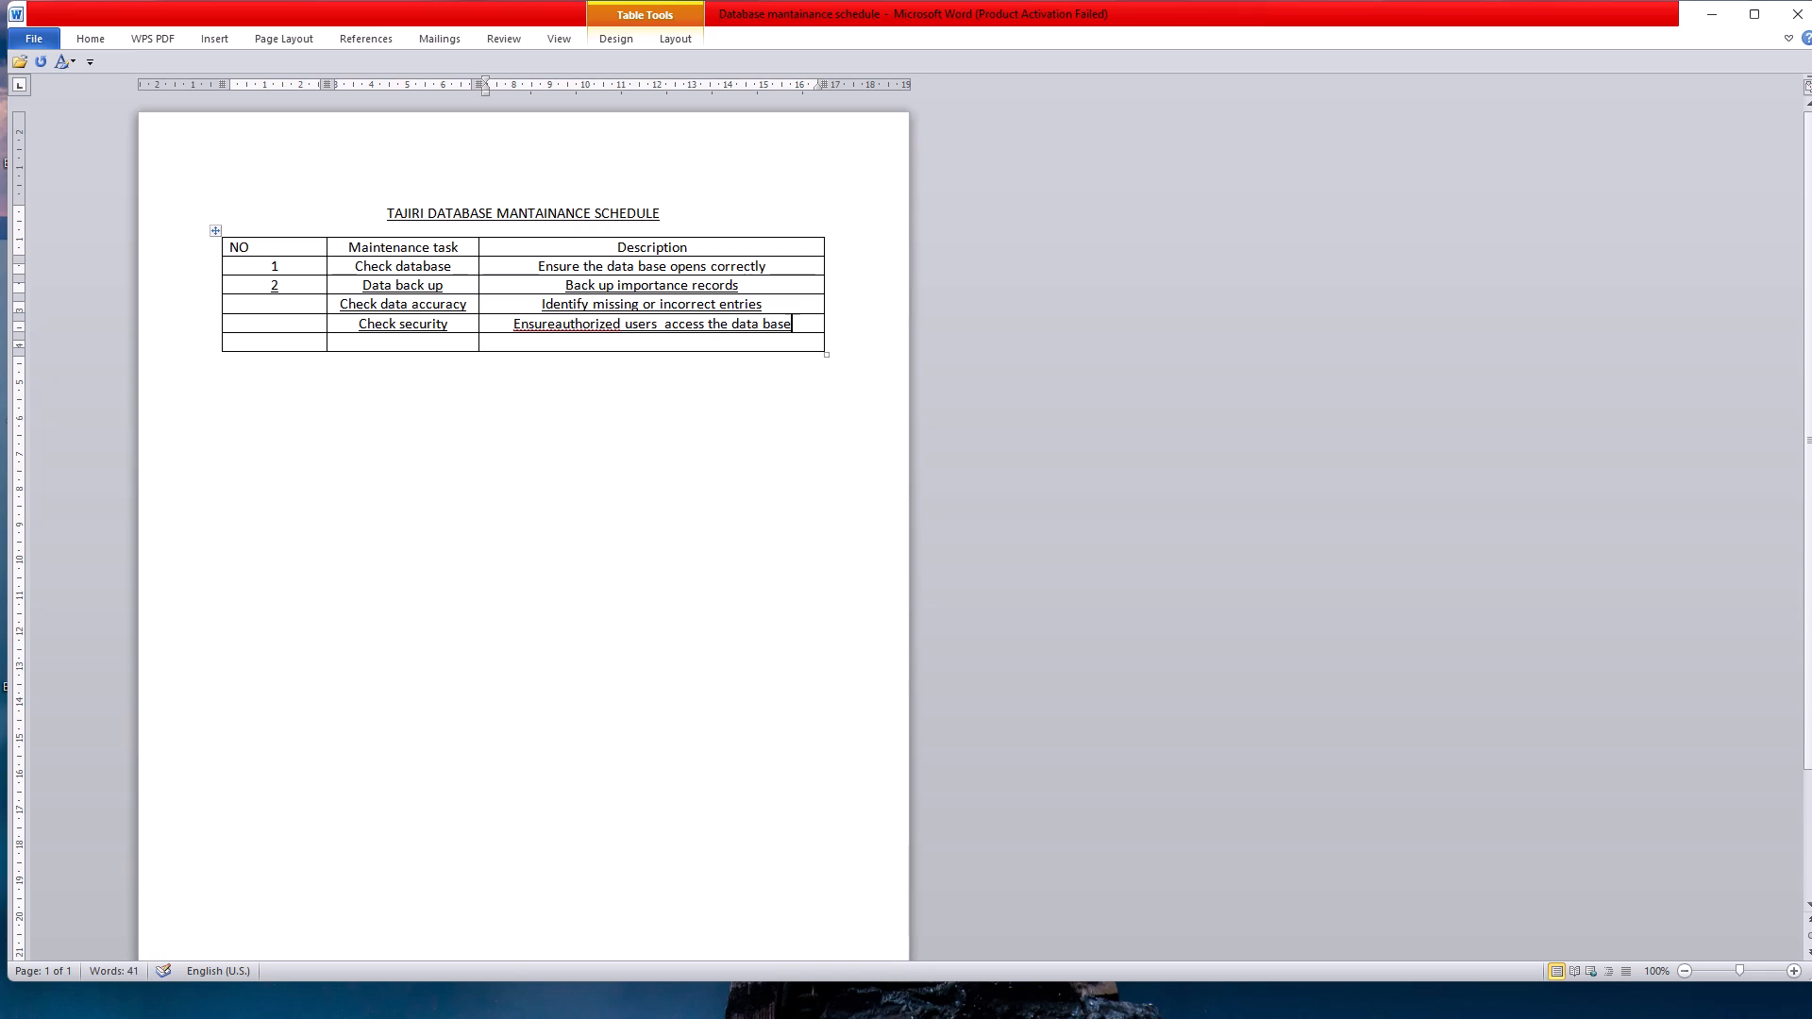
{"action": "left_click", "coordinate": [551, 323]}
{"action": "key", "text": "space"}
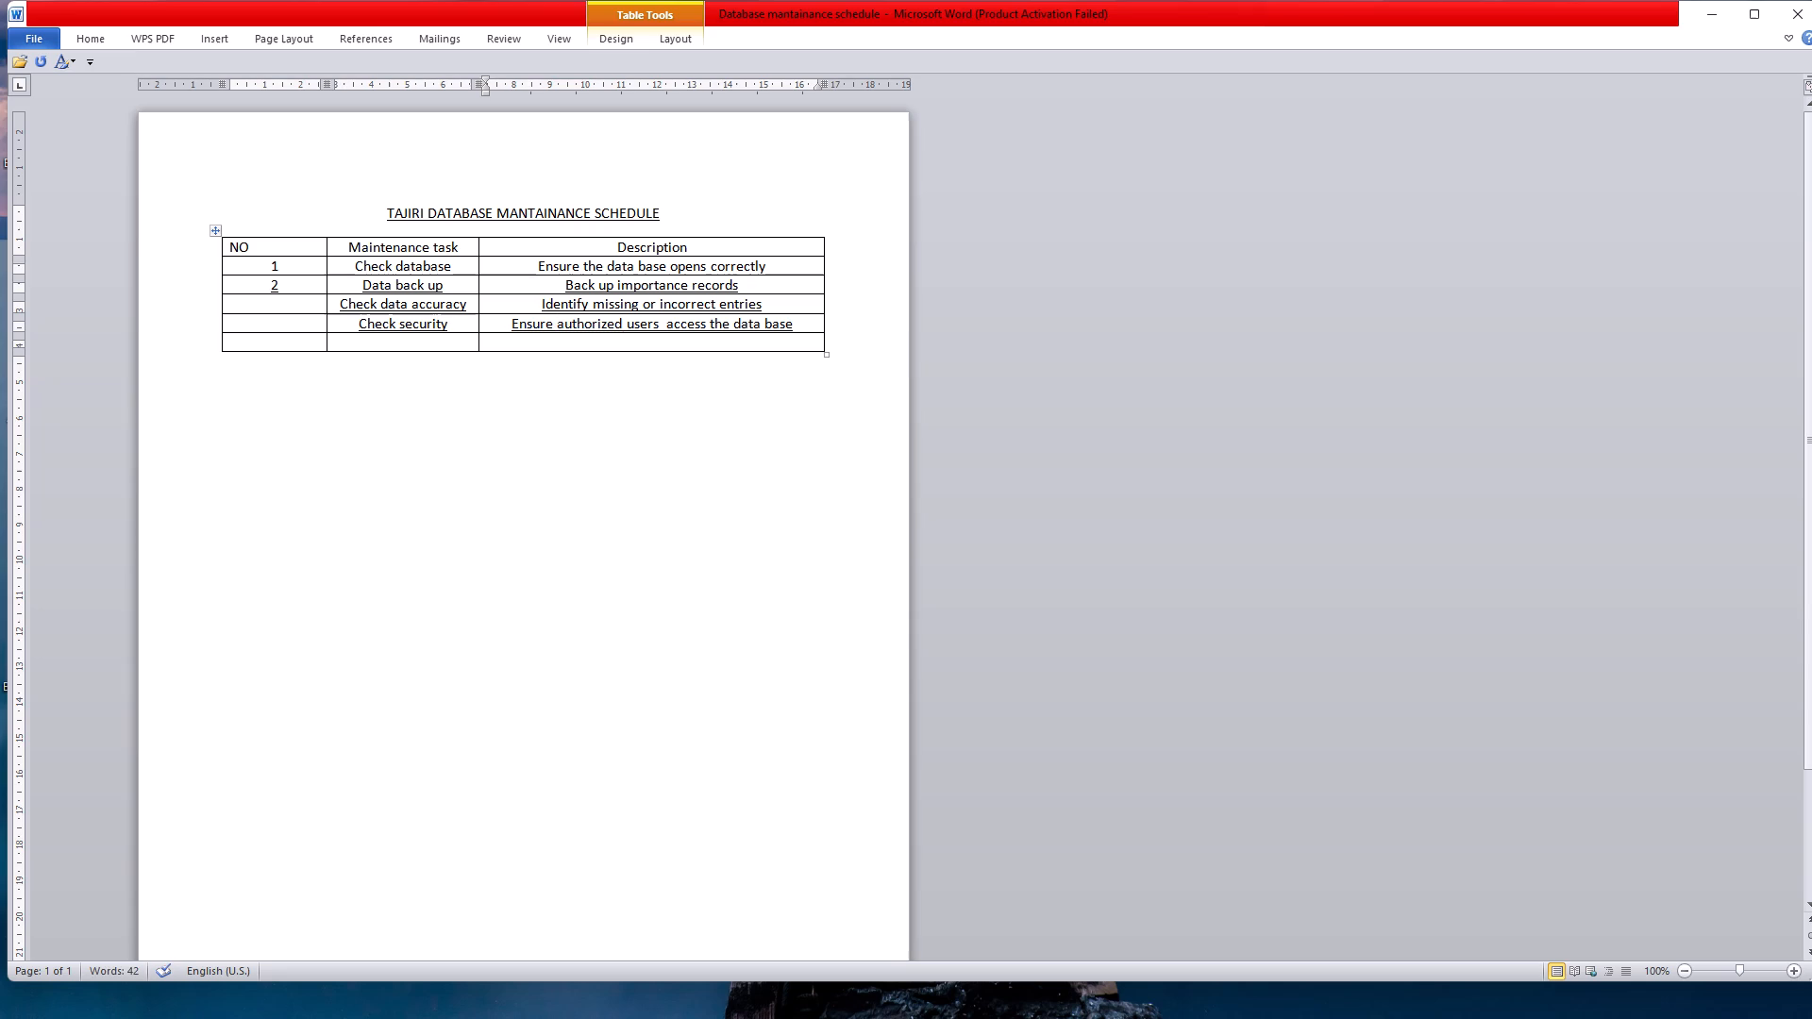
Remove the underline from "Data back up" and its description "Back up importance records".
{"action": "left_click_drag", "start_coordinate": [361, 283], "coordinate": [448, 282]}
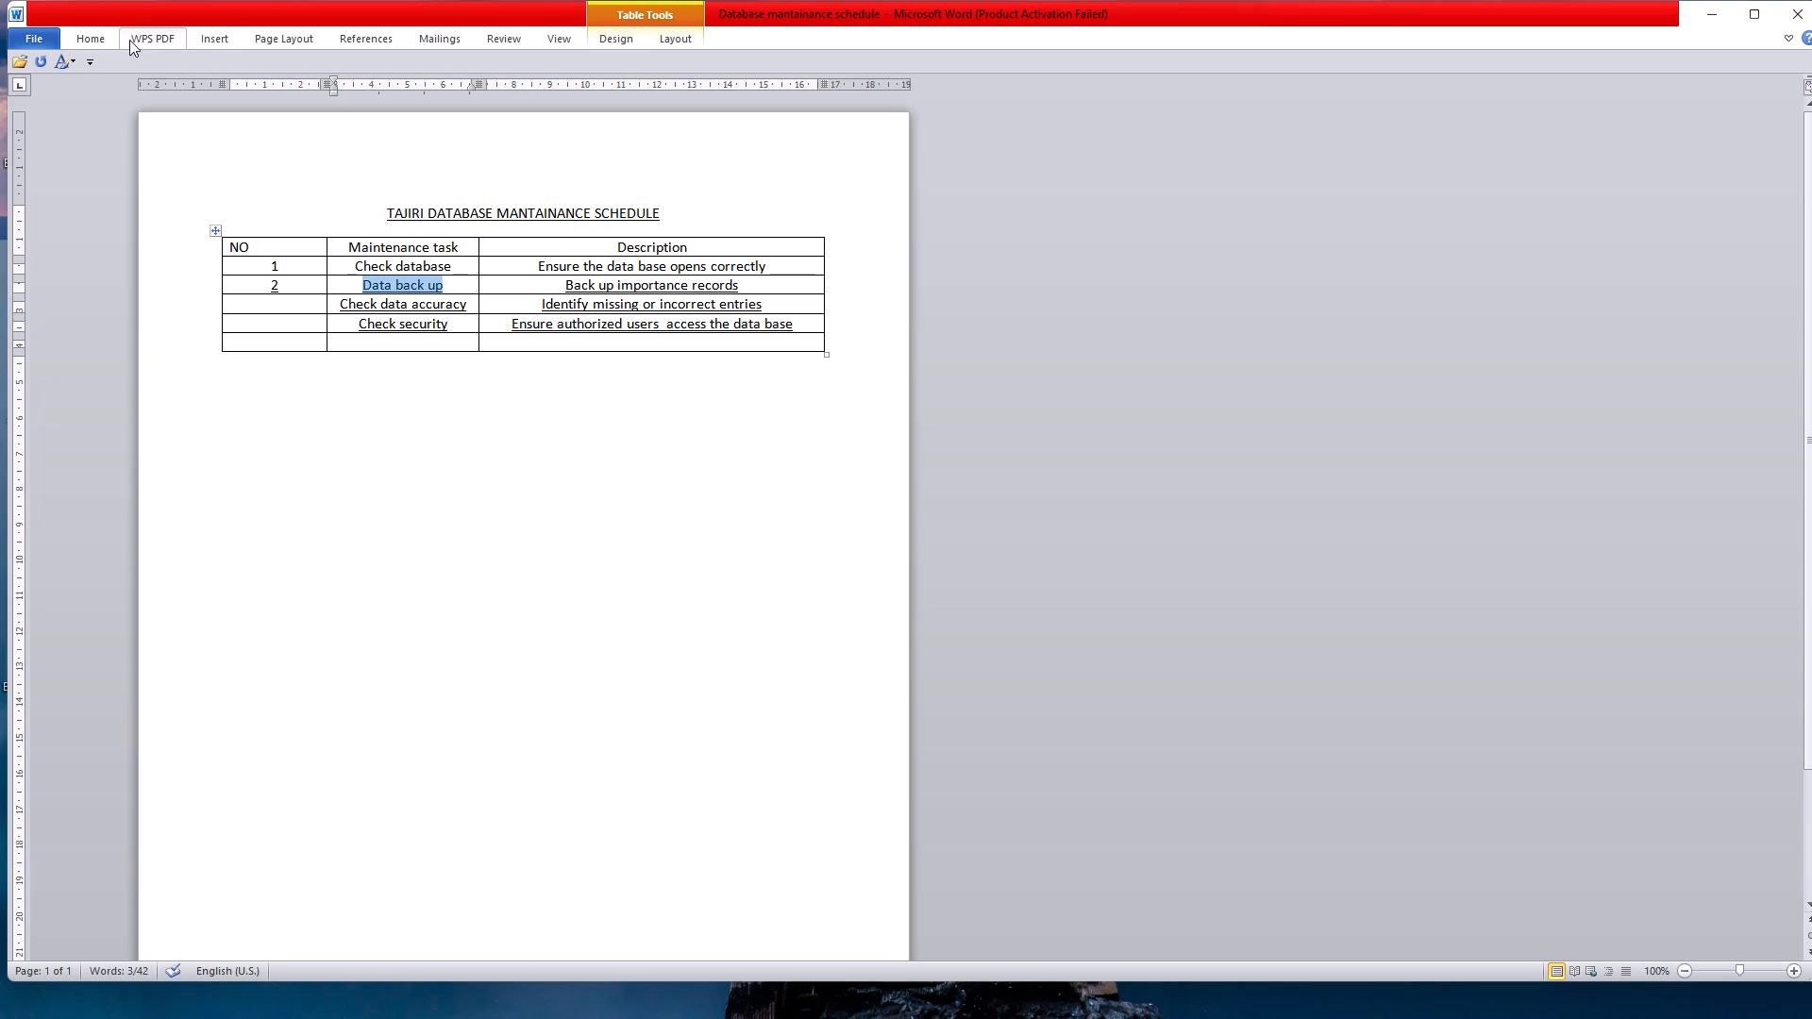
{"action": "left_click", "coordinate": [106, 39]}
{"action": "left_click", "coordinate": [211, 101]}
{"action": "left_click_drag", "start_coordinate": [560, 286], "coordinate": [719, 283]}
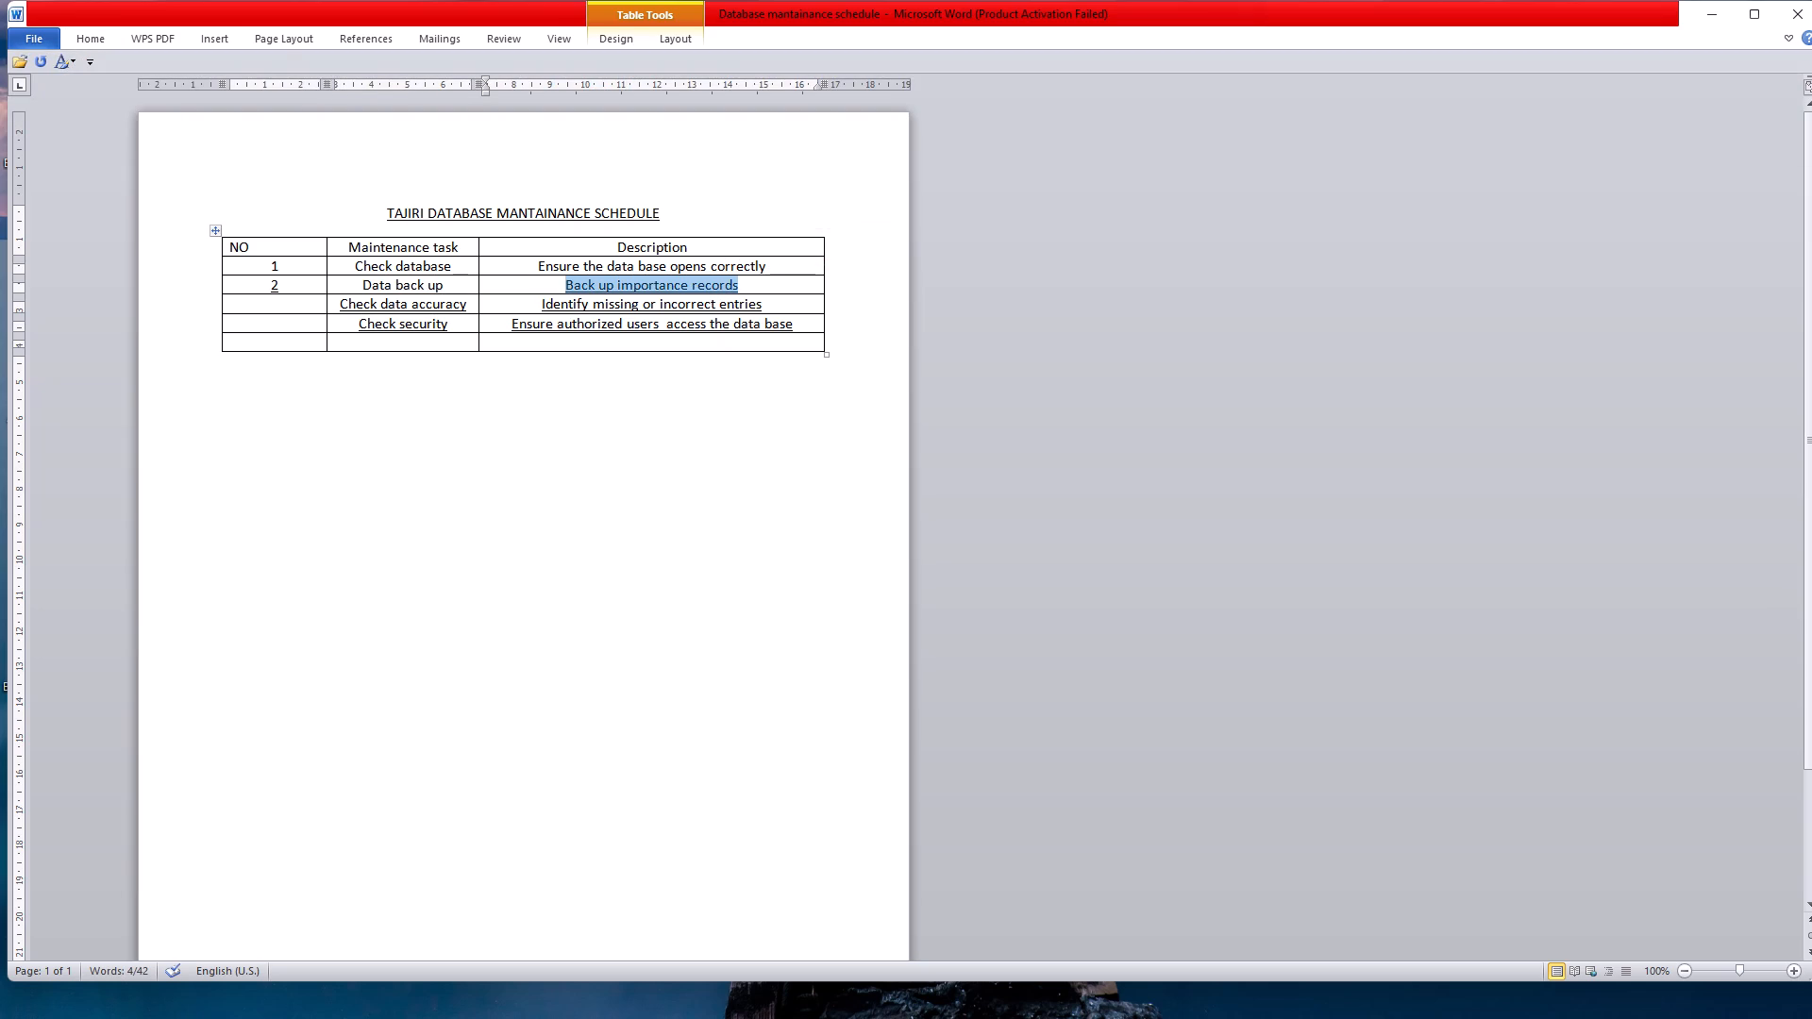
{"action": "left_click", "coordinate": [102, 40]}
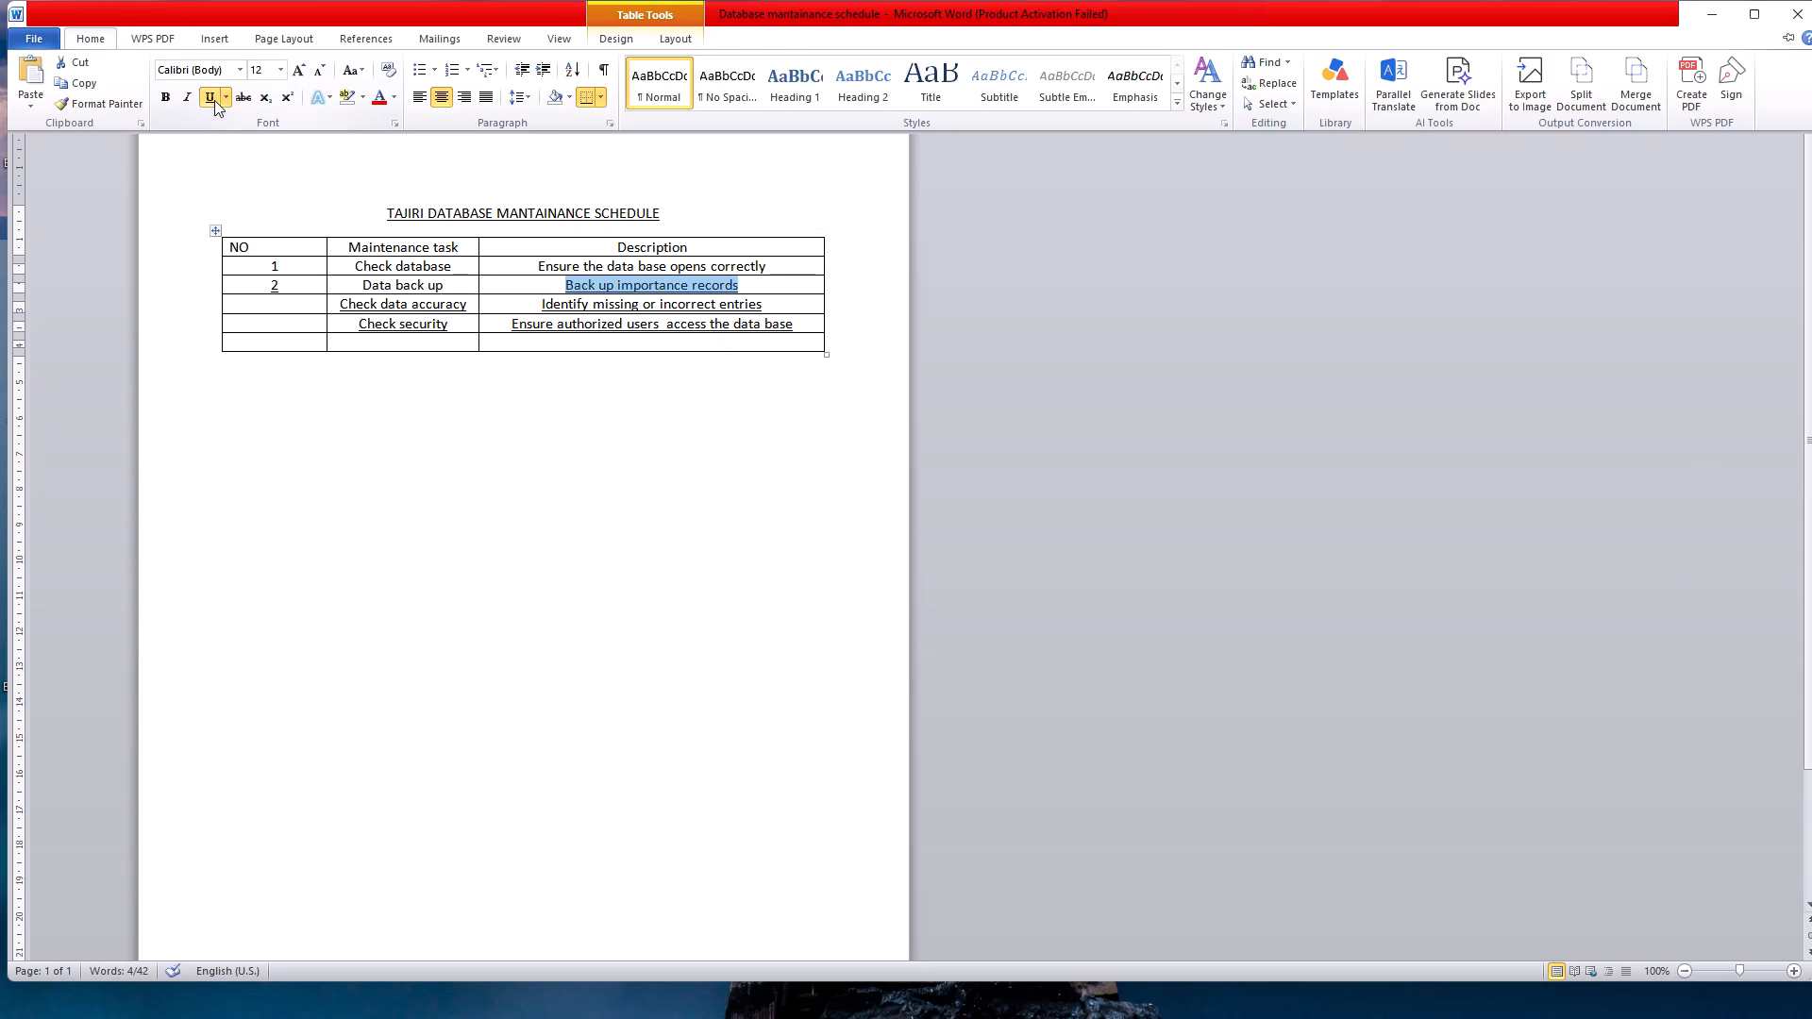
{"action": "left_click", "coordinate": [214, 100]}
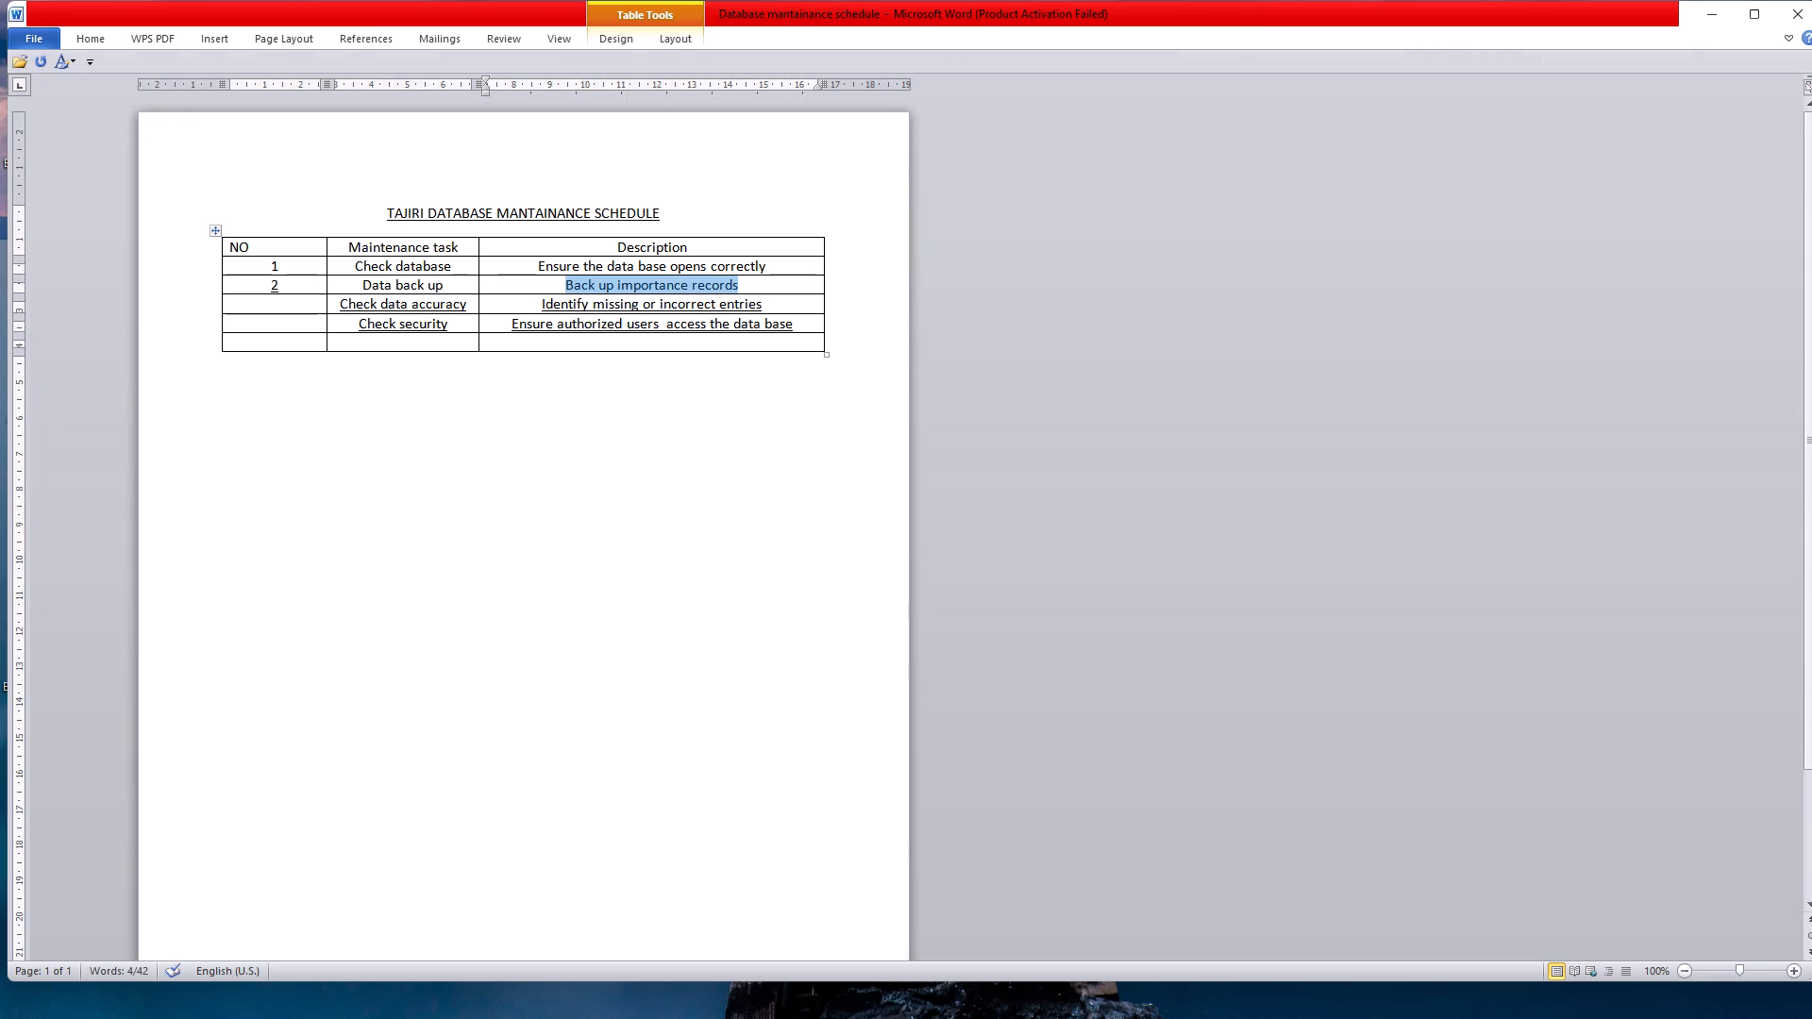
Remove the underline from "Check data accuracy" and its description "Identify missing or incorrect entries".
{"action": "left_click_drag", "start_coordinate": [337, 303], "coordinate": [437, 304]}
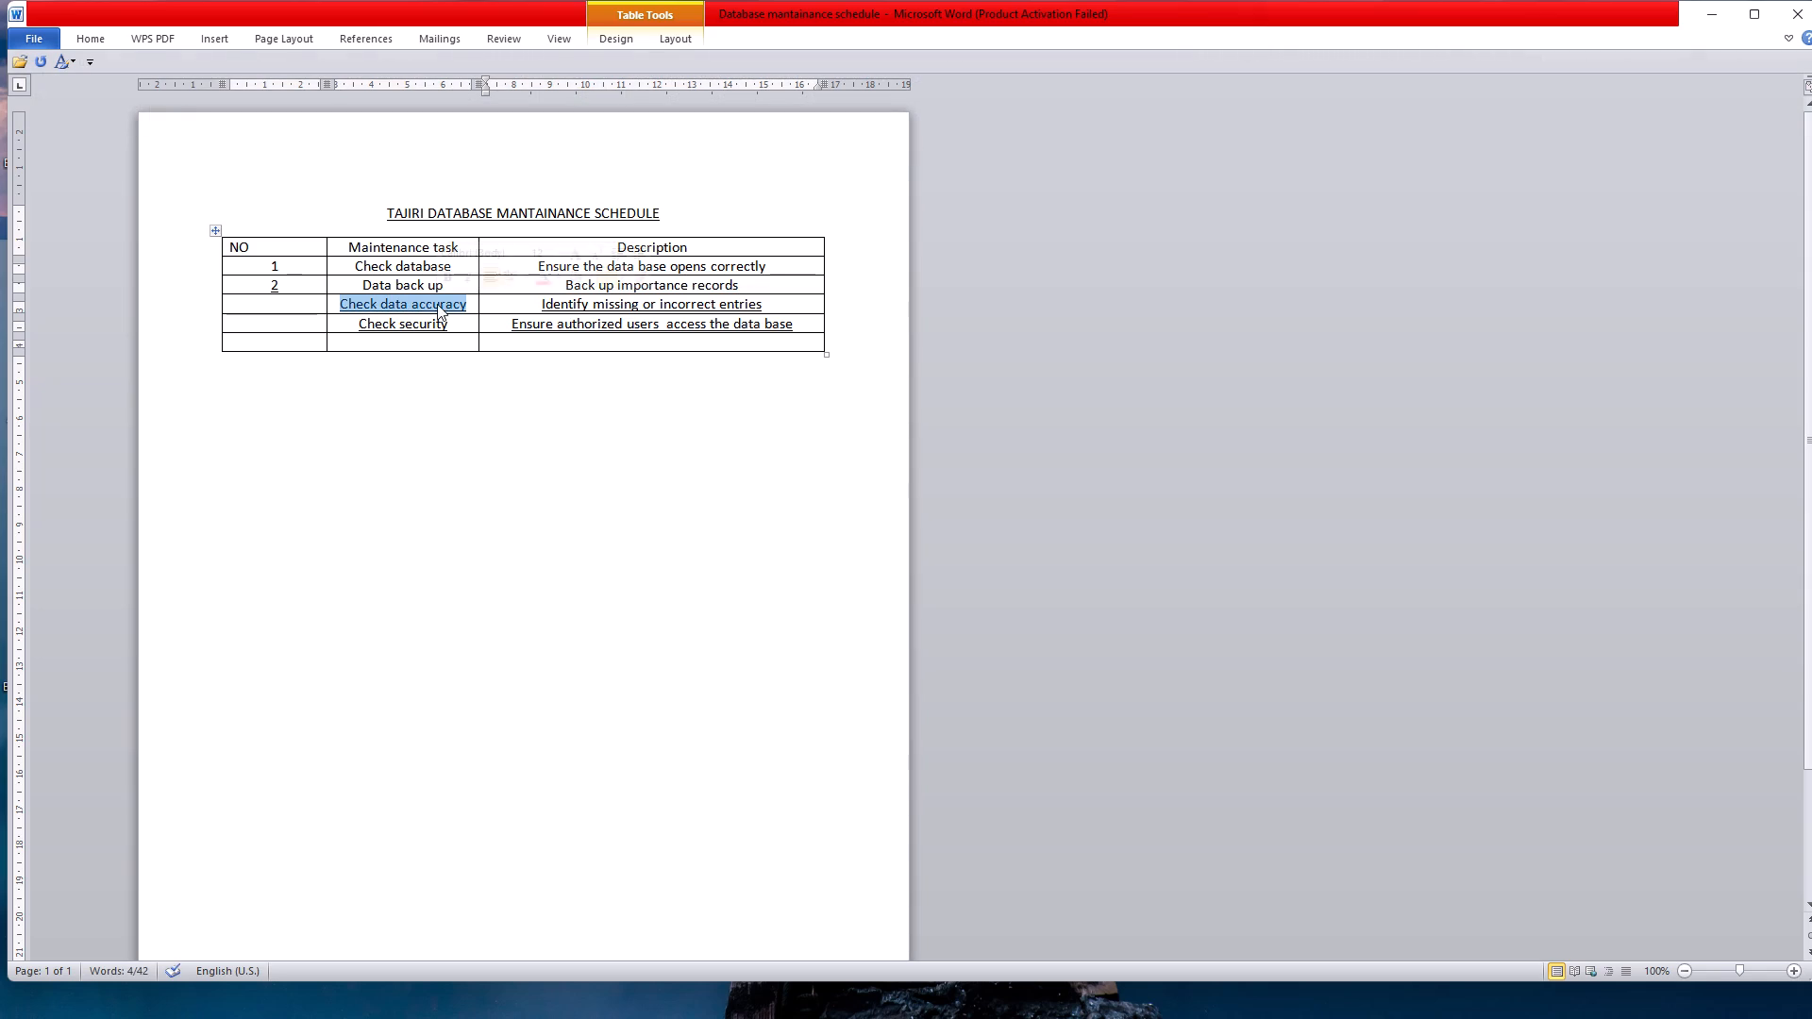
{"action": "left_click", "coordinate": [96, 38]}
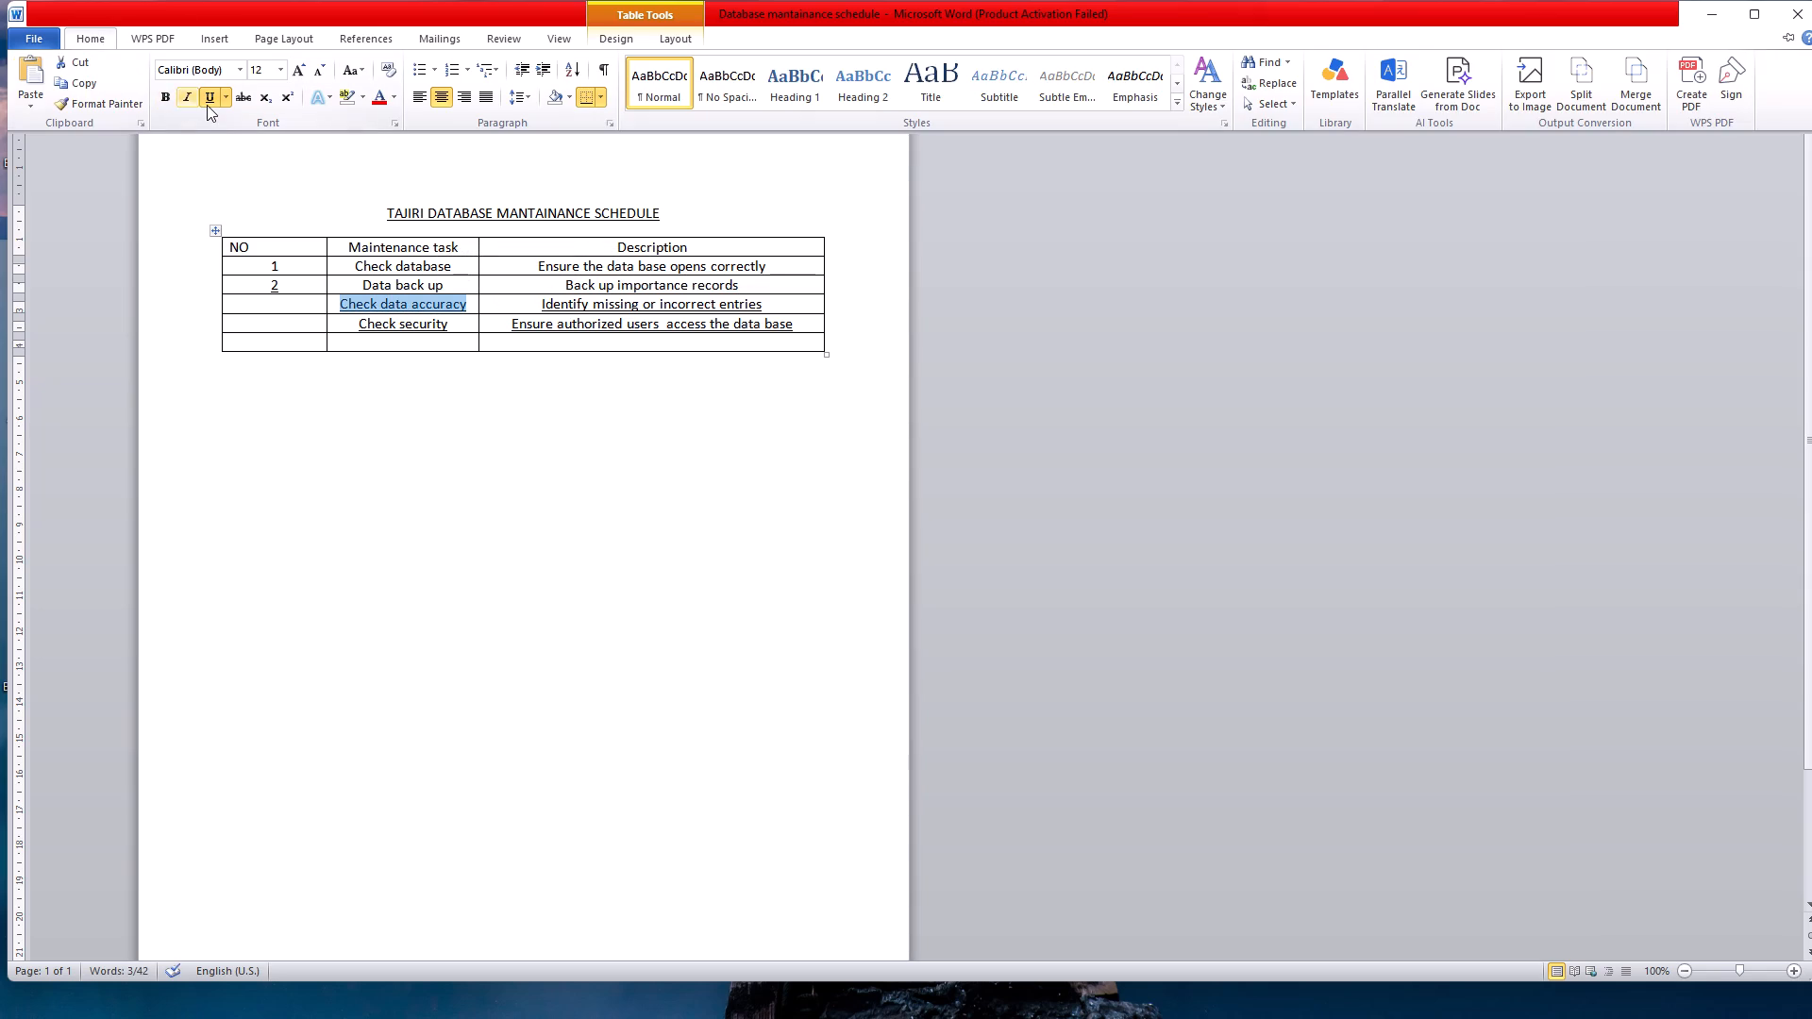
{"action": "left_click", "coordinate": [209, 106]}
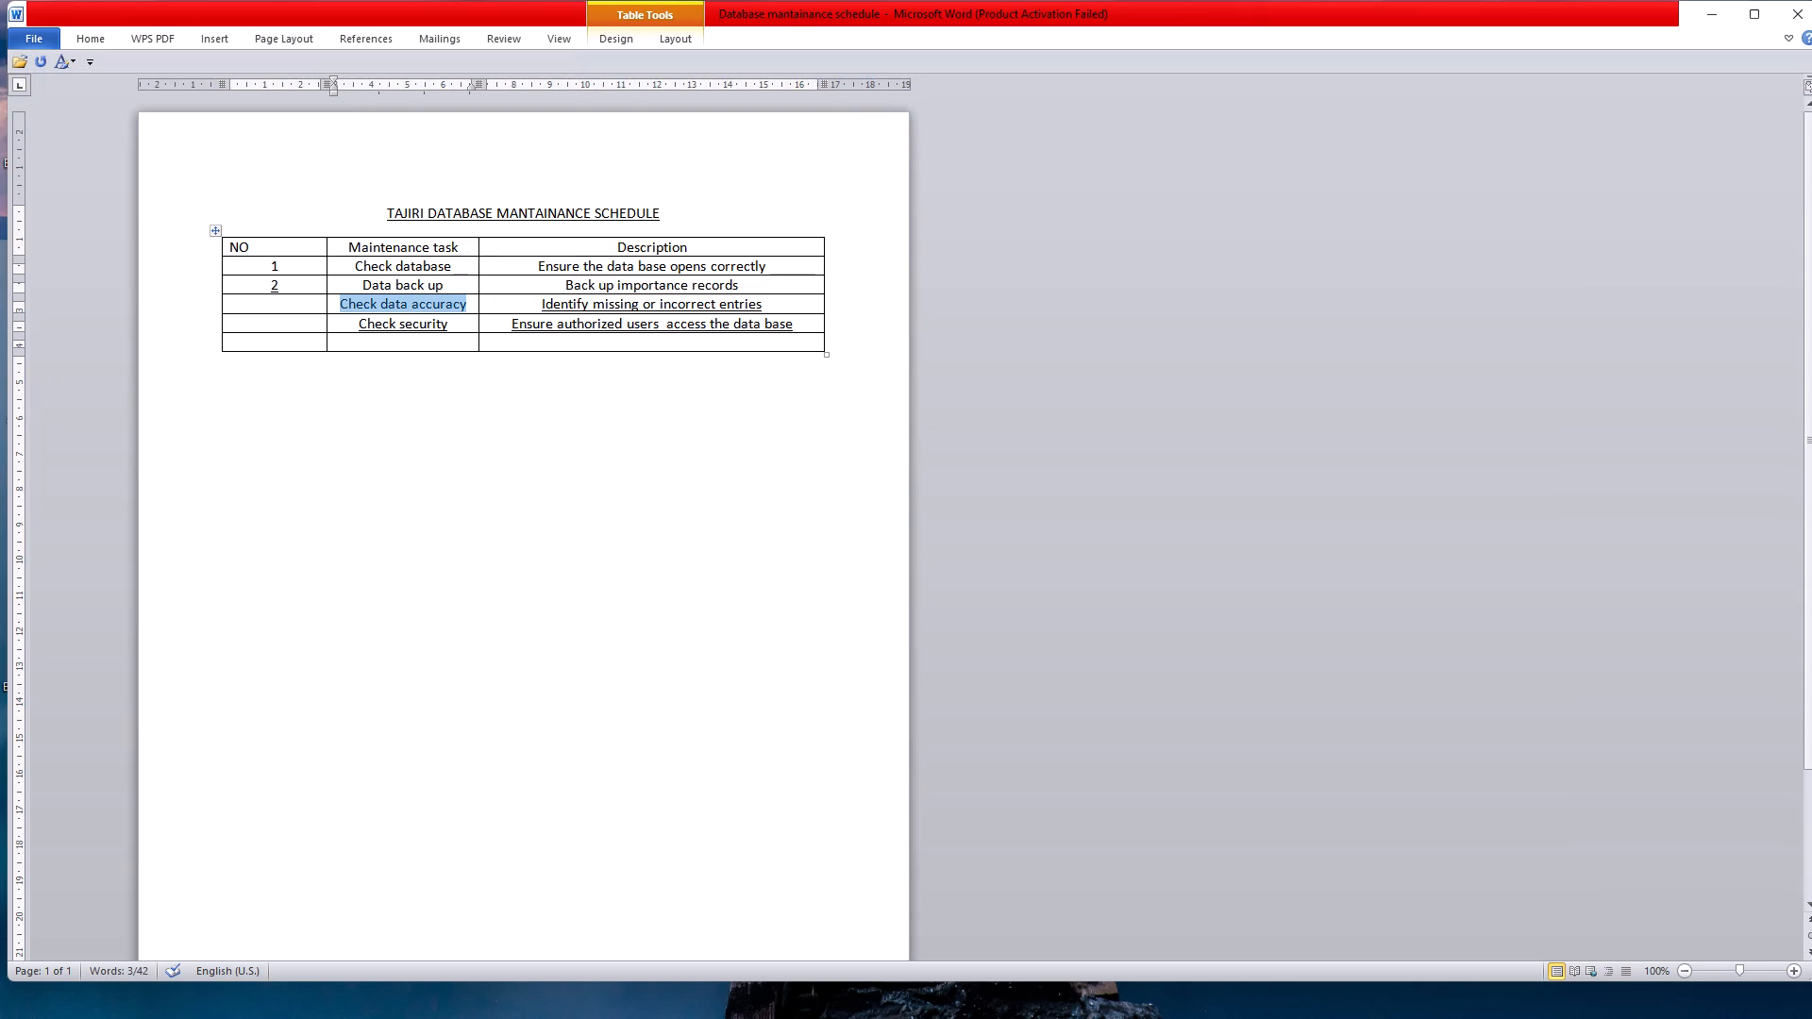
{"action": "left_click_drag", "start_coordinate": [535, 307], "coordinate": [744, 308]}
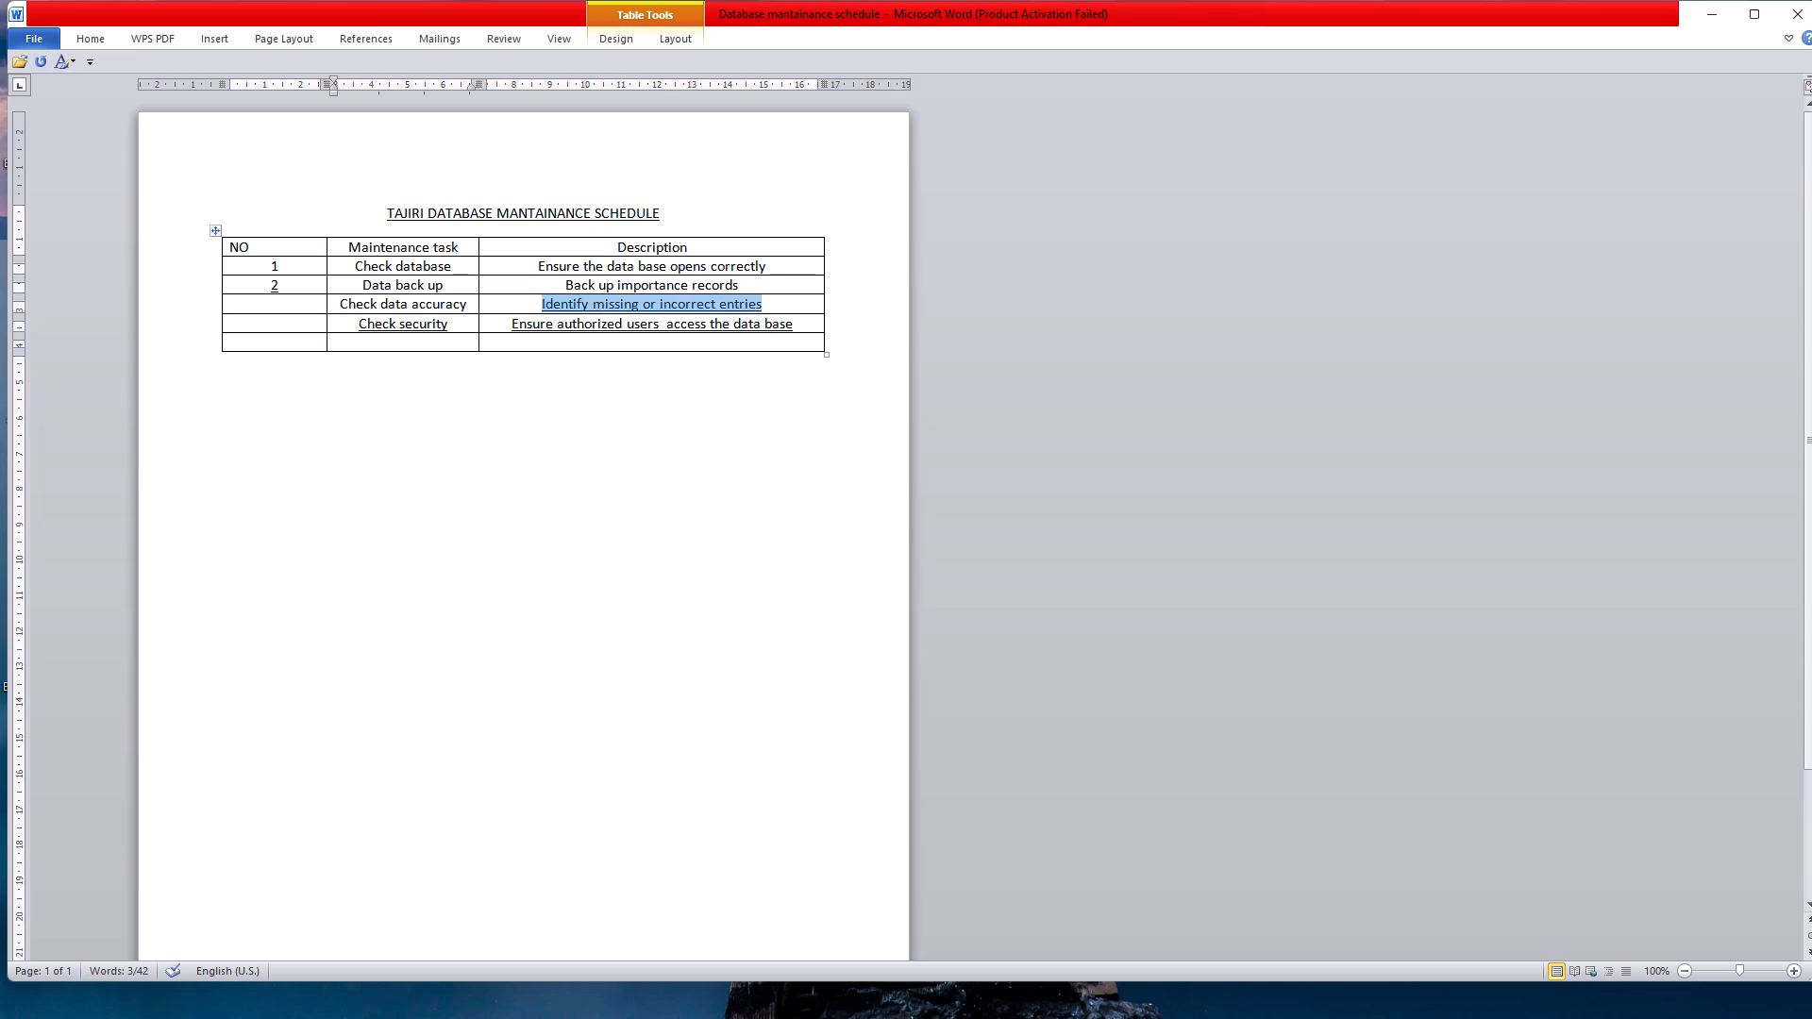
{"action": "left_click_drag", "start_coordinate": [744, 308], "coordinate": [754, 308]}
{"action": "left_click", "coordinate": [86, 29]}
{"action": "left_click", "coordinate": [206, 100]}
Remove the underline from "Check security" and its description about authorized users accessing the data base.
{"action": "left_click_drag", "start_coordinate": [358, 323], "coordinate": [436, 313]}
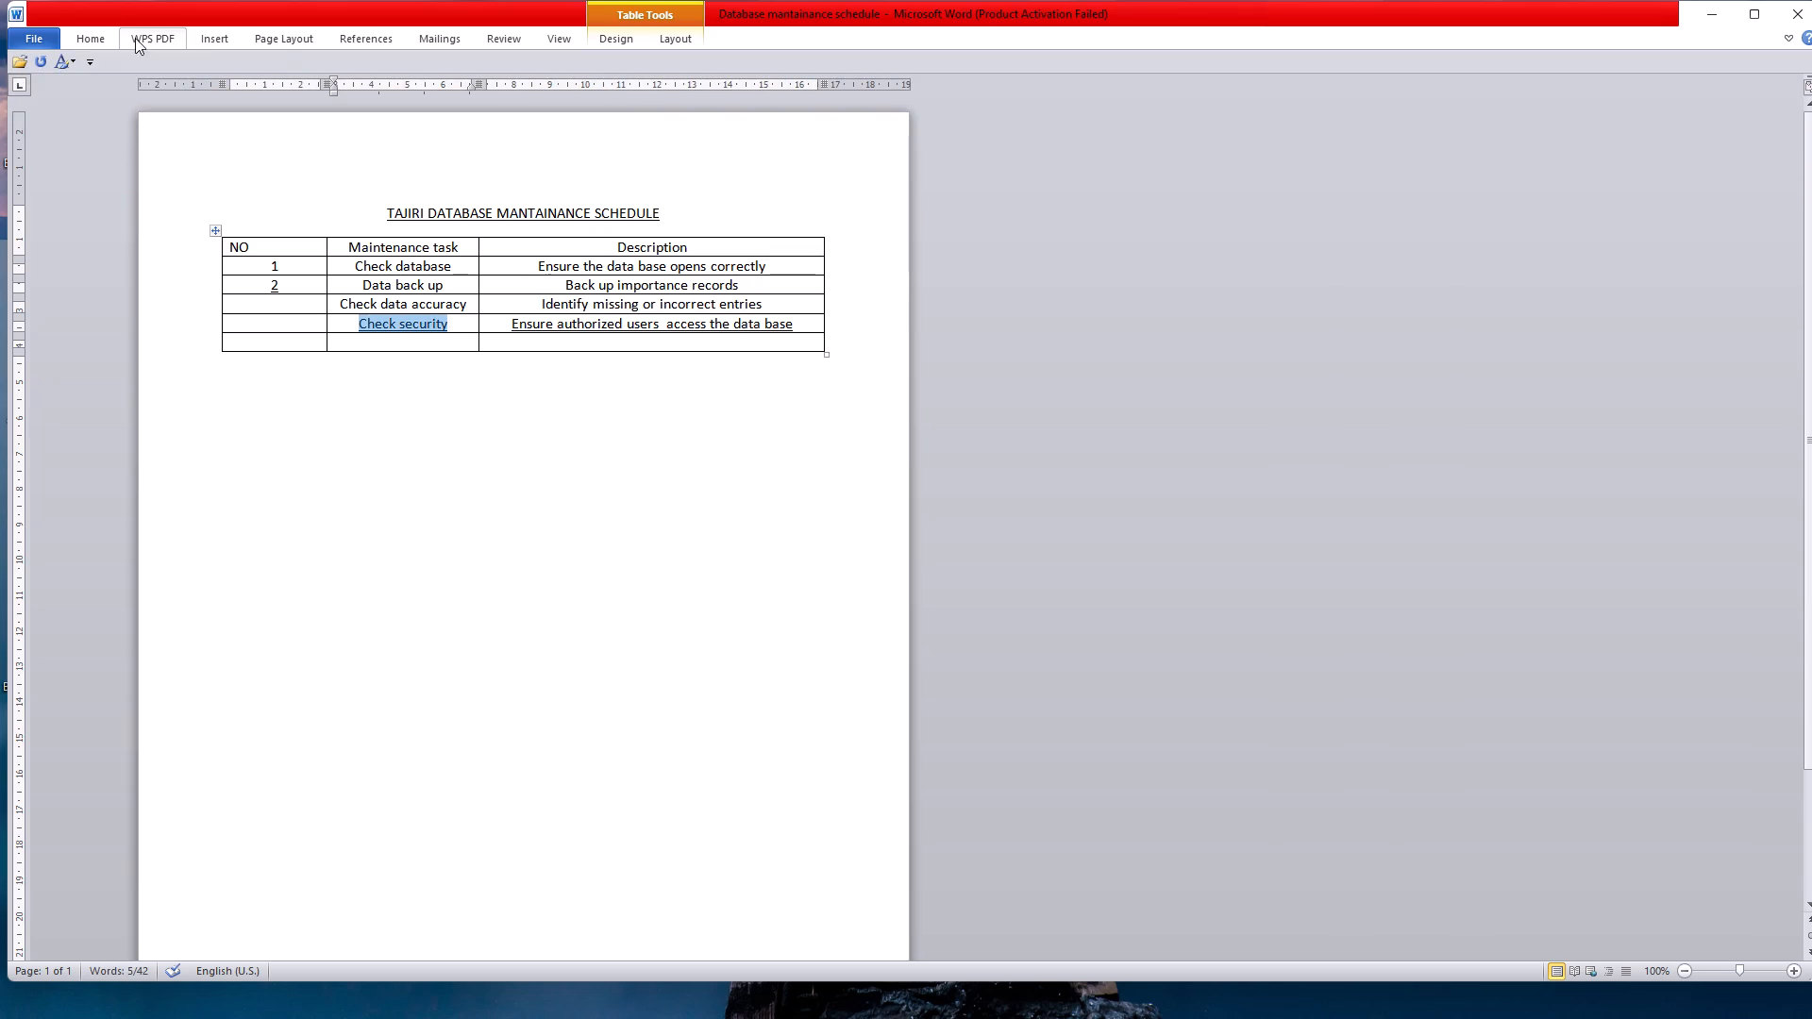
{"action": "left_click", "coordinate": [98, 32]}
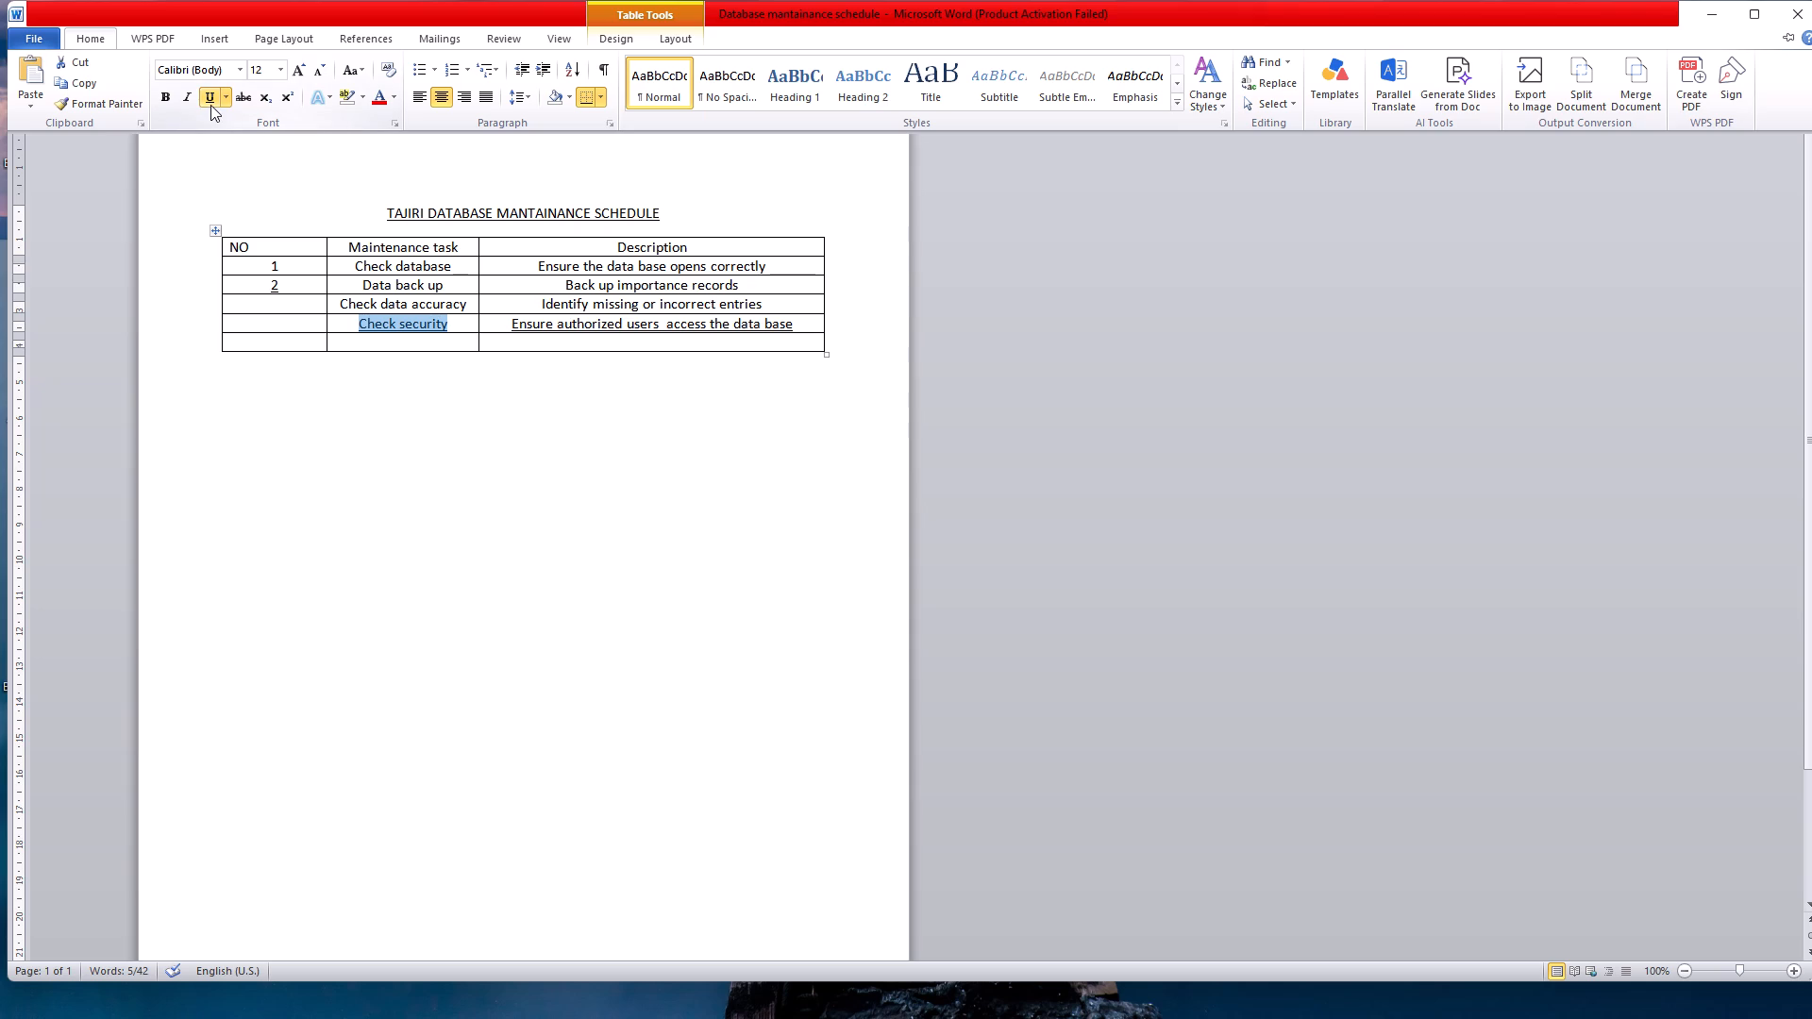
{"action": "left_click", "coordinate": [210, 105]}
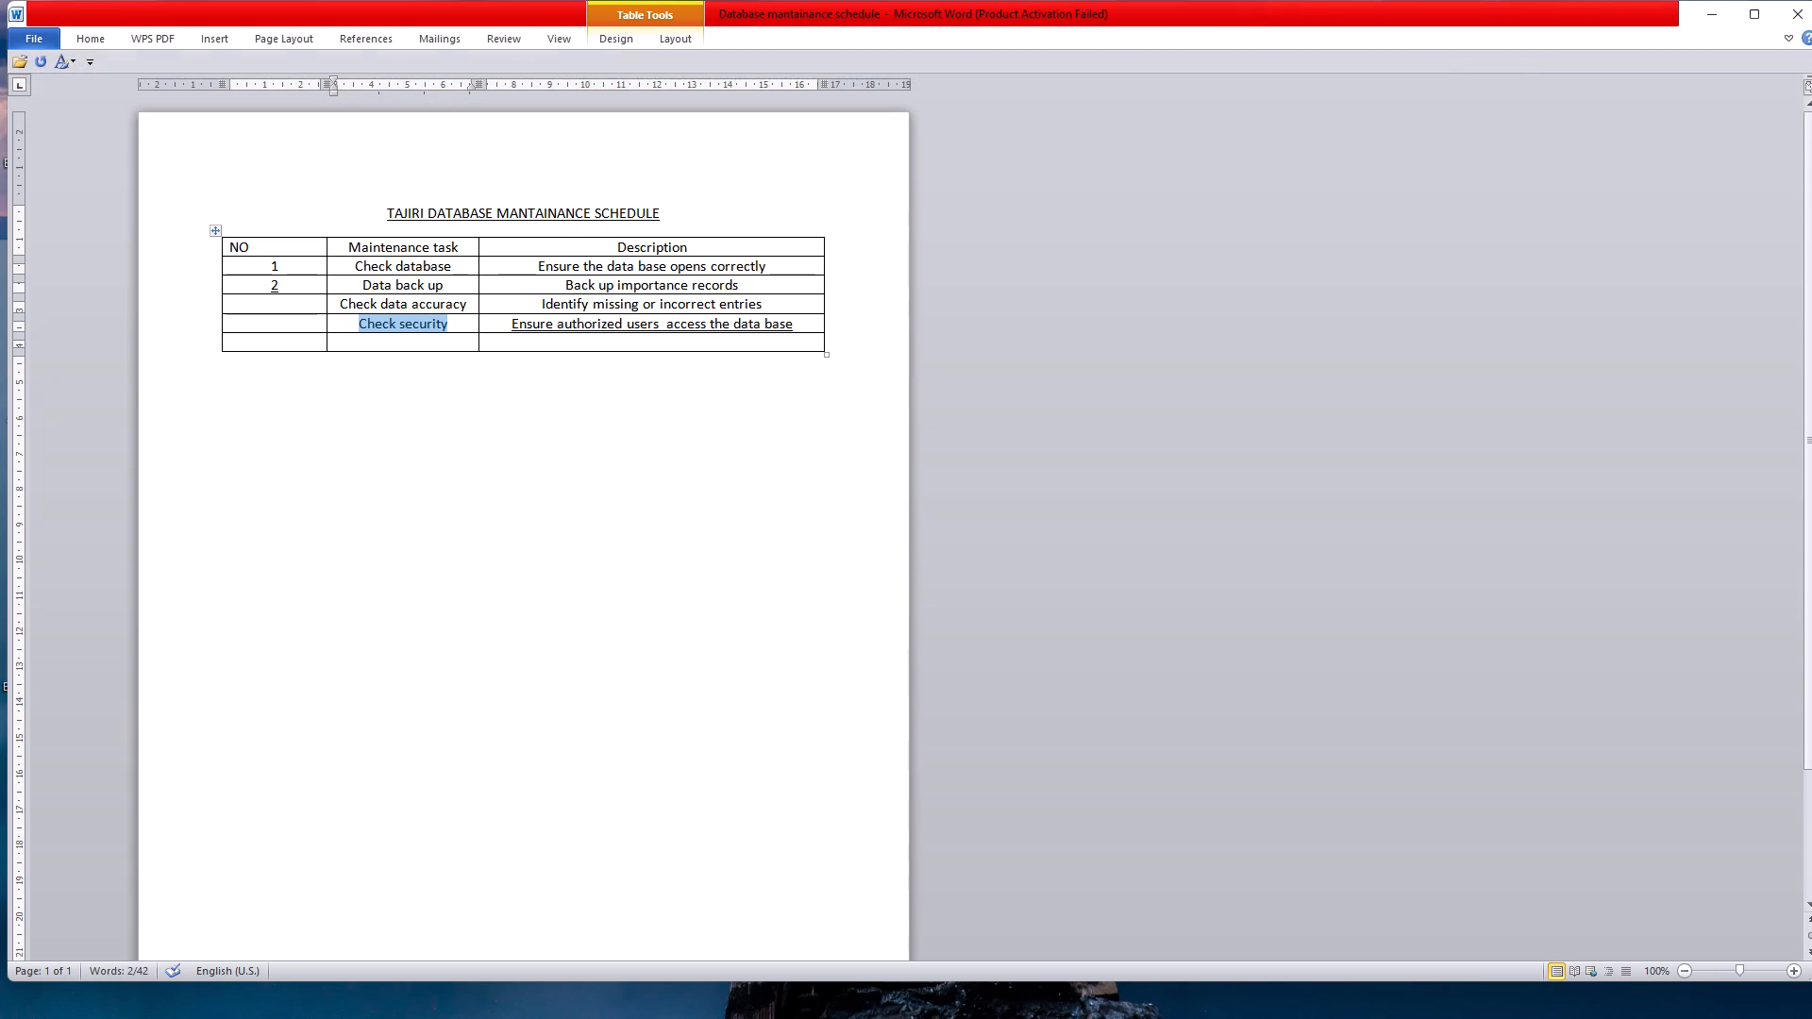
{"action": "left_click_drag", "start_coordinate": [509, 323], "coordinate": [779, 321]}
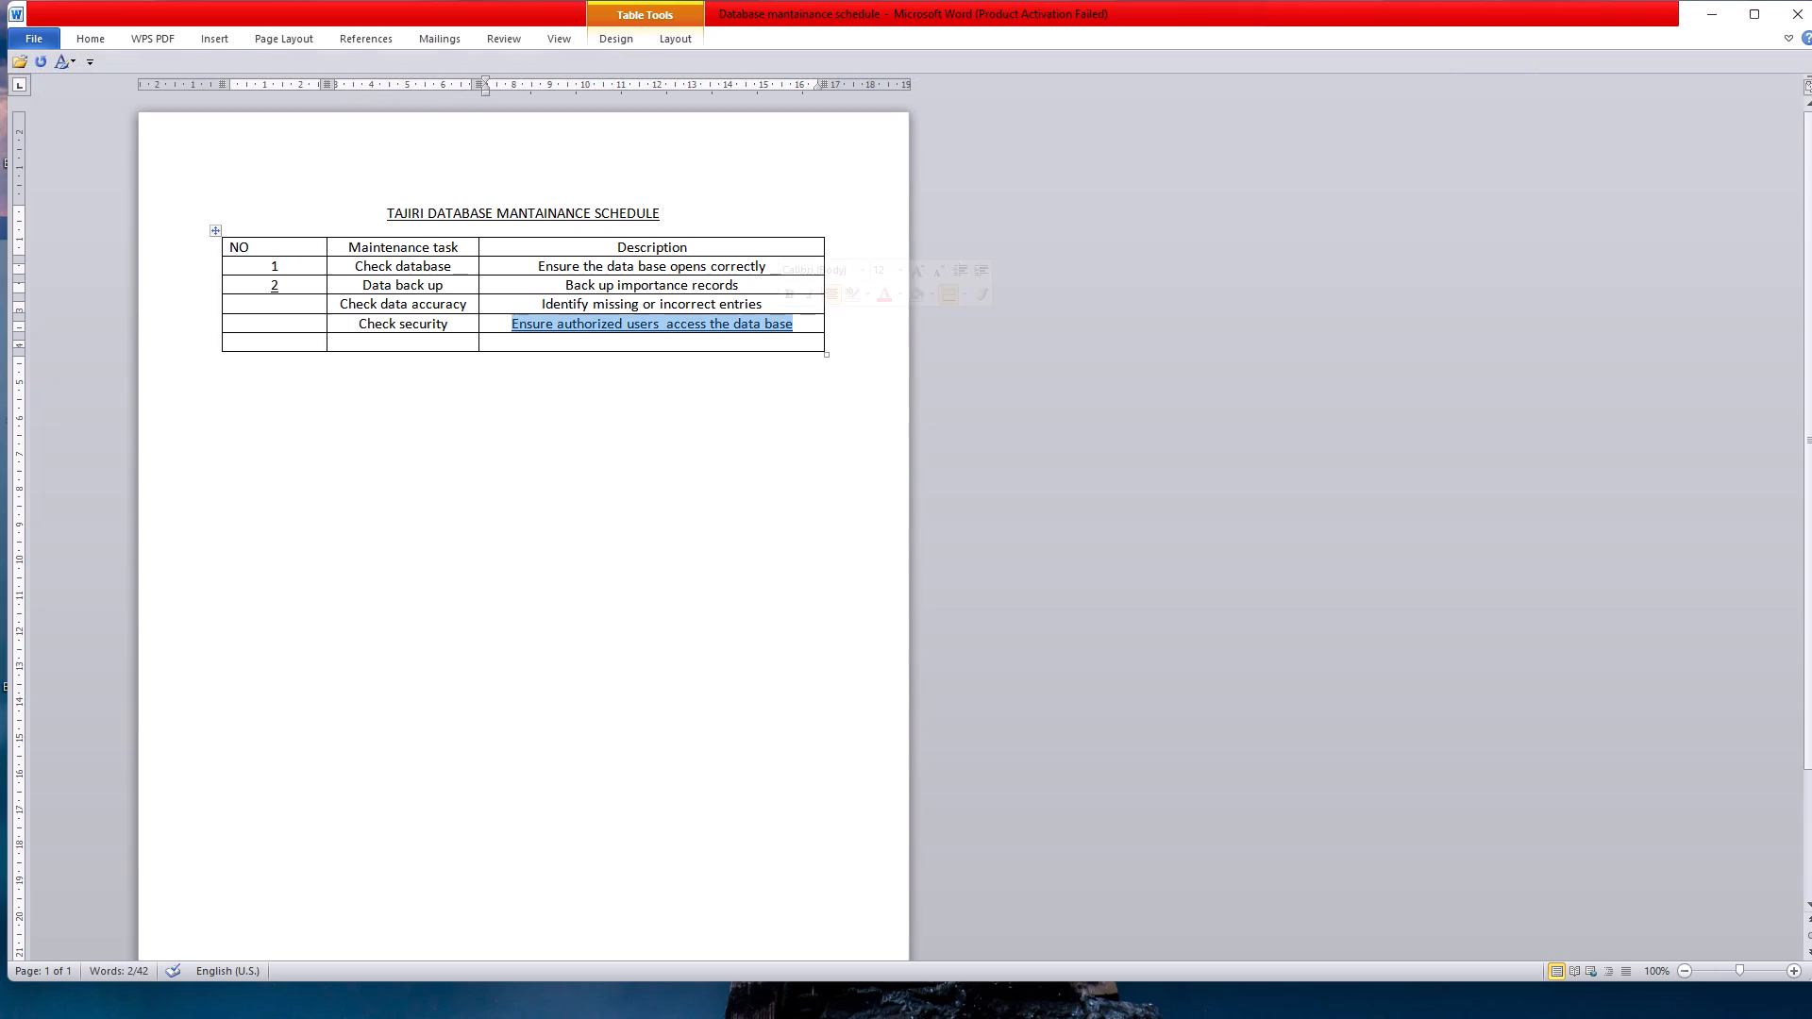
{"action": "left_click", "coordinate": [76, 28]}
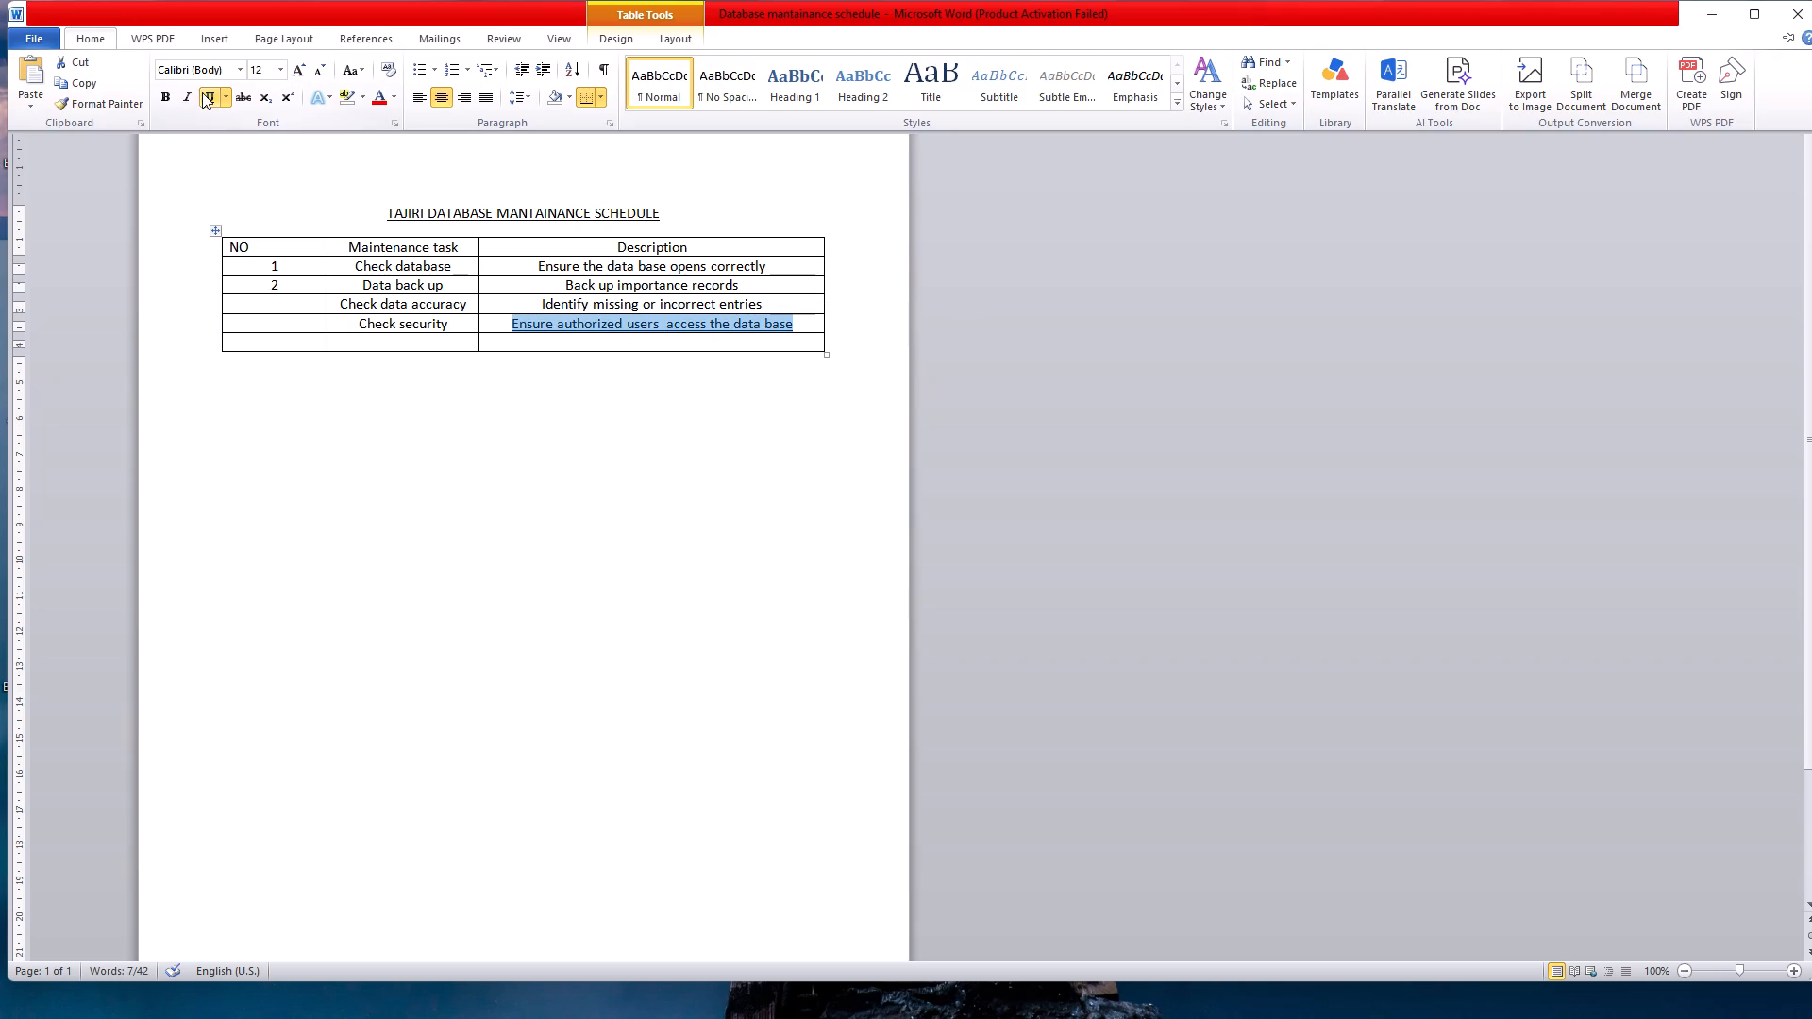
{"action": "left_click", "coordinate": [203, 92]}
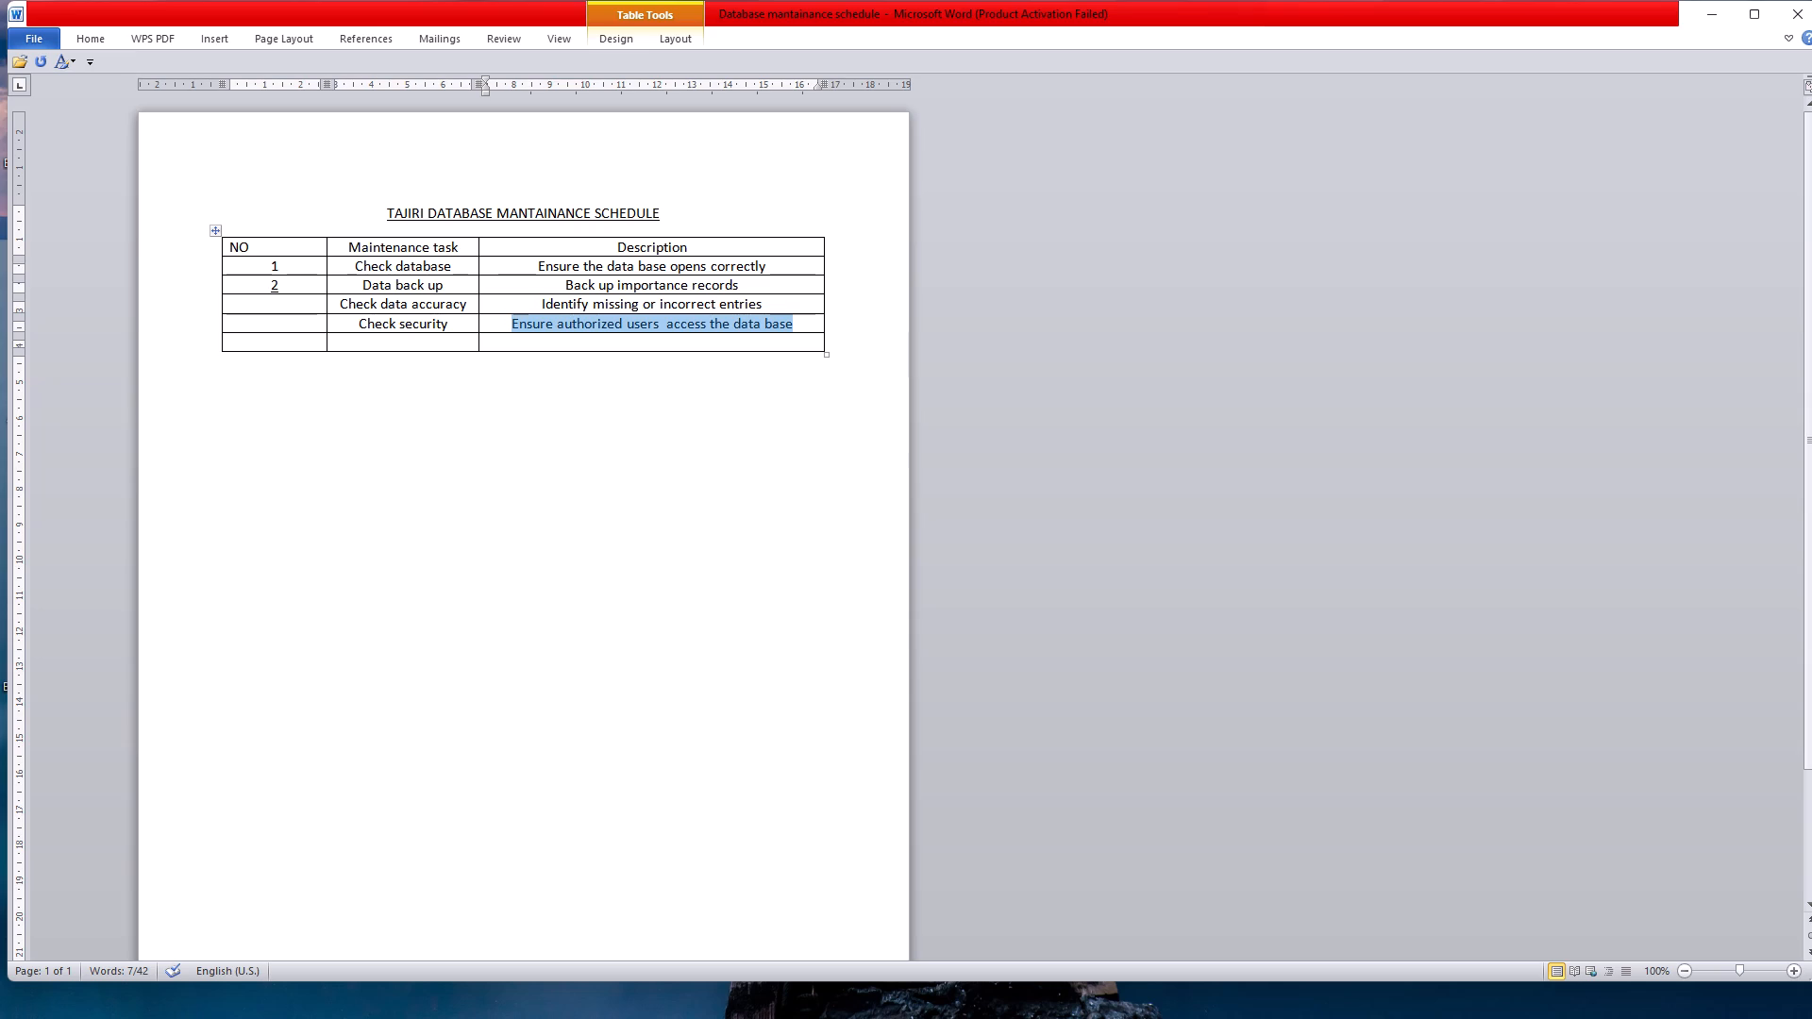
Remove the underline from the number 2 in the NO column.
{"action": "left_click_drag", "start_coordinate": [264, 284], "coordinate": [287, 282]}
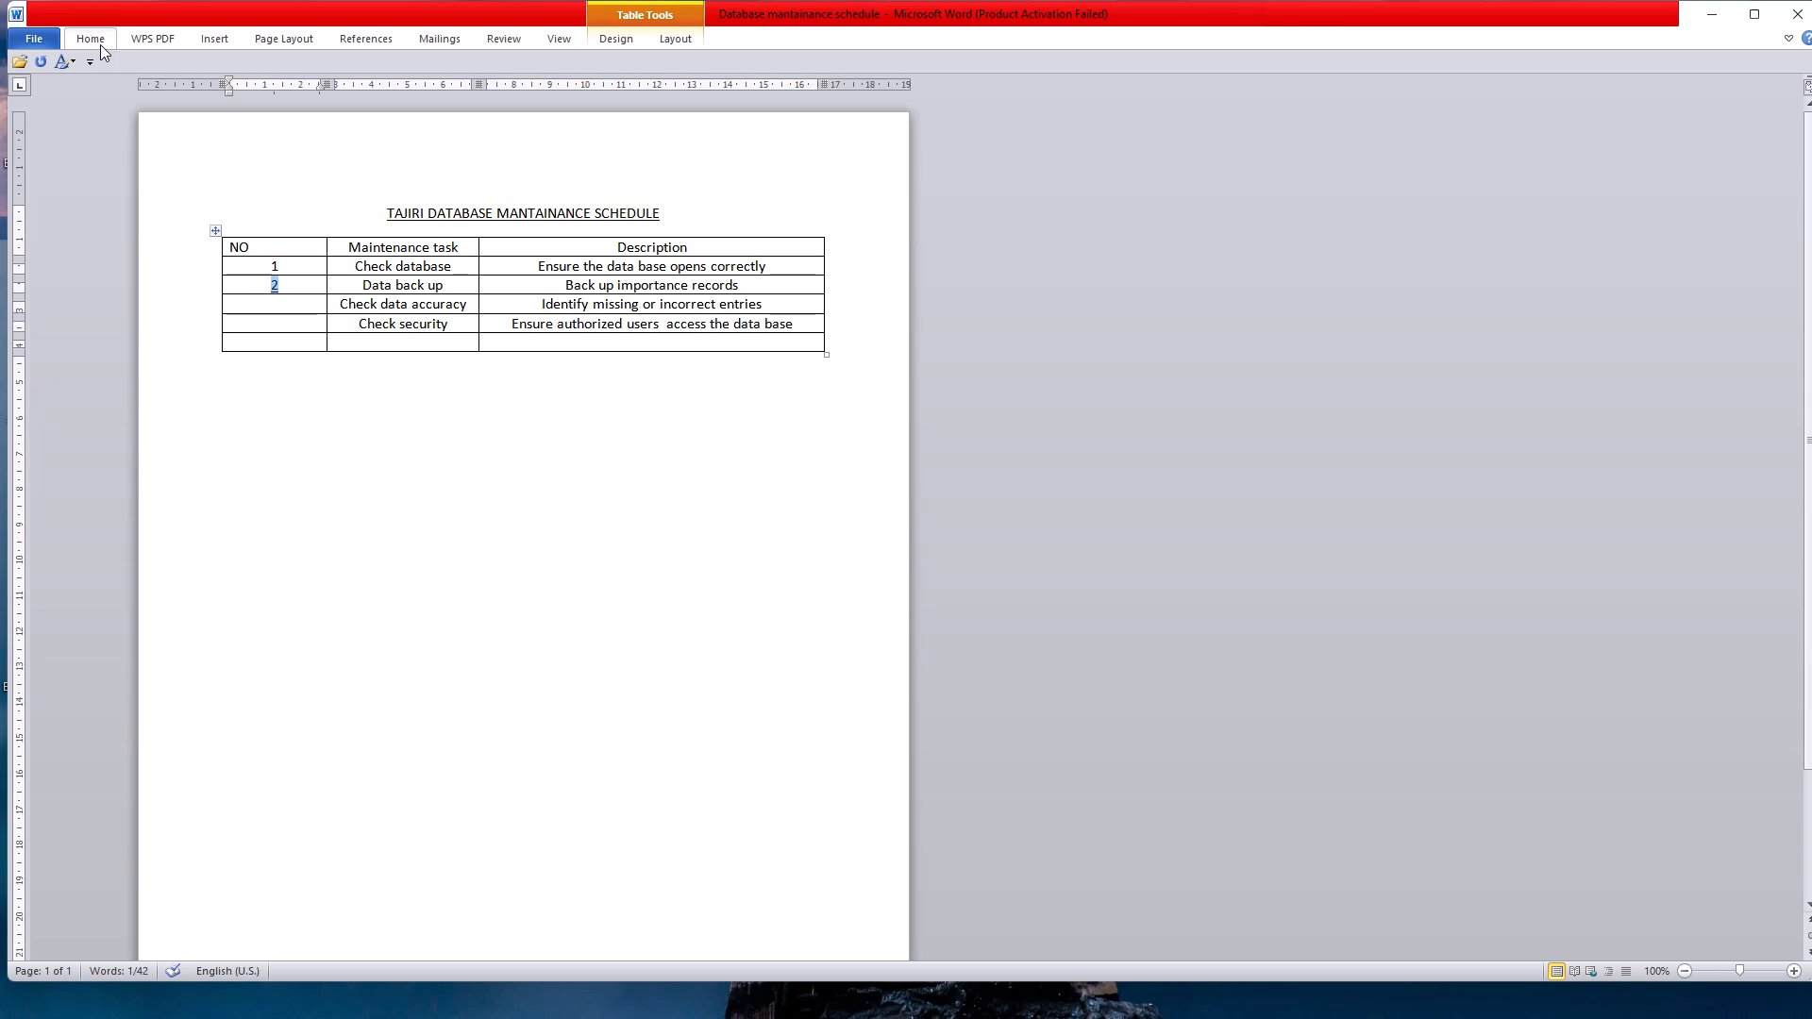
{"action": "left_click", "coordinate": [100, 44]}
{"action": "left_click", "coordinate": [215, 99]}
Turn off underlining on the empty line below the table.
{"action": "left_click", "coordinate": [85, 34]}
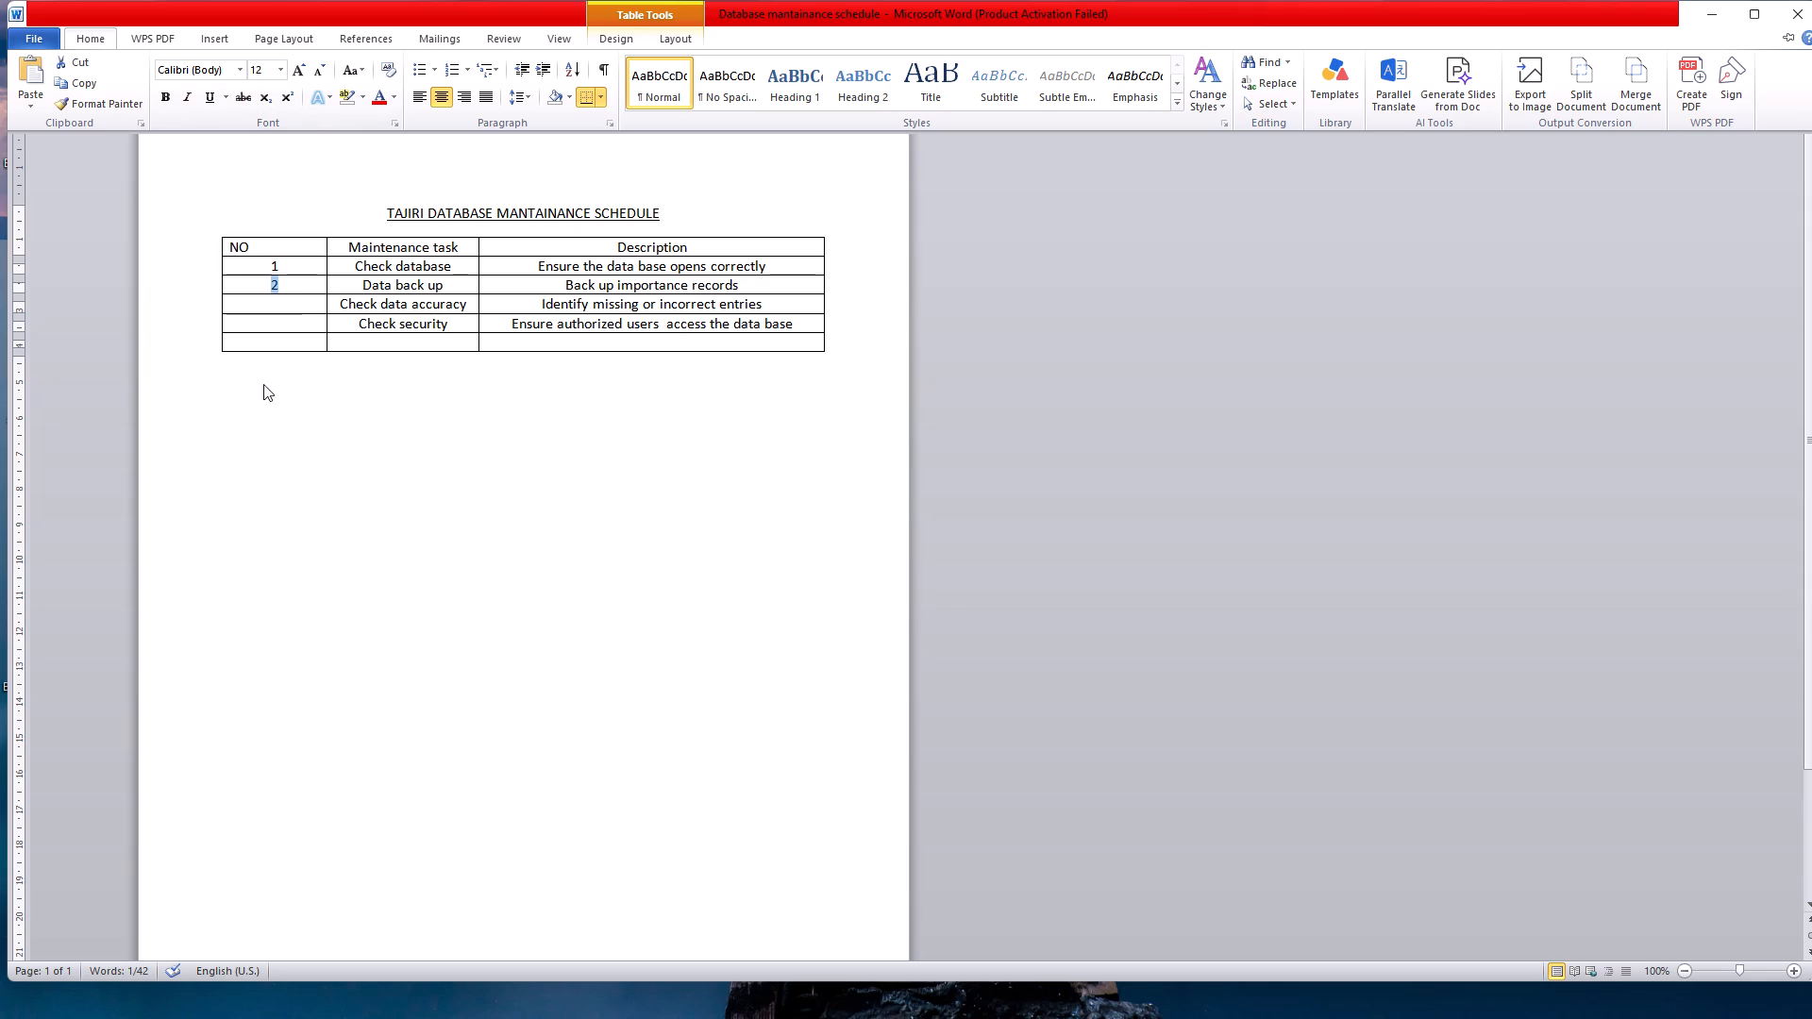
{"action": "left_click", "coordinate": [255, 407]}
{"action": "left_click", "coordinate": [326, 549]}
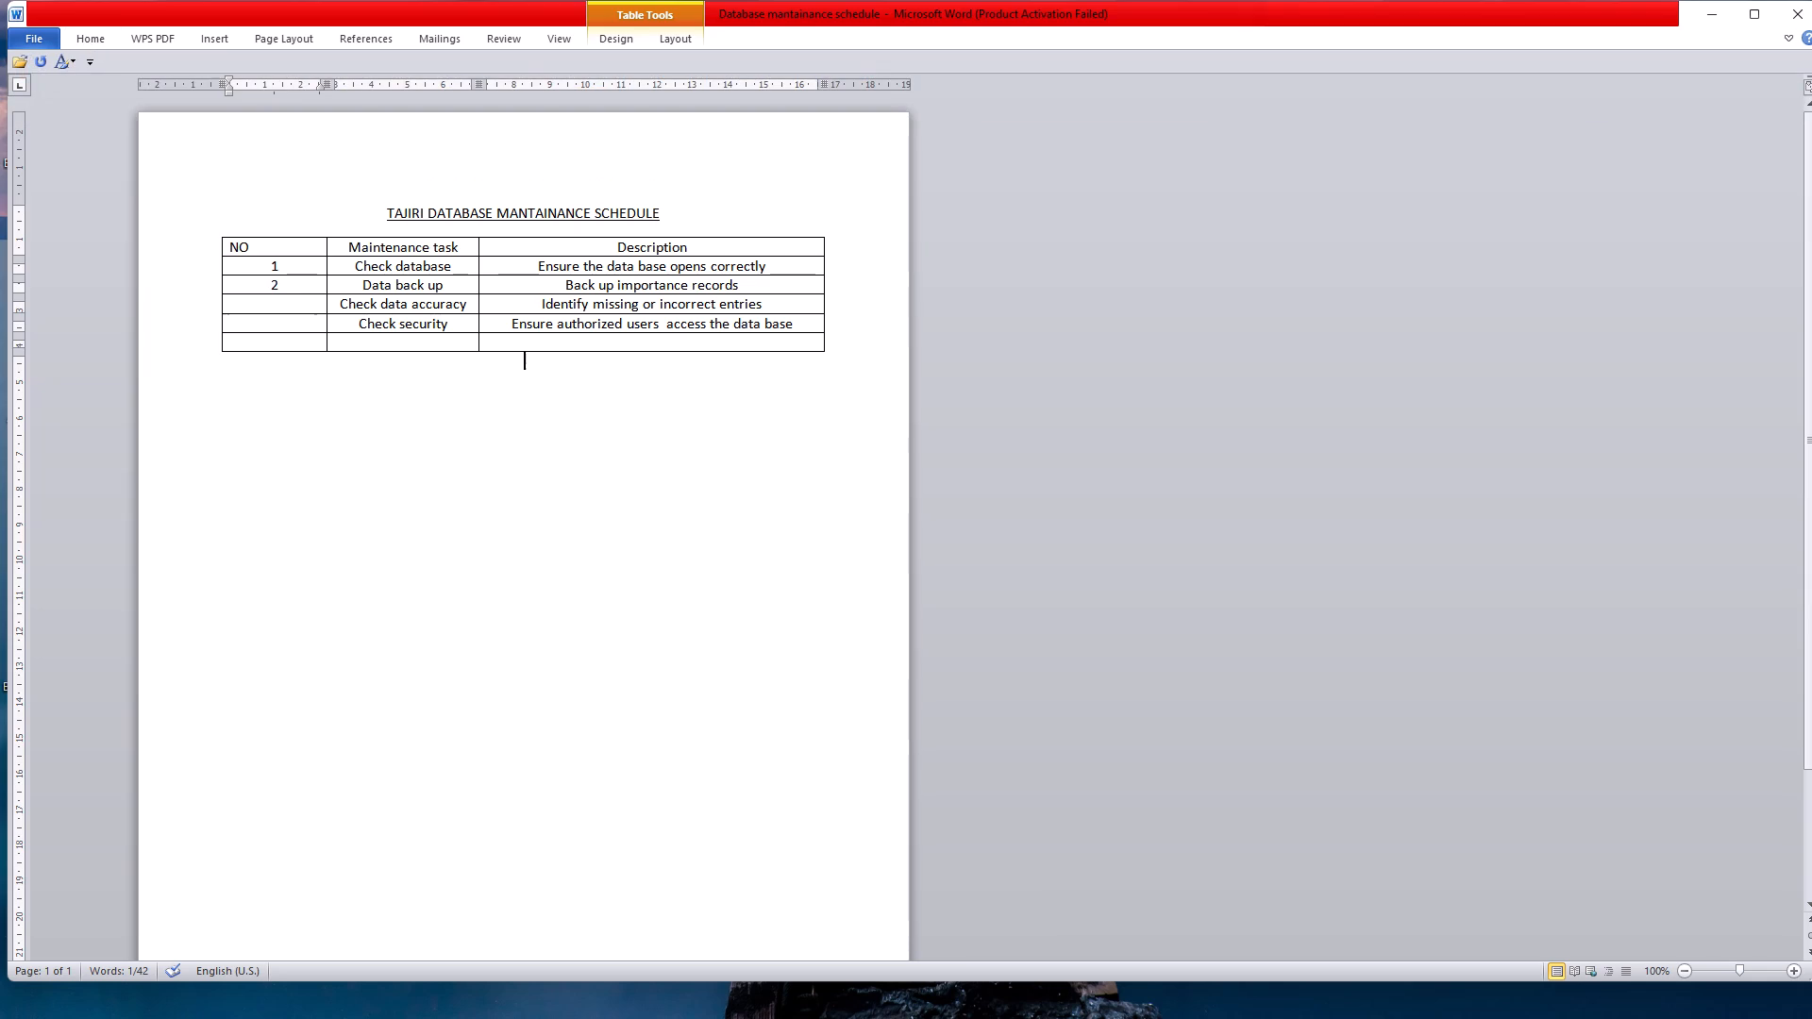
{"action": "left_click", "coordinate": [96, 53]}
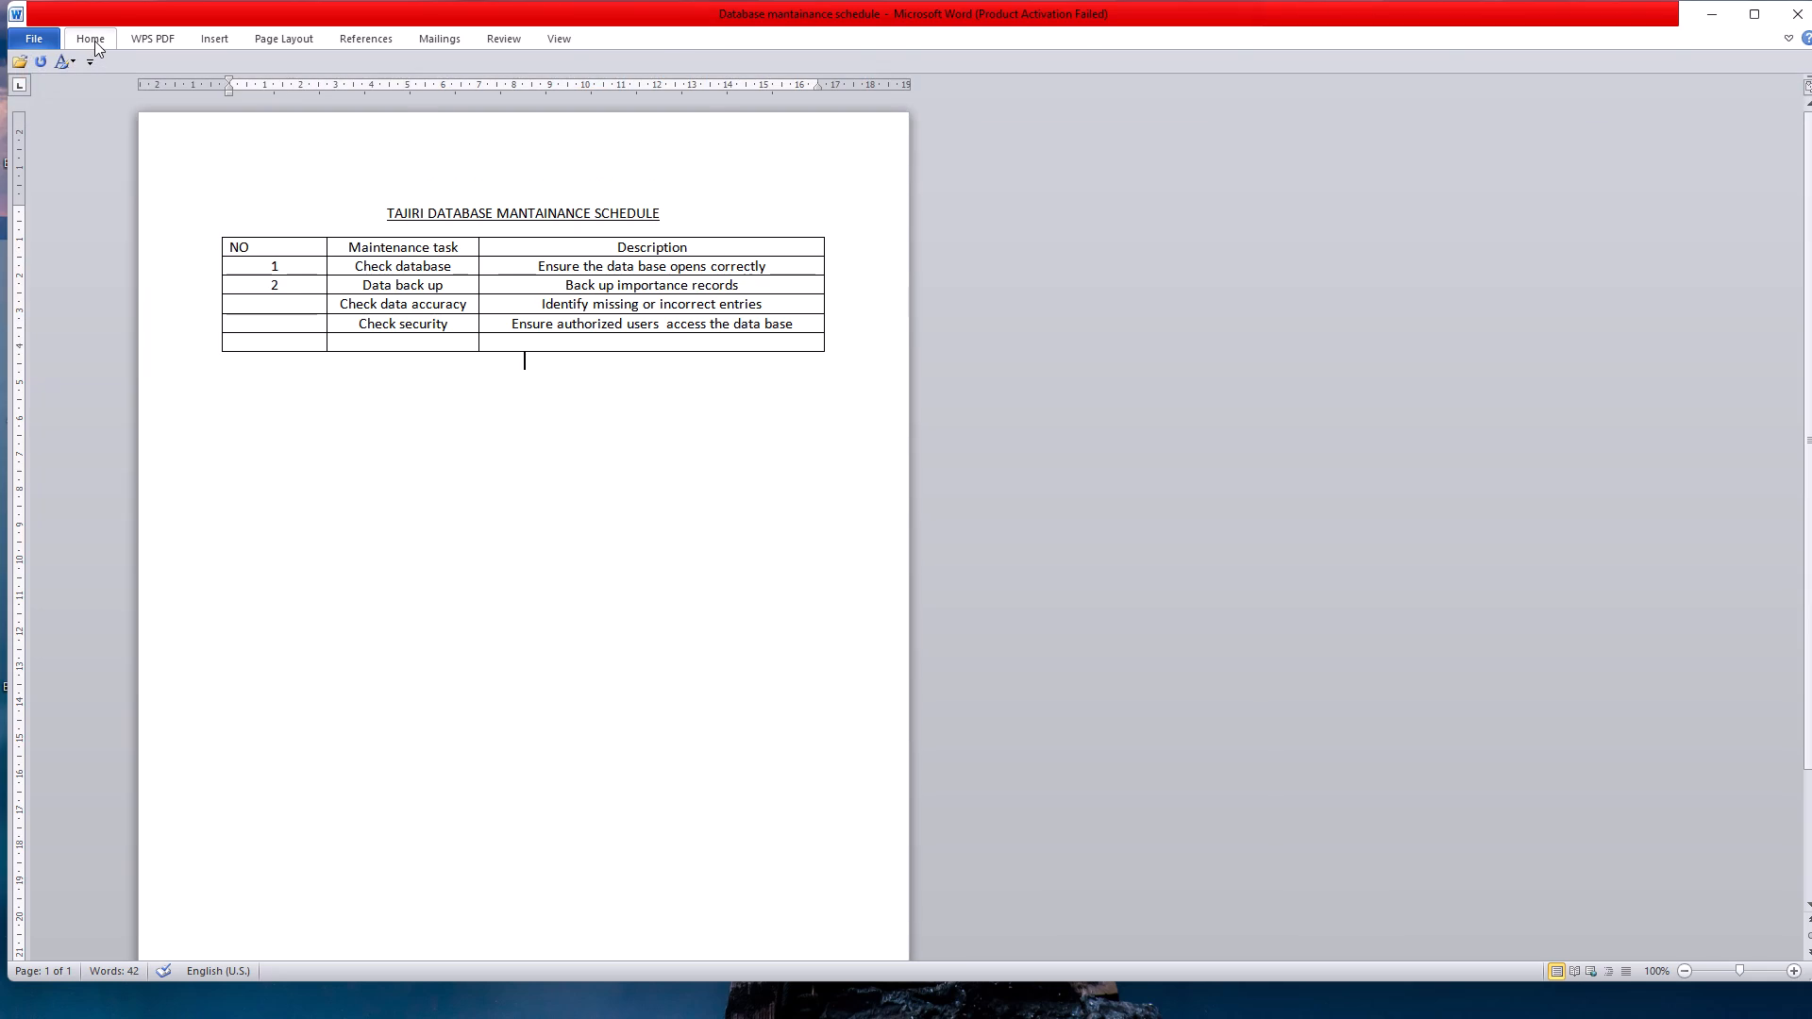
{"action": "left_click", "coordinate": [94, 41]}
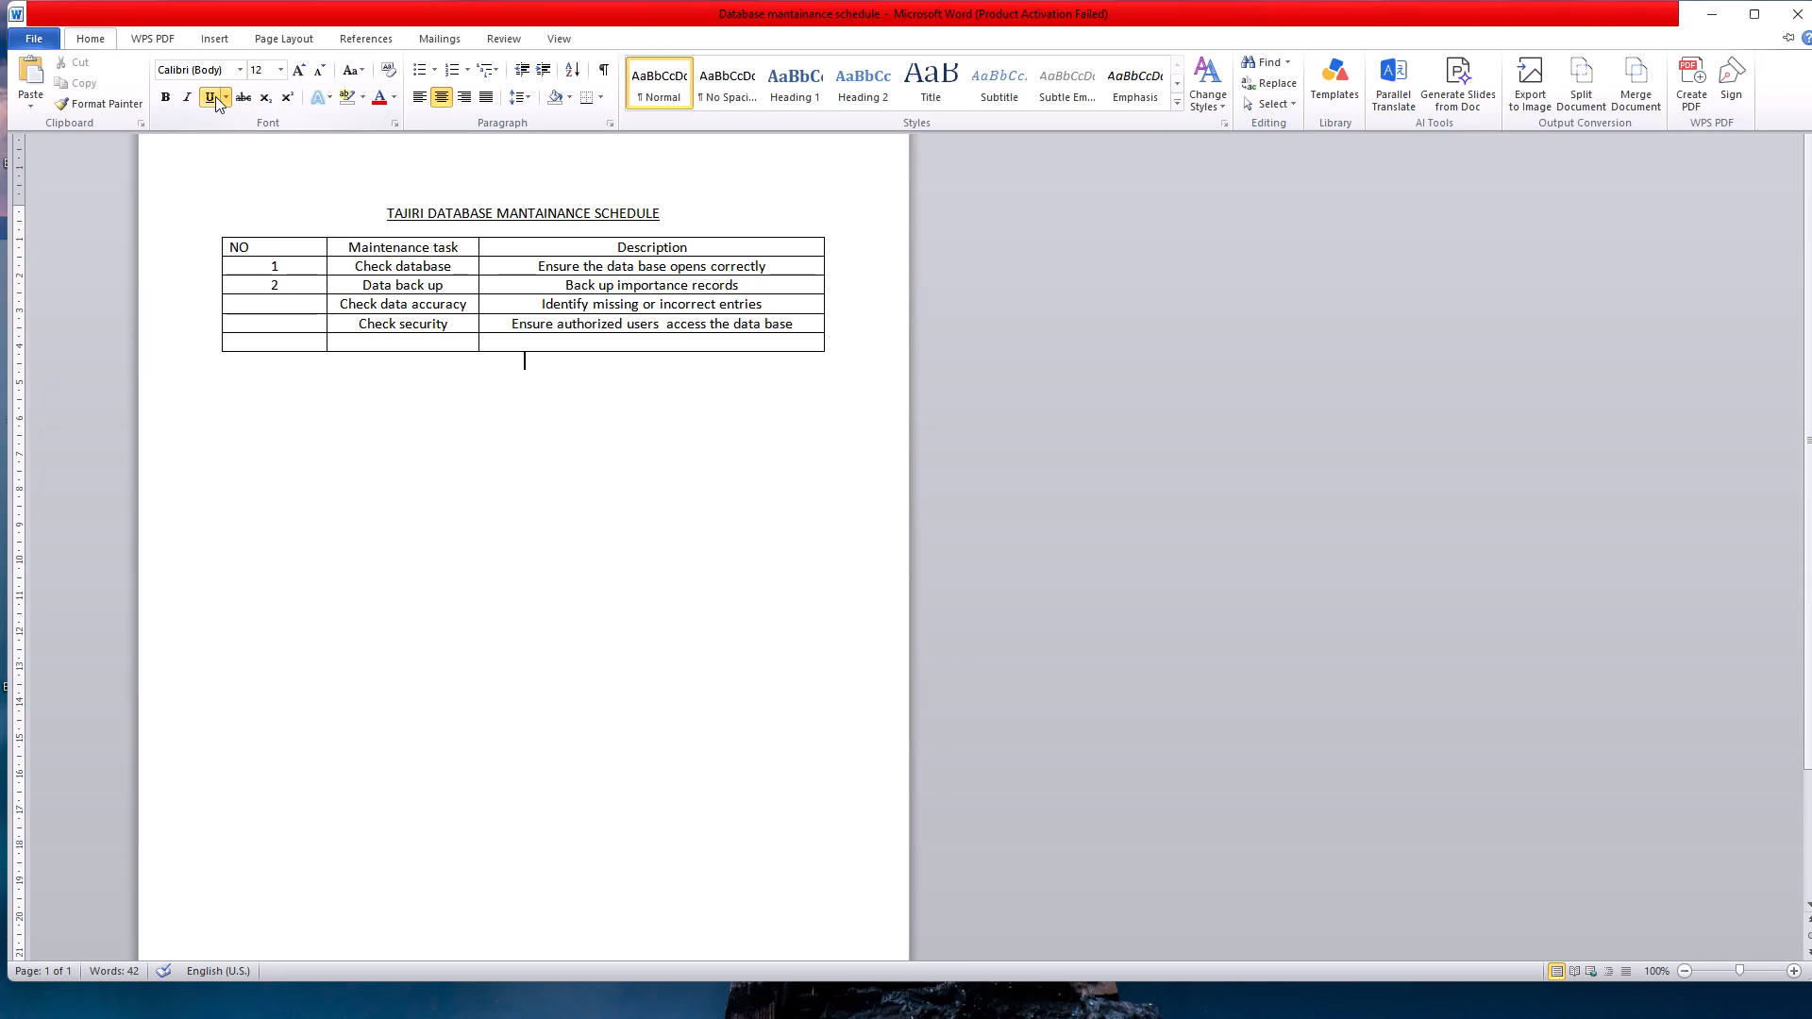
{"action": "left_click", "coordinate": [210, 96]}
Enter the numbers 3, 4 and 5 in the last three rows of the NO column.
{"action": "left_click", "coordinate": [274, 302]}
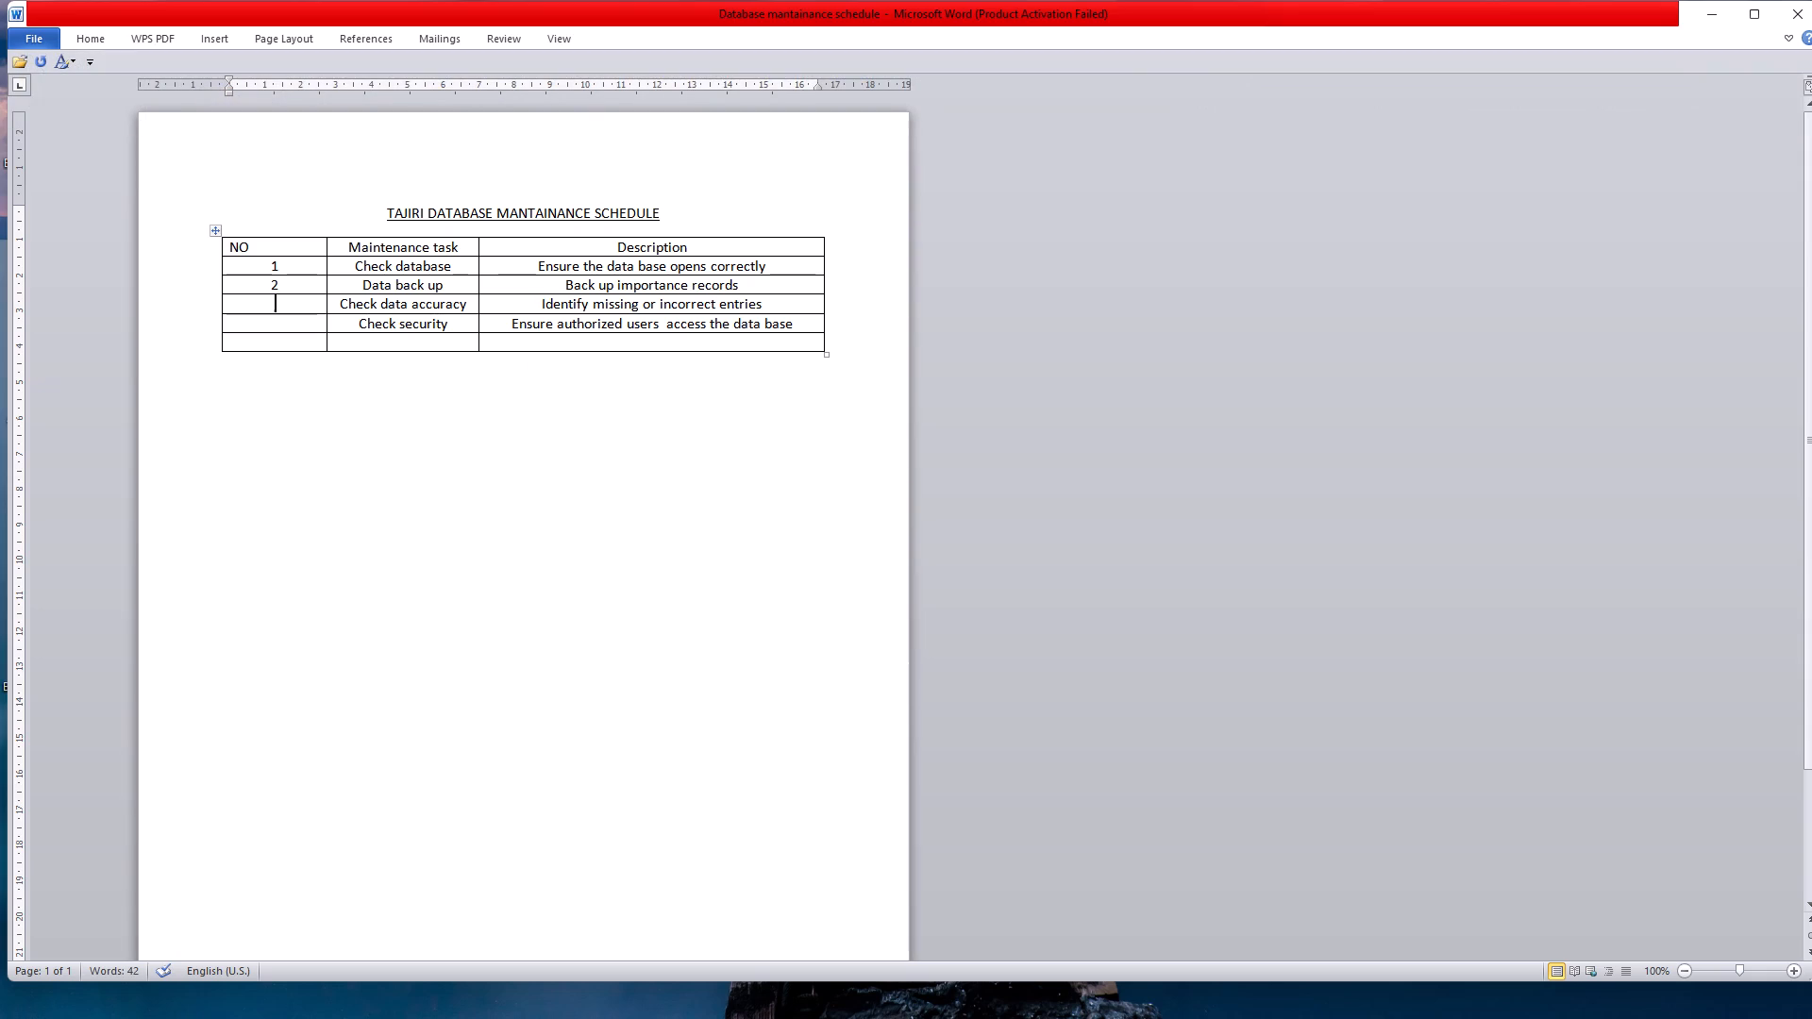
{"action": "key", "text": "3"}
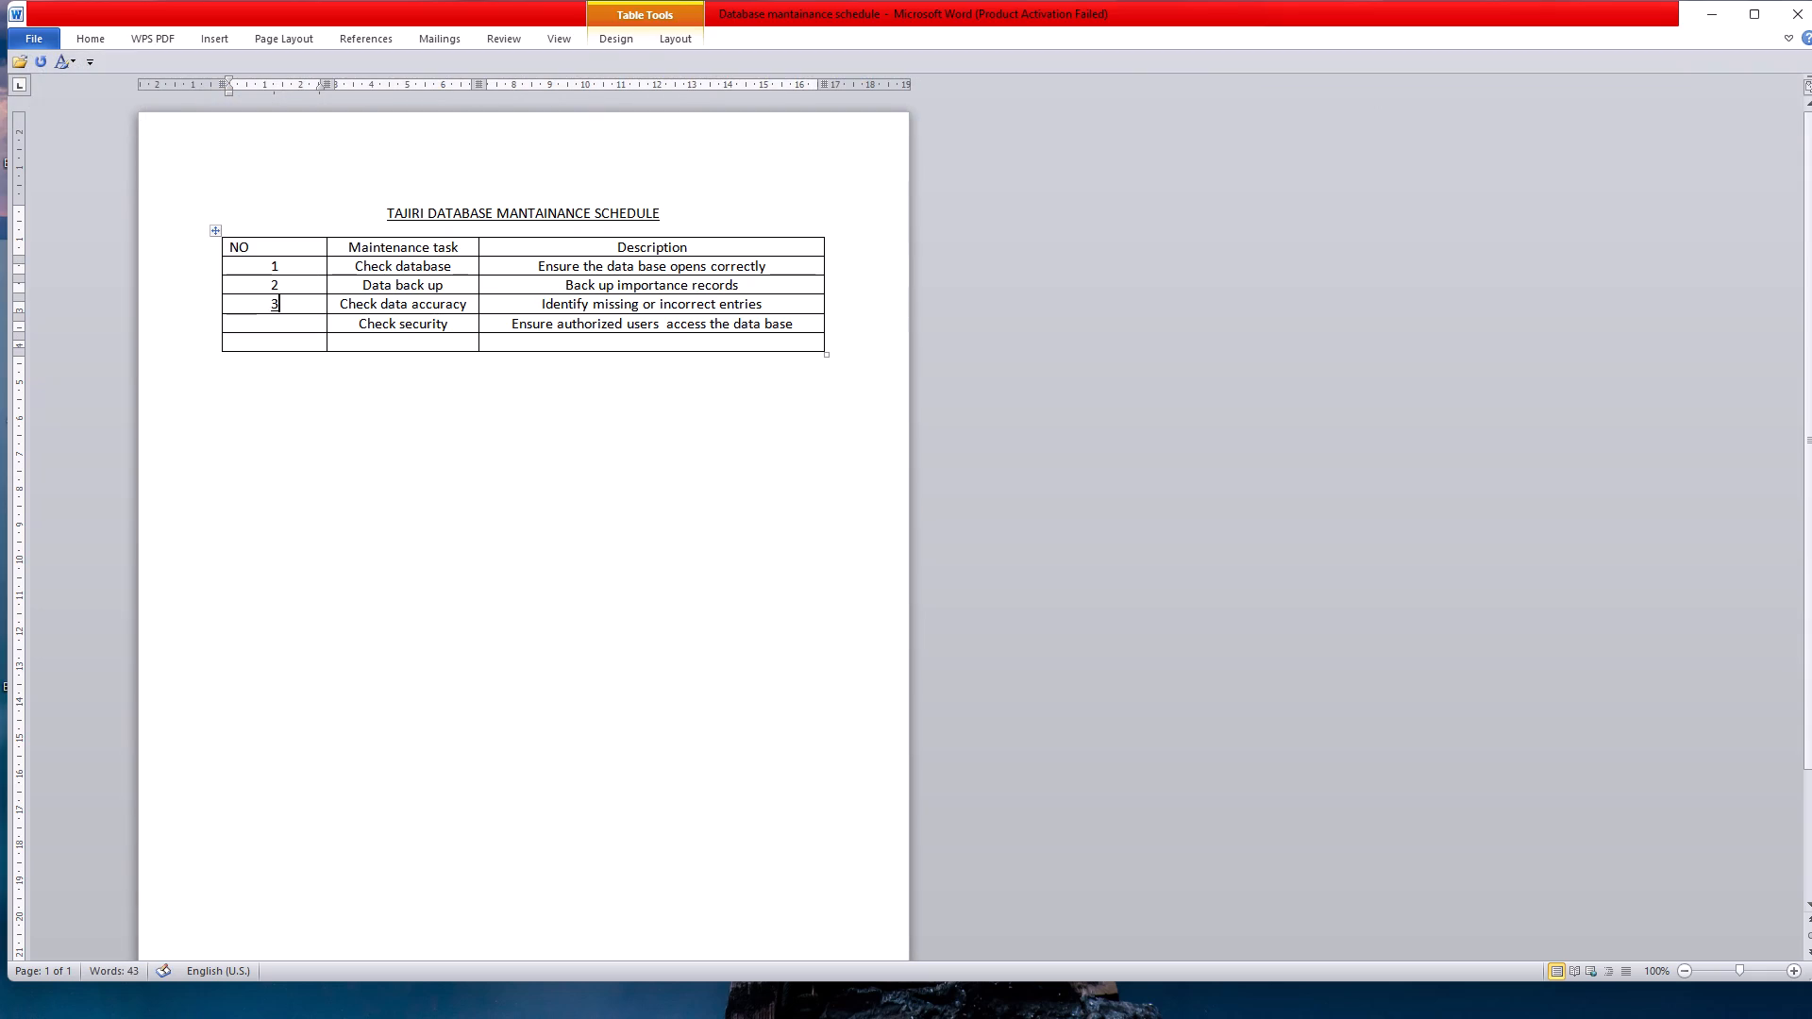
{"action": "left_click", "coordinate": [281, 320]}
{"action": "key", "text": "4"}
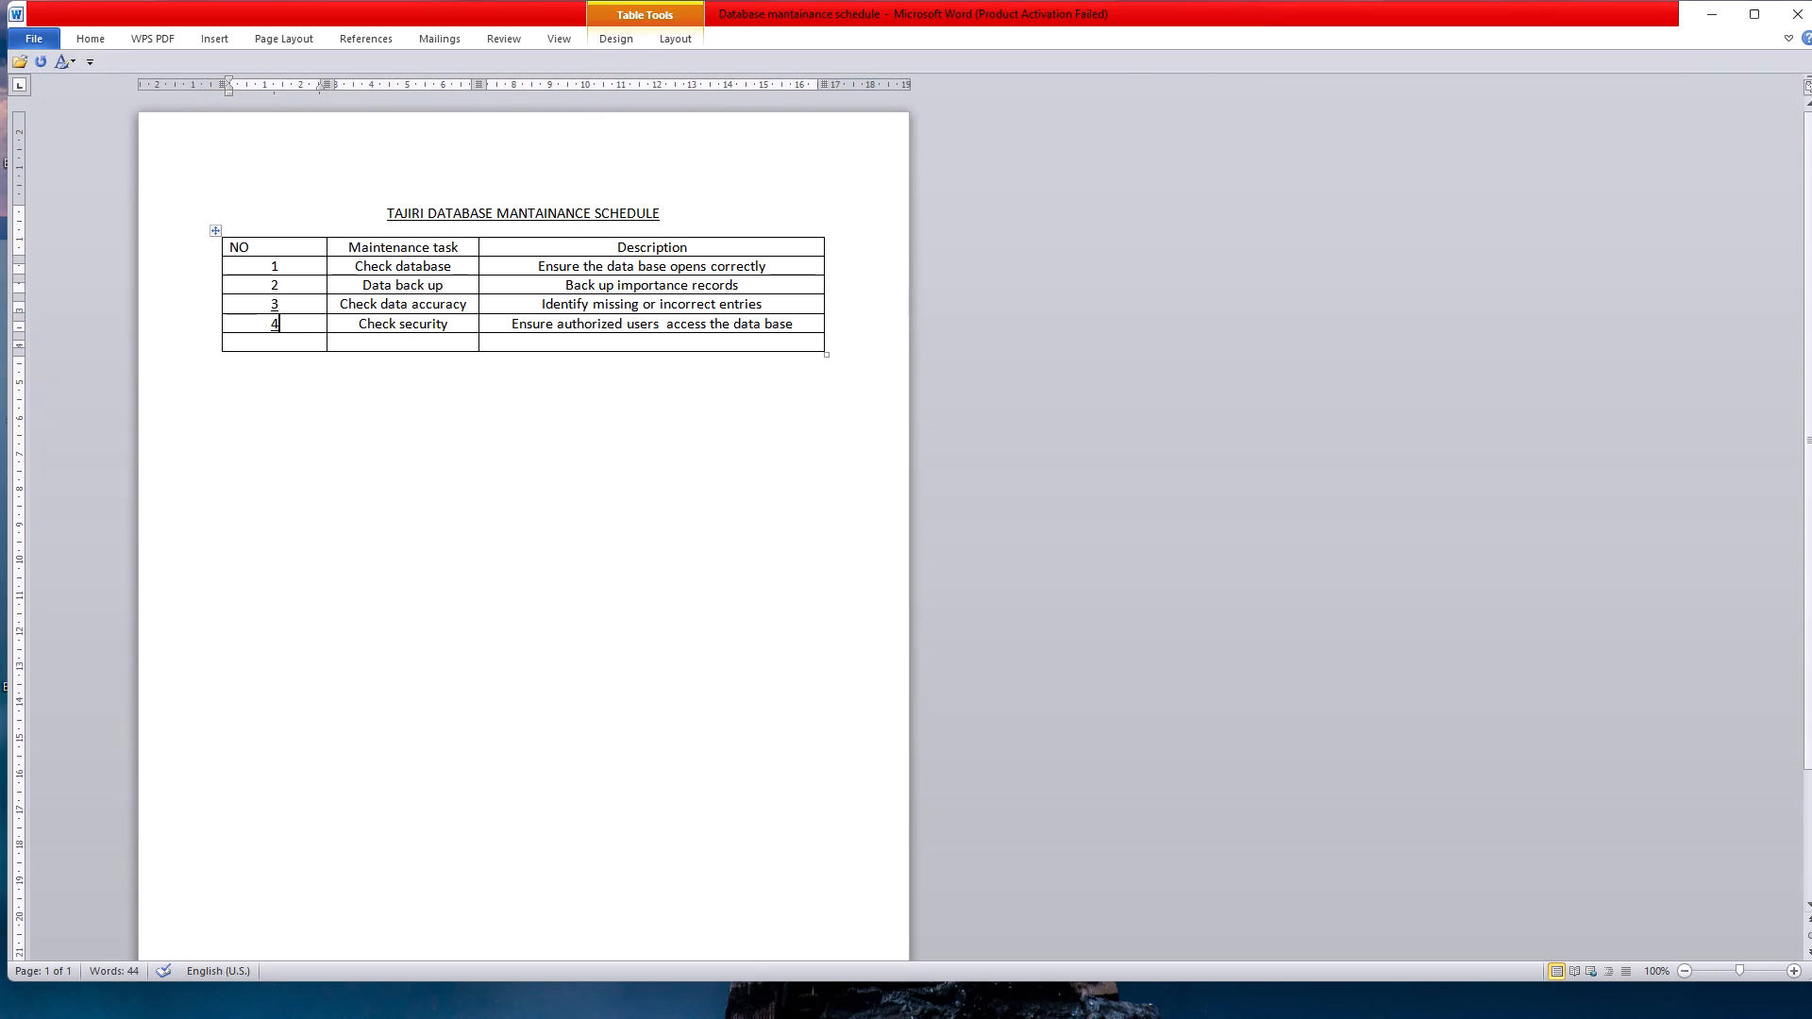
{"action": "left_click", "coordinate": [281, 337]}
{"action": "key", "text": "5"}
Remove the underline from the numbers 3, 4 and 5 in the NO column.
{"action": "left_click_drag", "start_coordinate": [264, 303], "coordinate": [297, 303]}
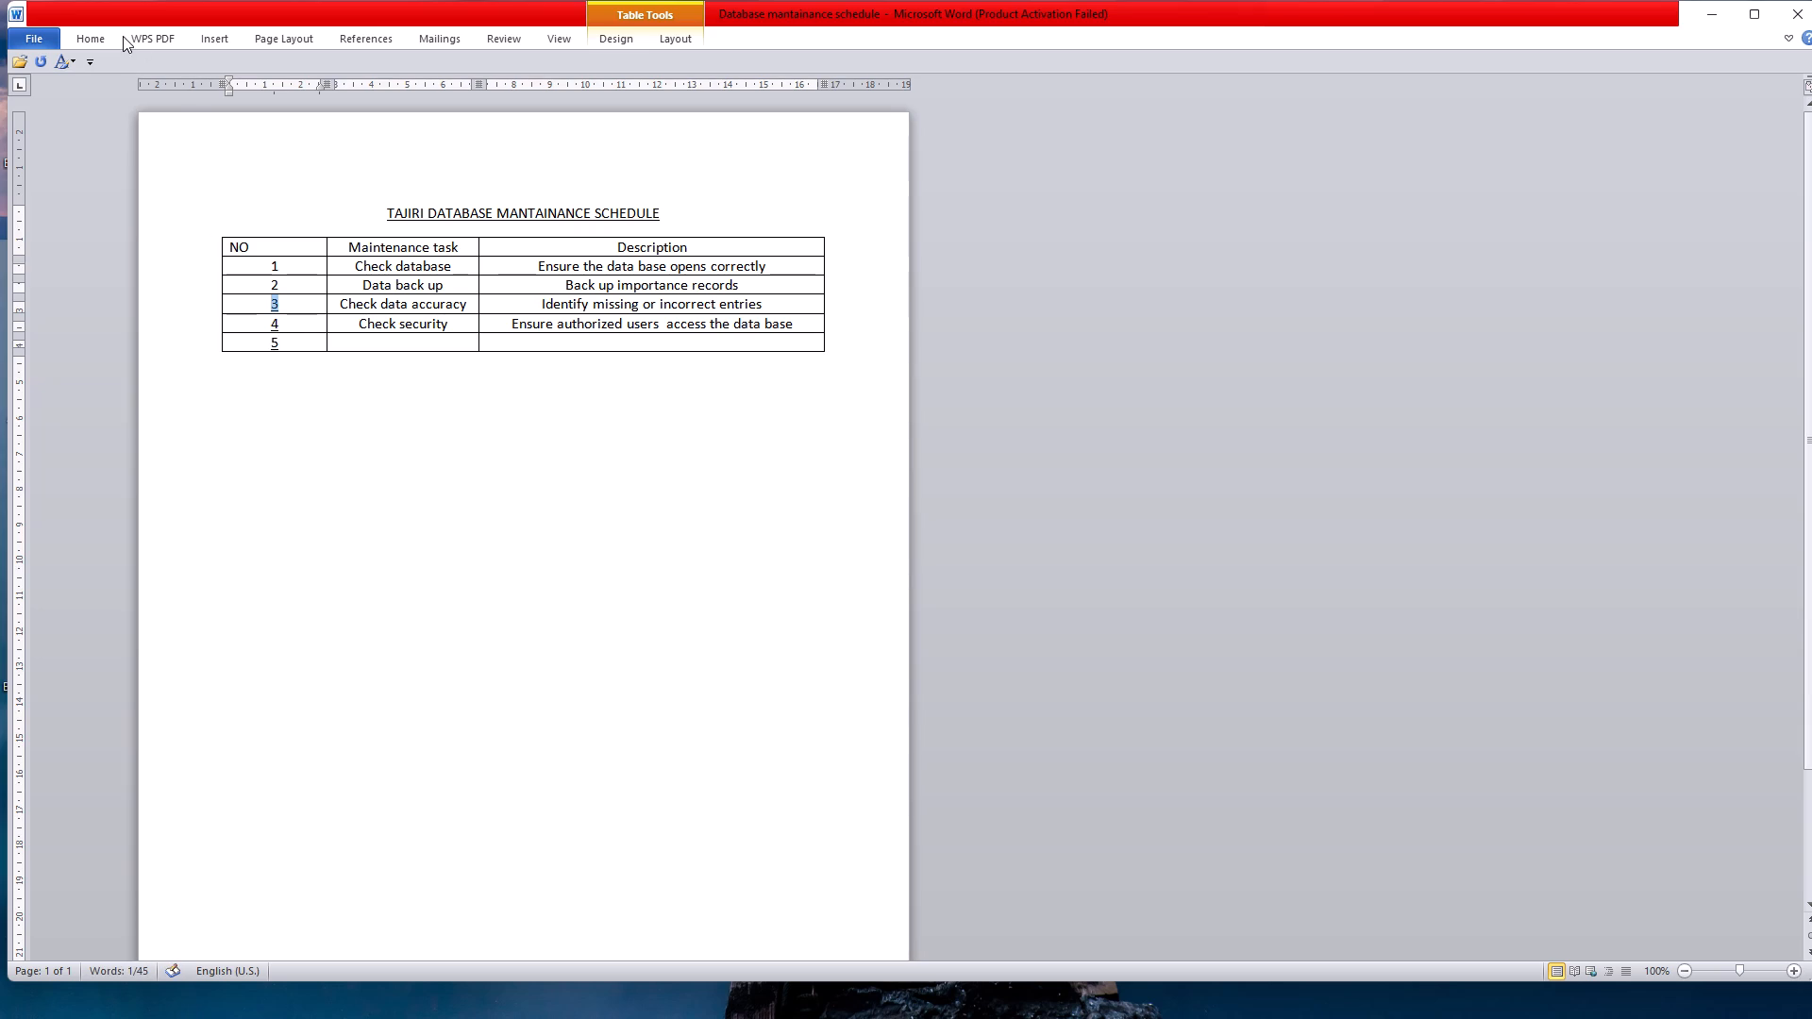
{"action": "left_click", "coordinate": [88, 35]}
{"action": "left_click", "coordinate": [205, 100]}
{"action": "left_click_drag", "start_coordinate": [268, 325], "coordinate": [293, 325]}
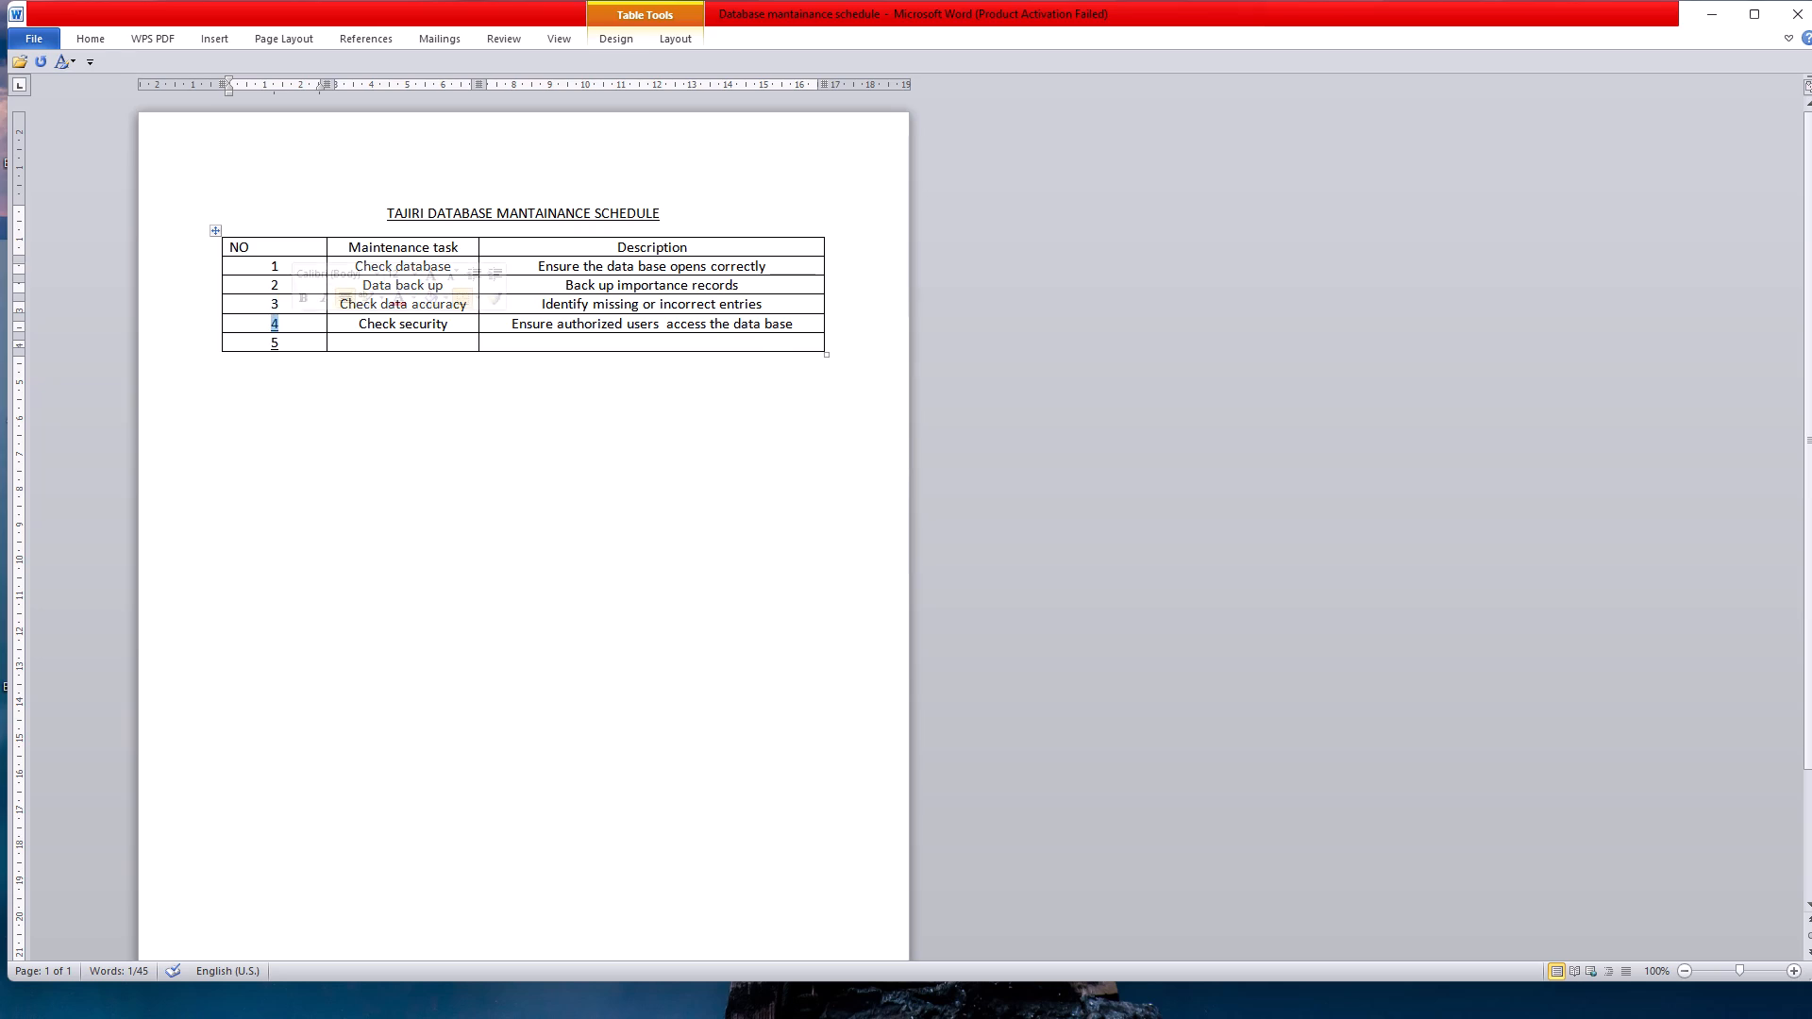
{"action": "left_click", "coordinate": [97, 35]}
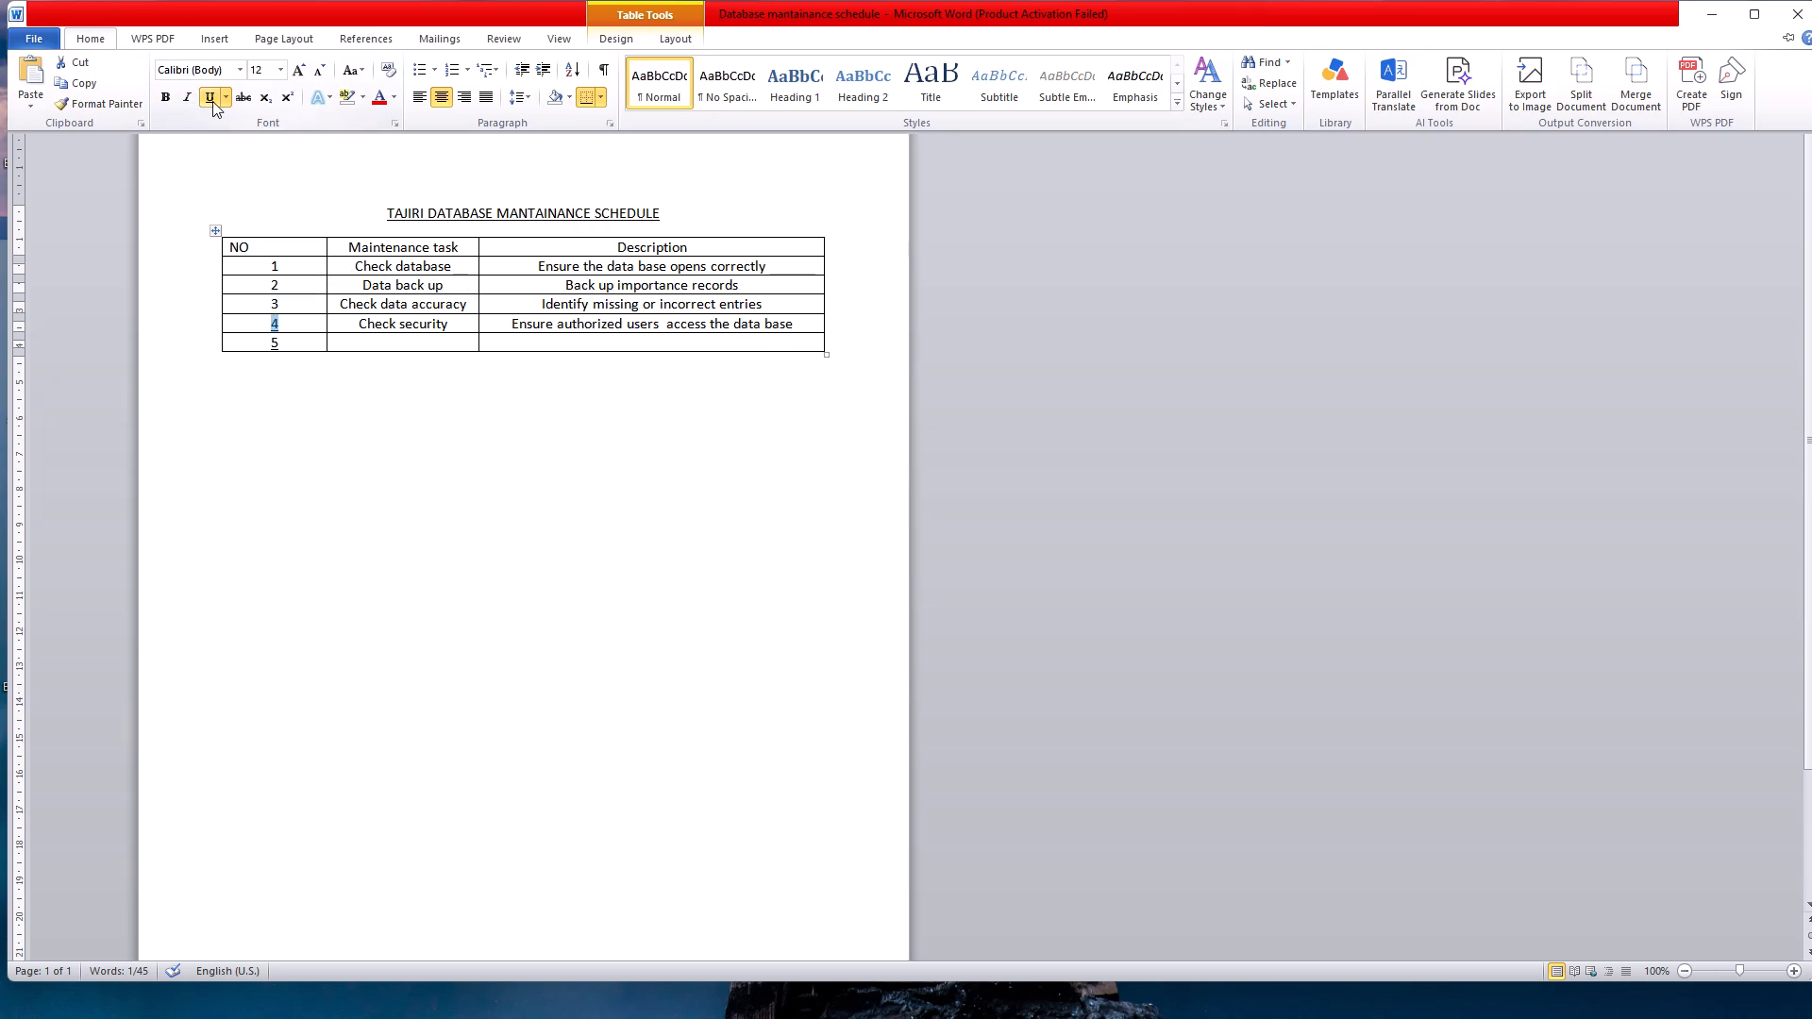
{"action": "left_click", "coordinate": [212, 101]}
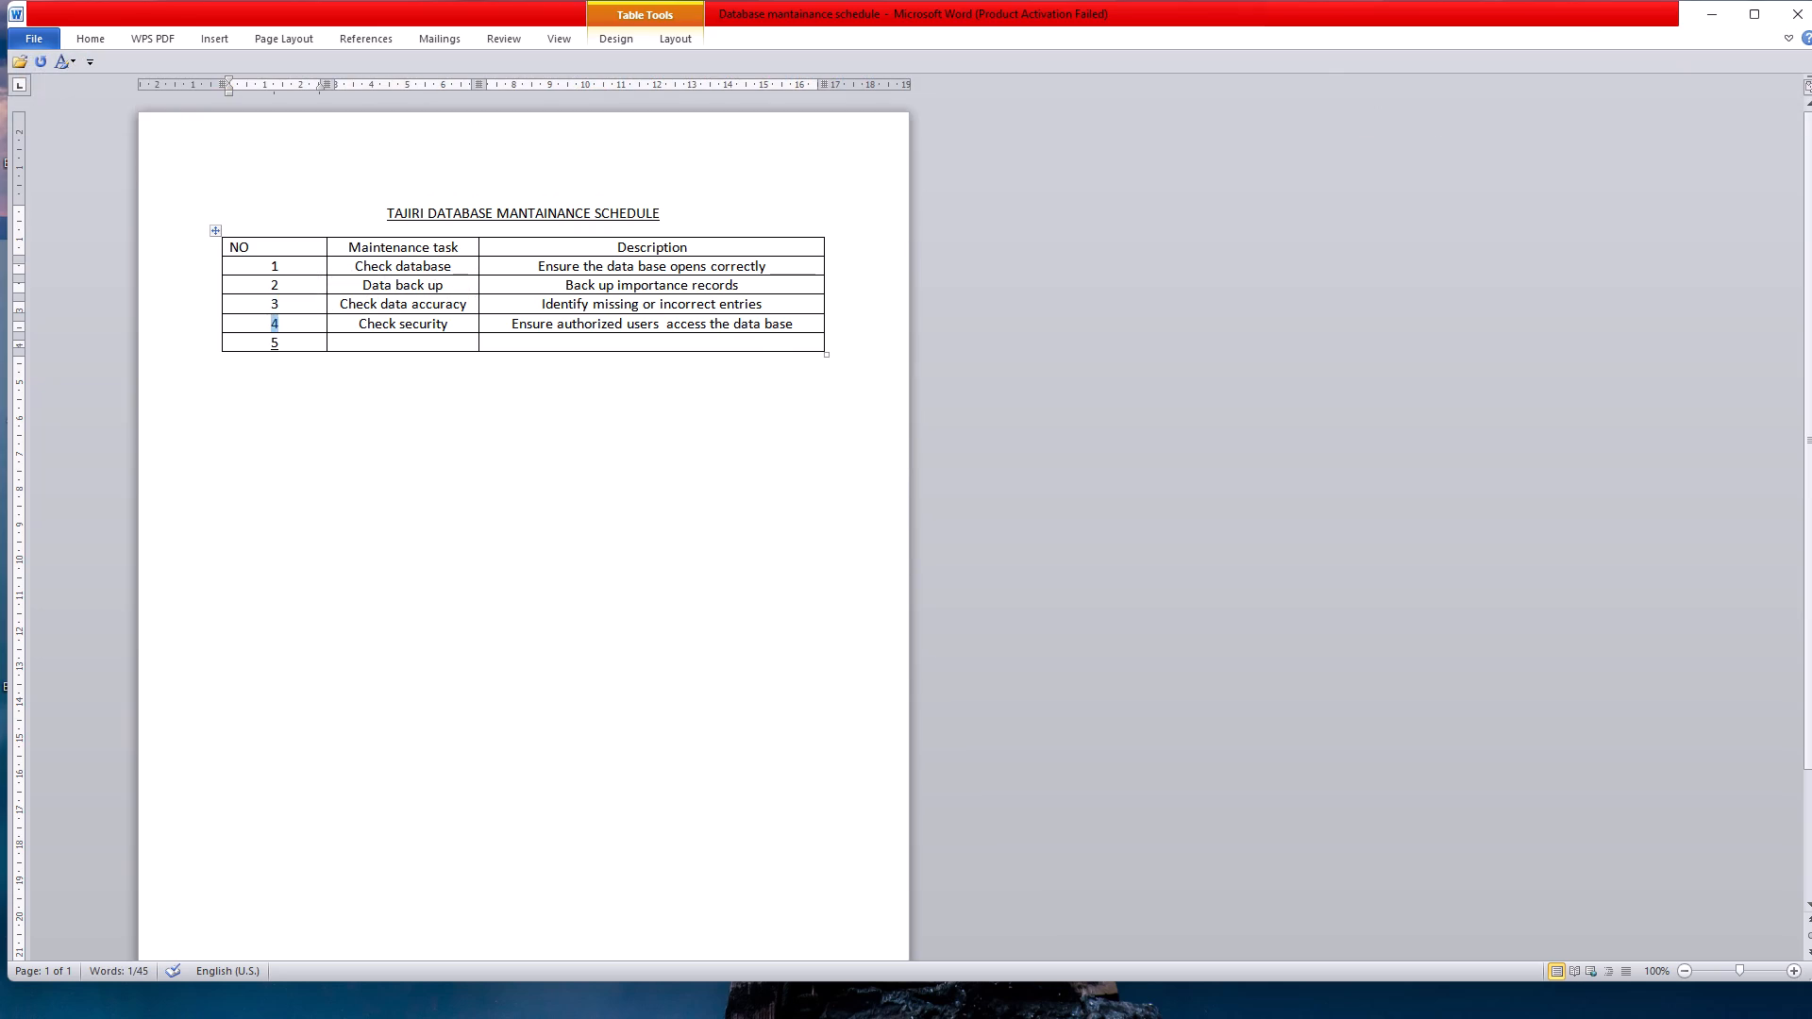
{"action": "left_click_drag", "start_coordinate": [268, 342], "coordinate": [279, 343]}
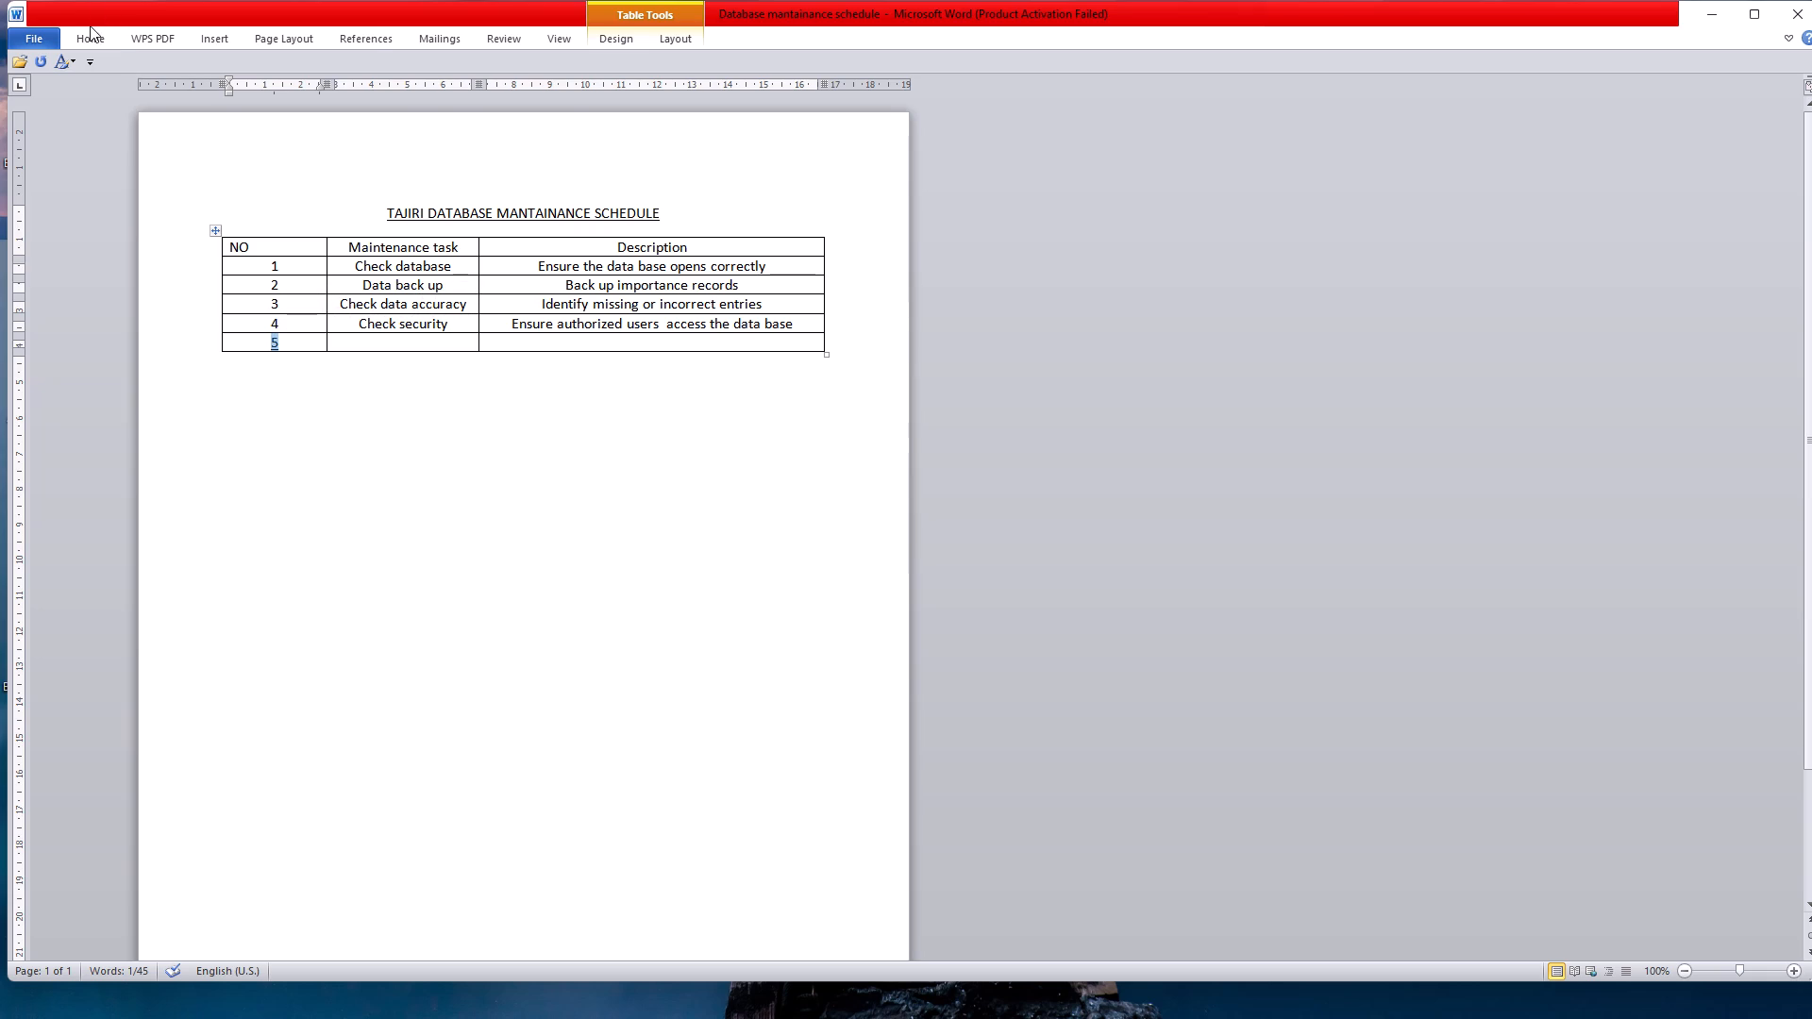
{"action": "left_click", "coordinate": [90, 27]}
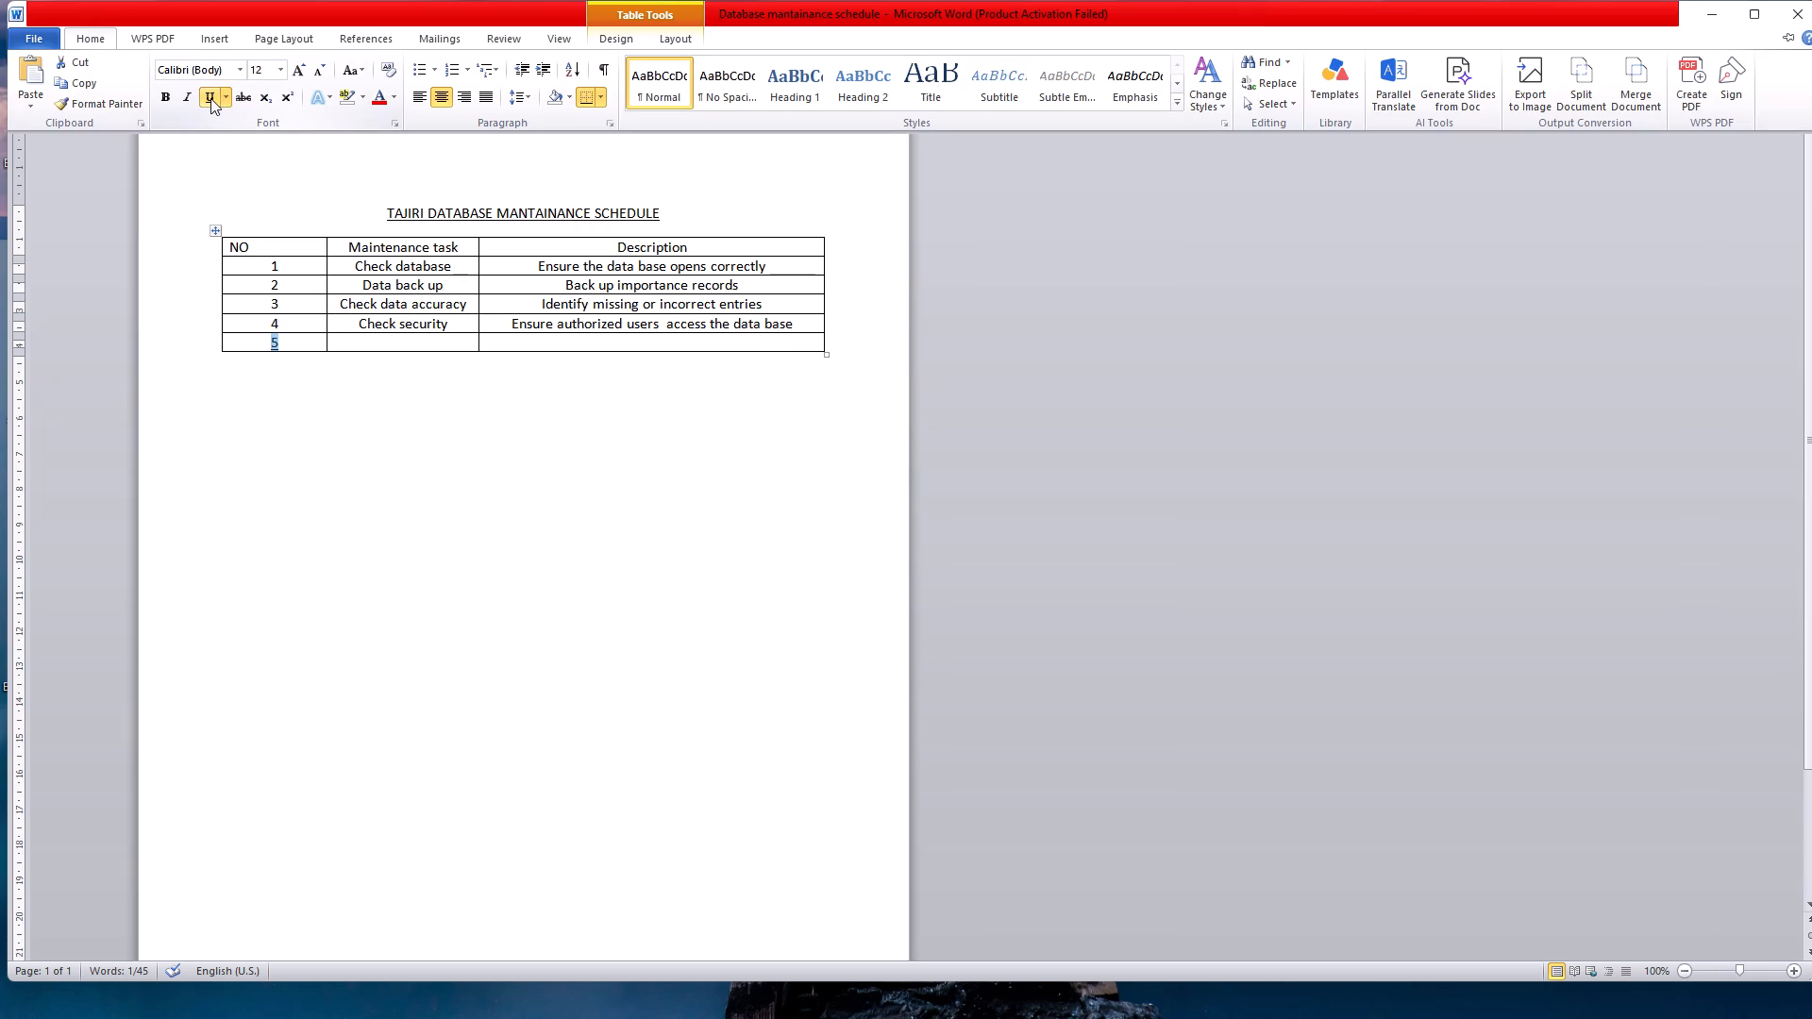
{"action": "left_click", "coordinate": [210, 98]}
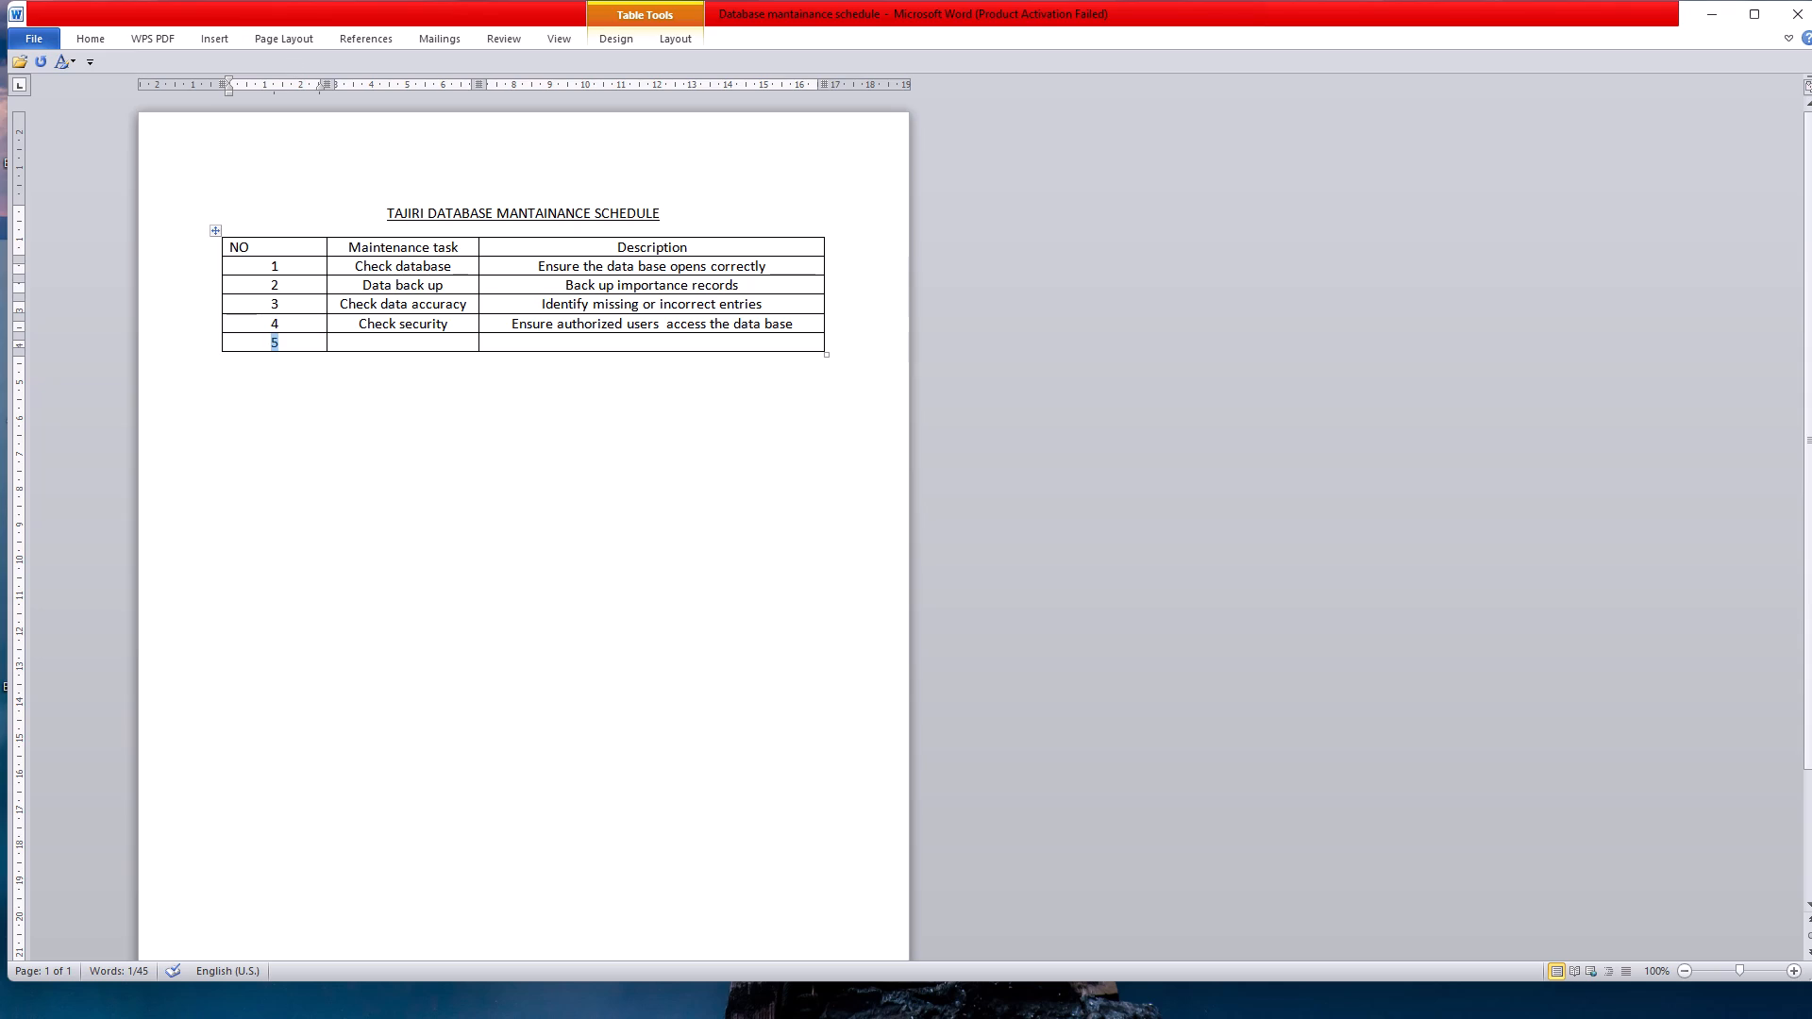
{"action": "left_click", "coordinate": [337, 445]}
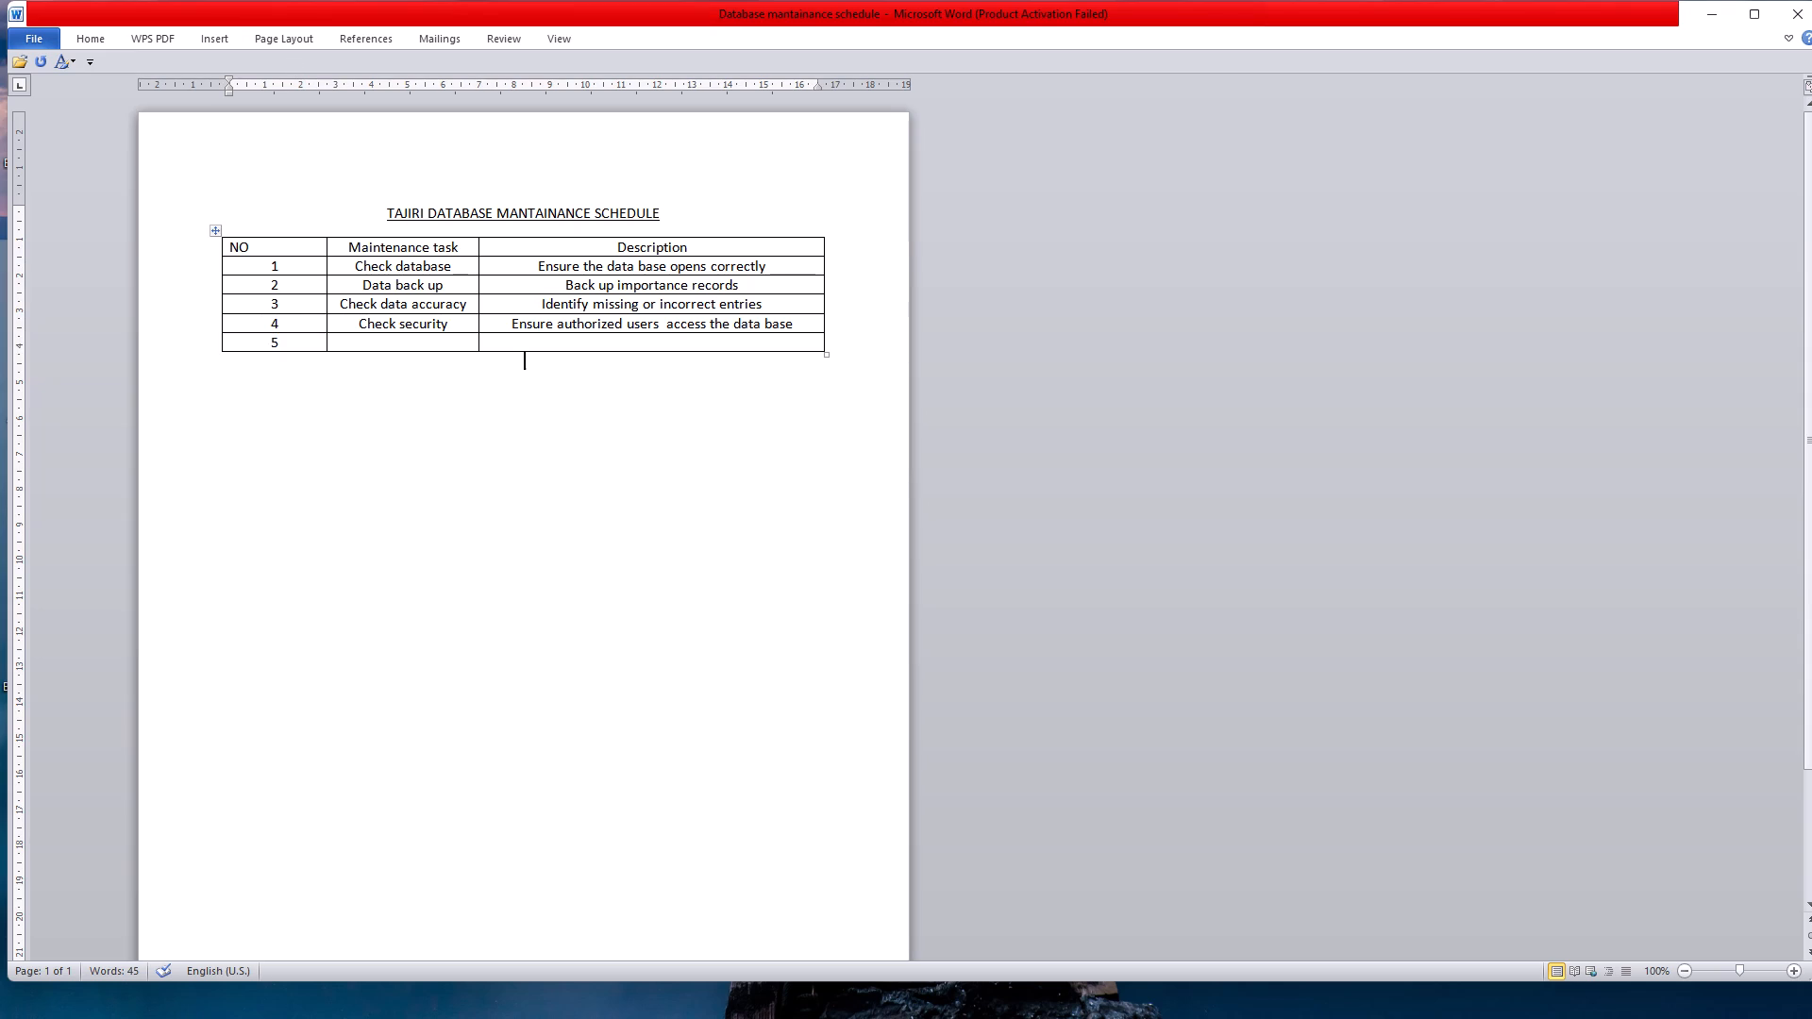
Add the heading "WEEKLY TASK" on the centered line directly below the table.
{"action": "left_click", "coordinate": [261, 214]}
{"action": "left_click", "coordinate": [533, 391]}
{"action": "type", "text": "WEEKLY"}
{"action": "key", "text": "space"}
{"action": "type", "text": "TASK"}
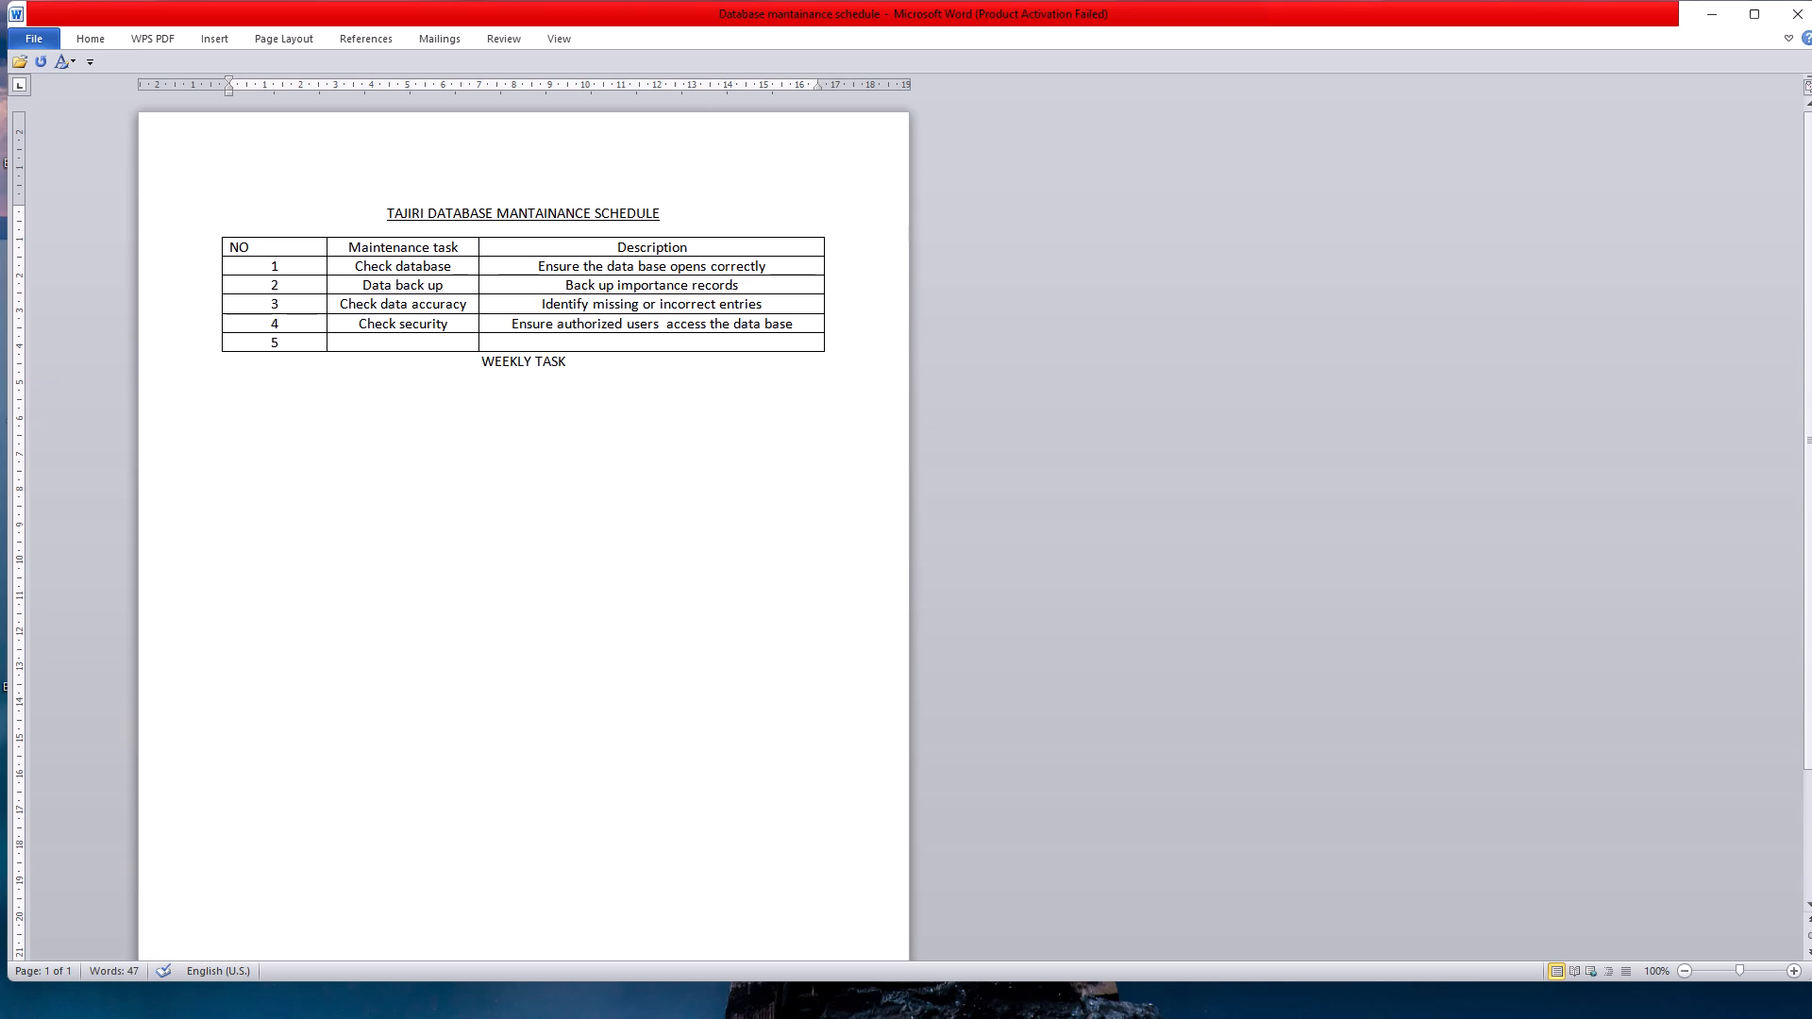
Make the "WEEKLY TASK" heading underlined and bold.
{"action": "left_click_drag", "start_coordinate": [478, 361], "coordinate": [581, 360]}
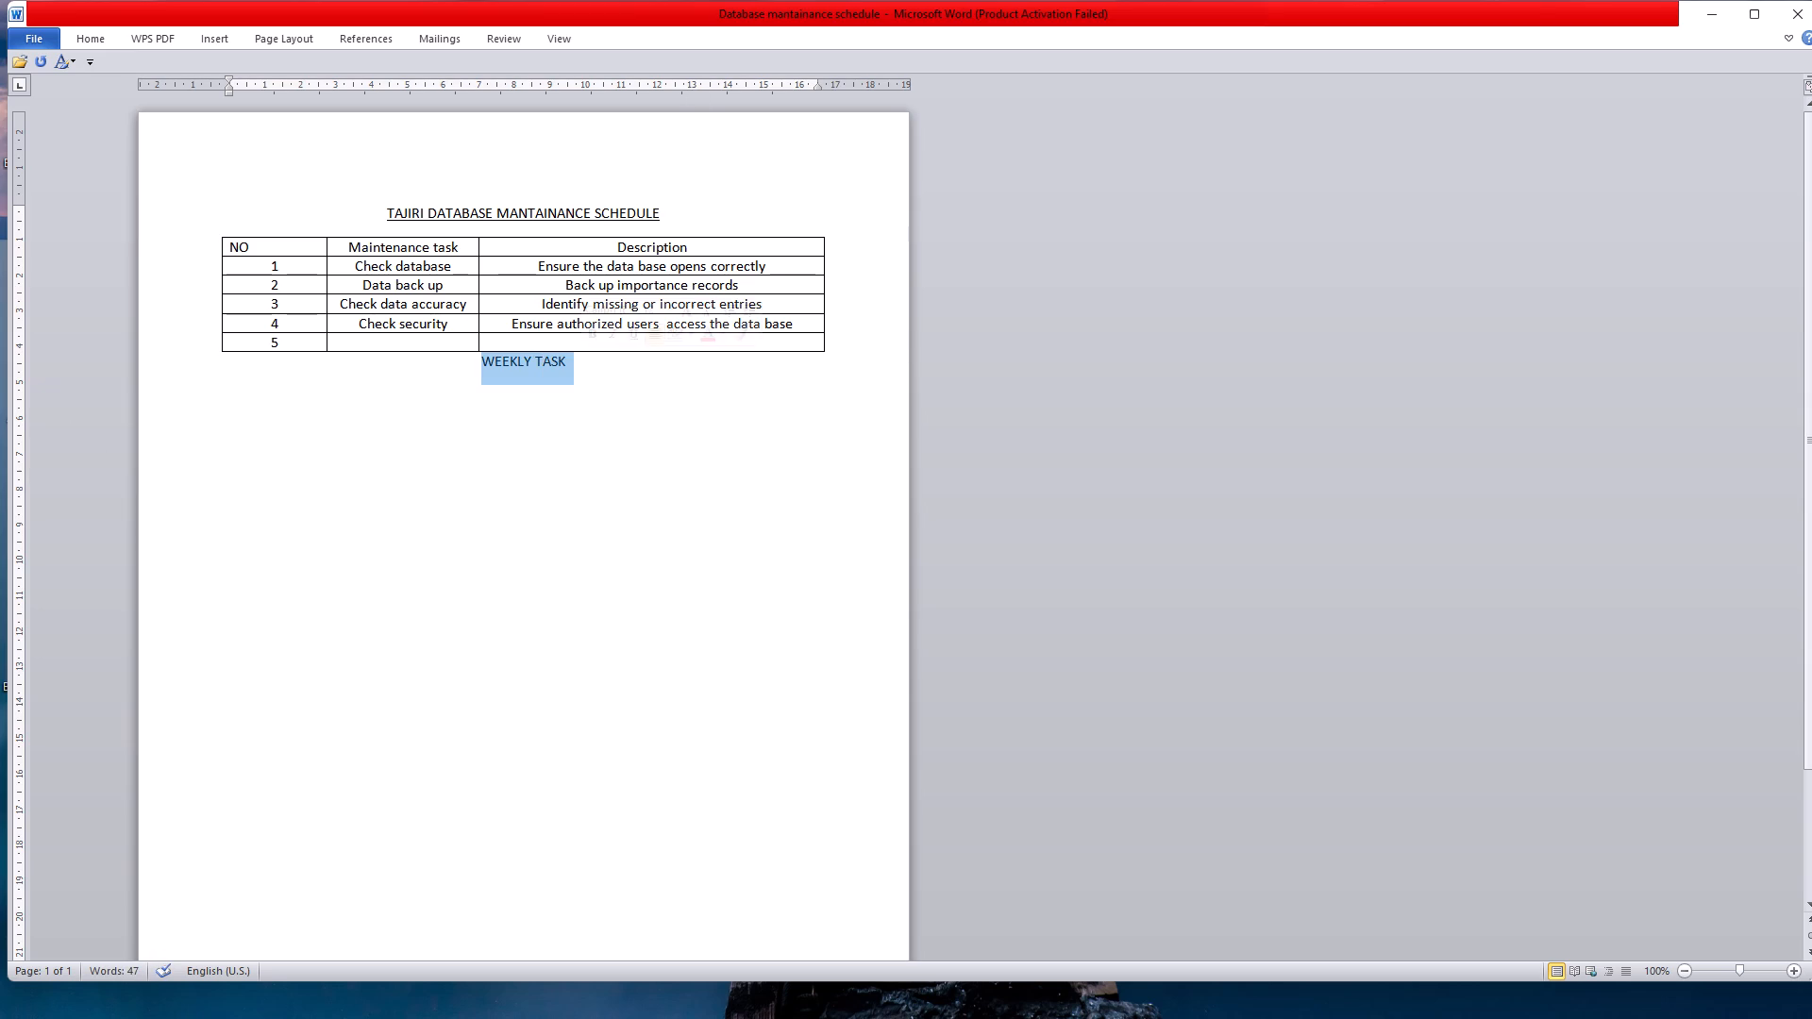
{"action": "left_click", "coordinate": [92, 36]}
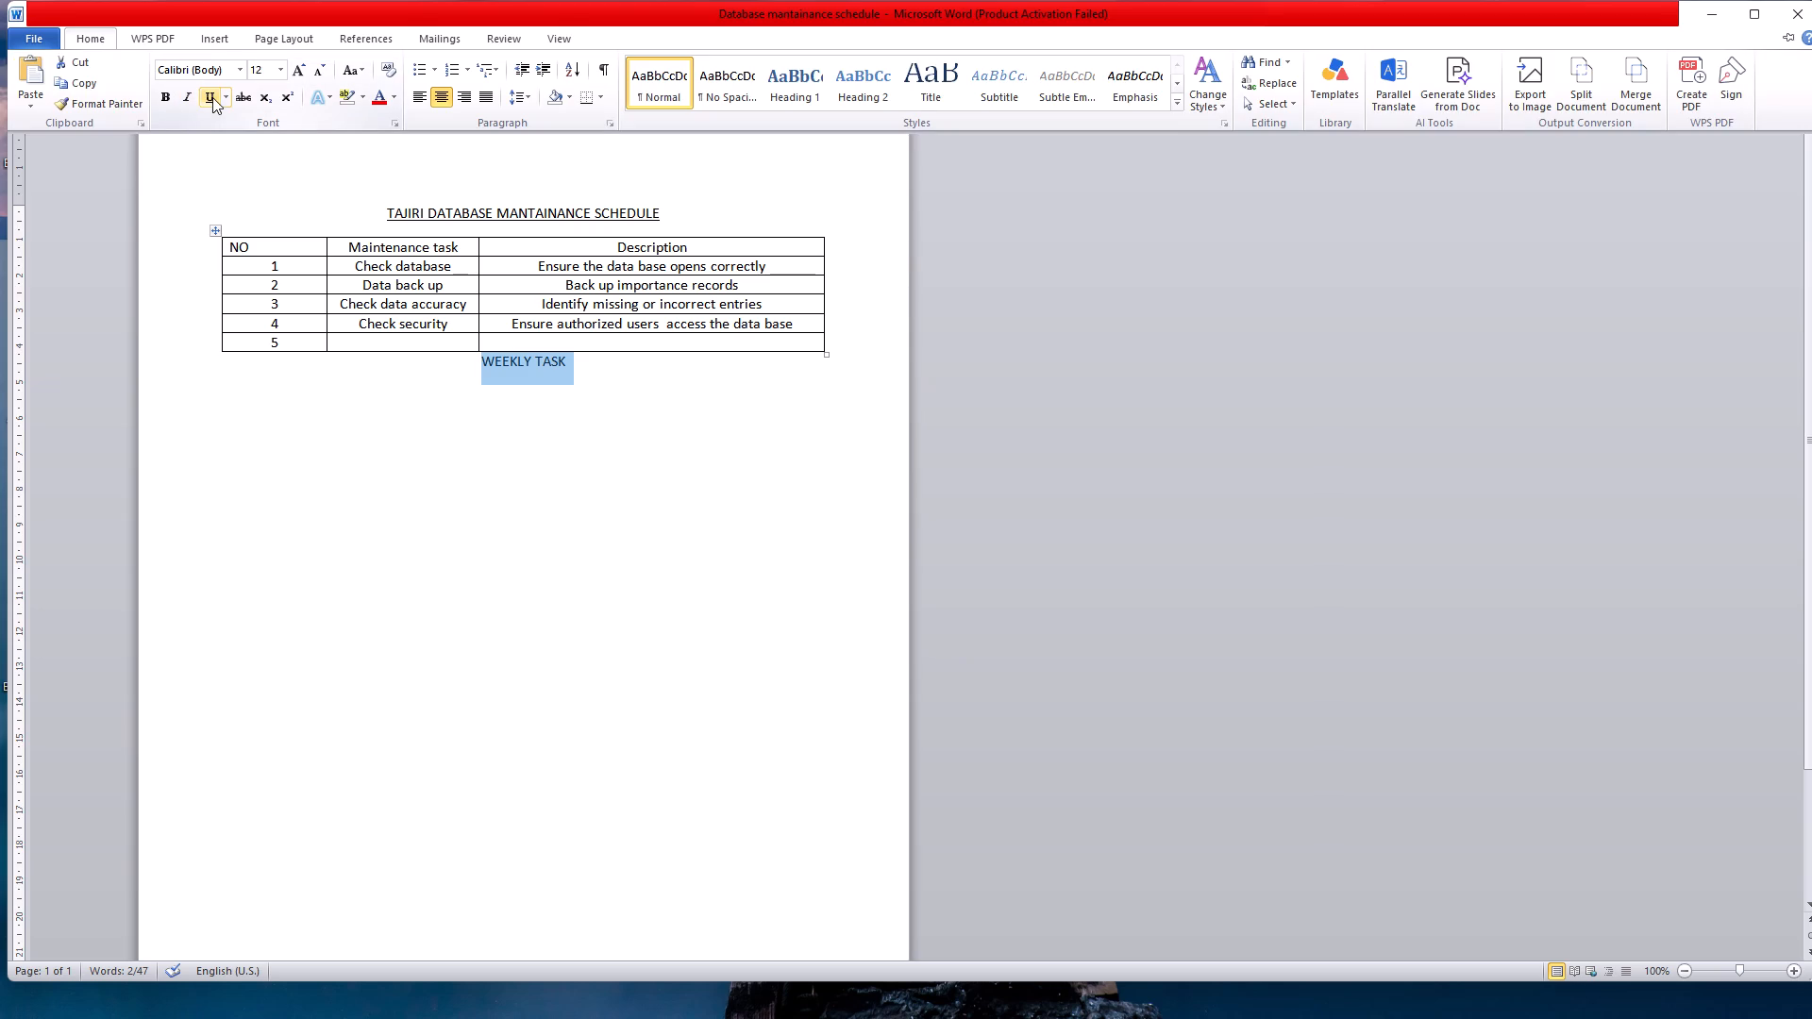
{"action": "left_click", "coordinate": [212, 97]}
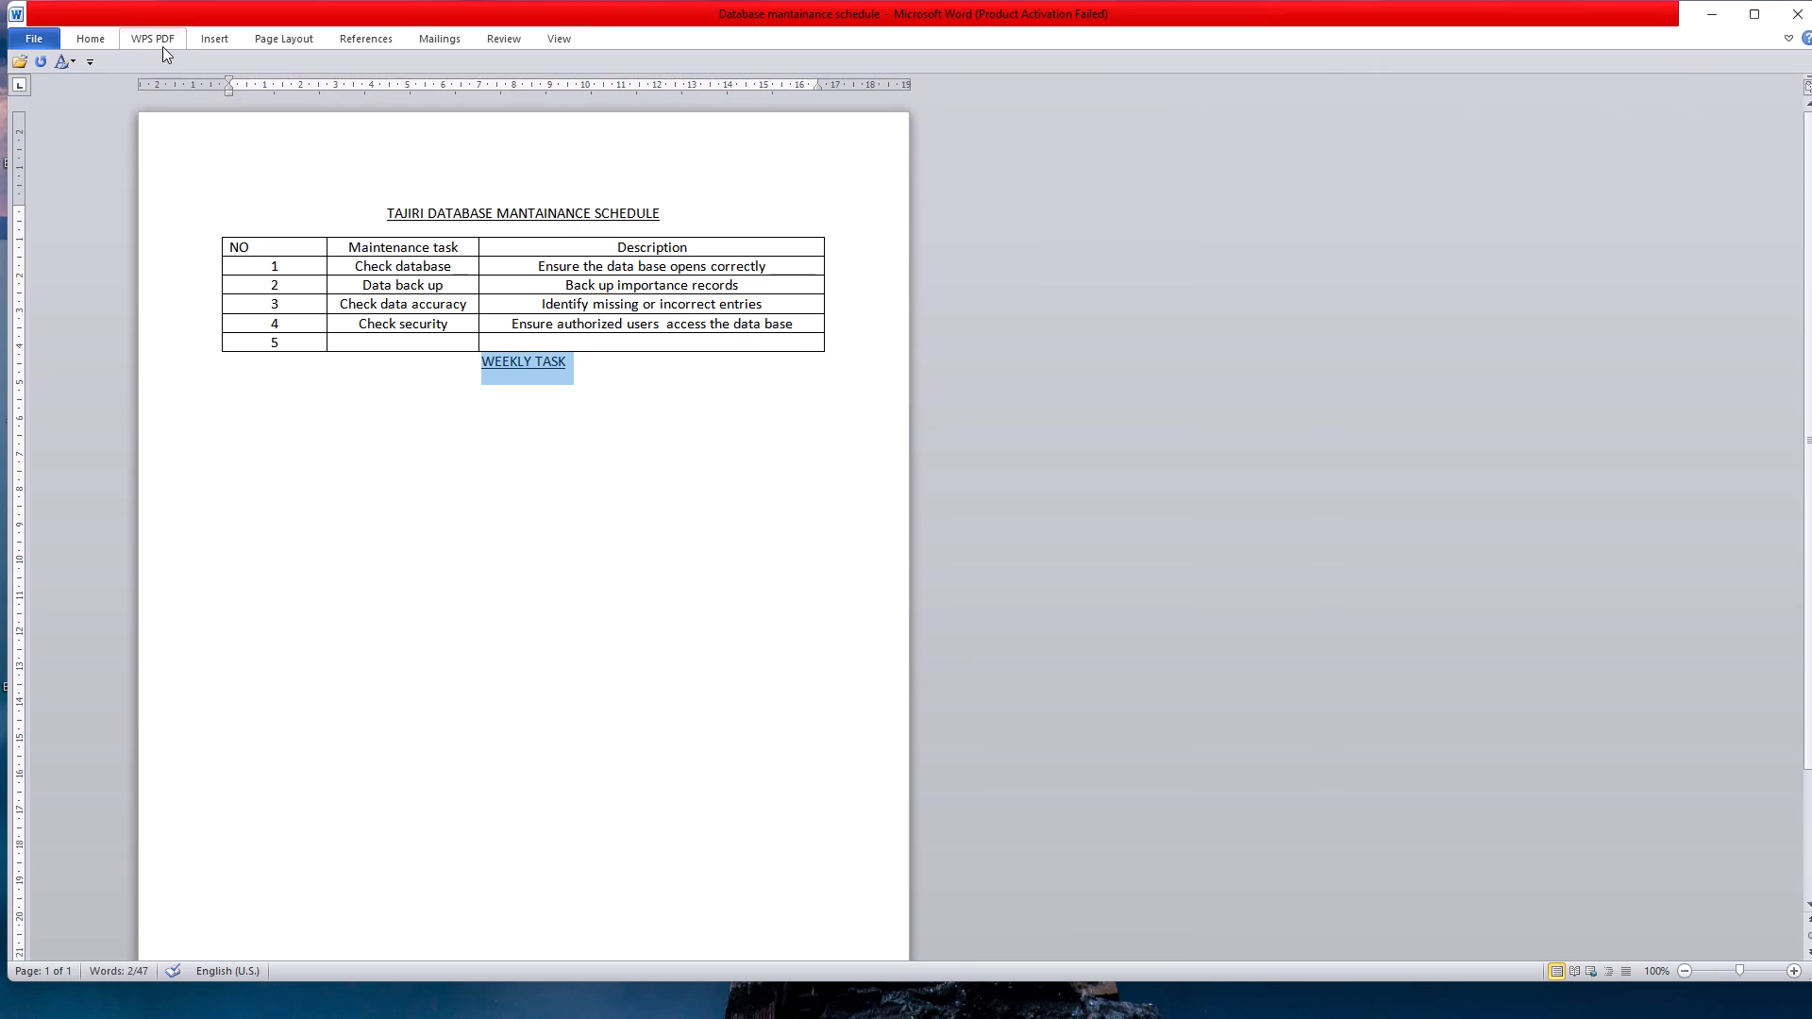
{"action": "left_click", "coordinate": [94, 39]}
{"action": "left_click", "coordinate": [167, 94]}
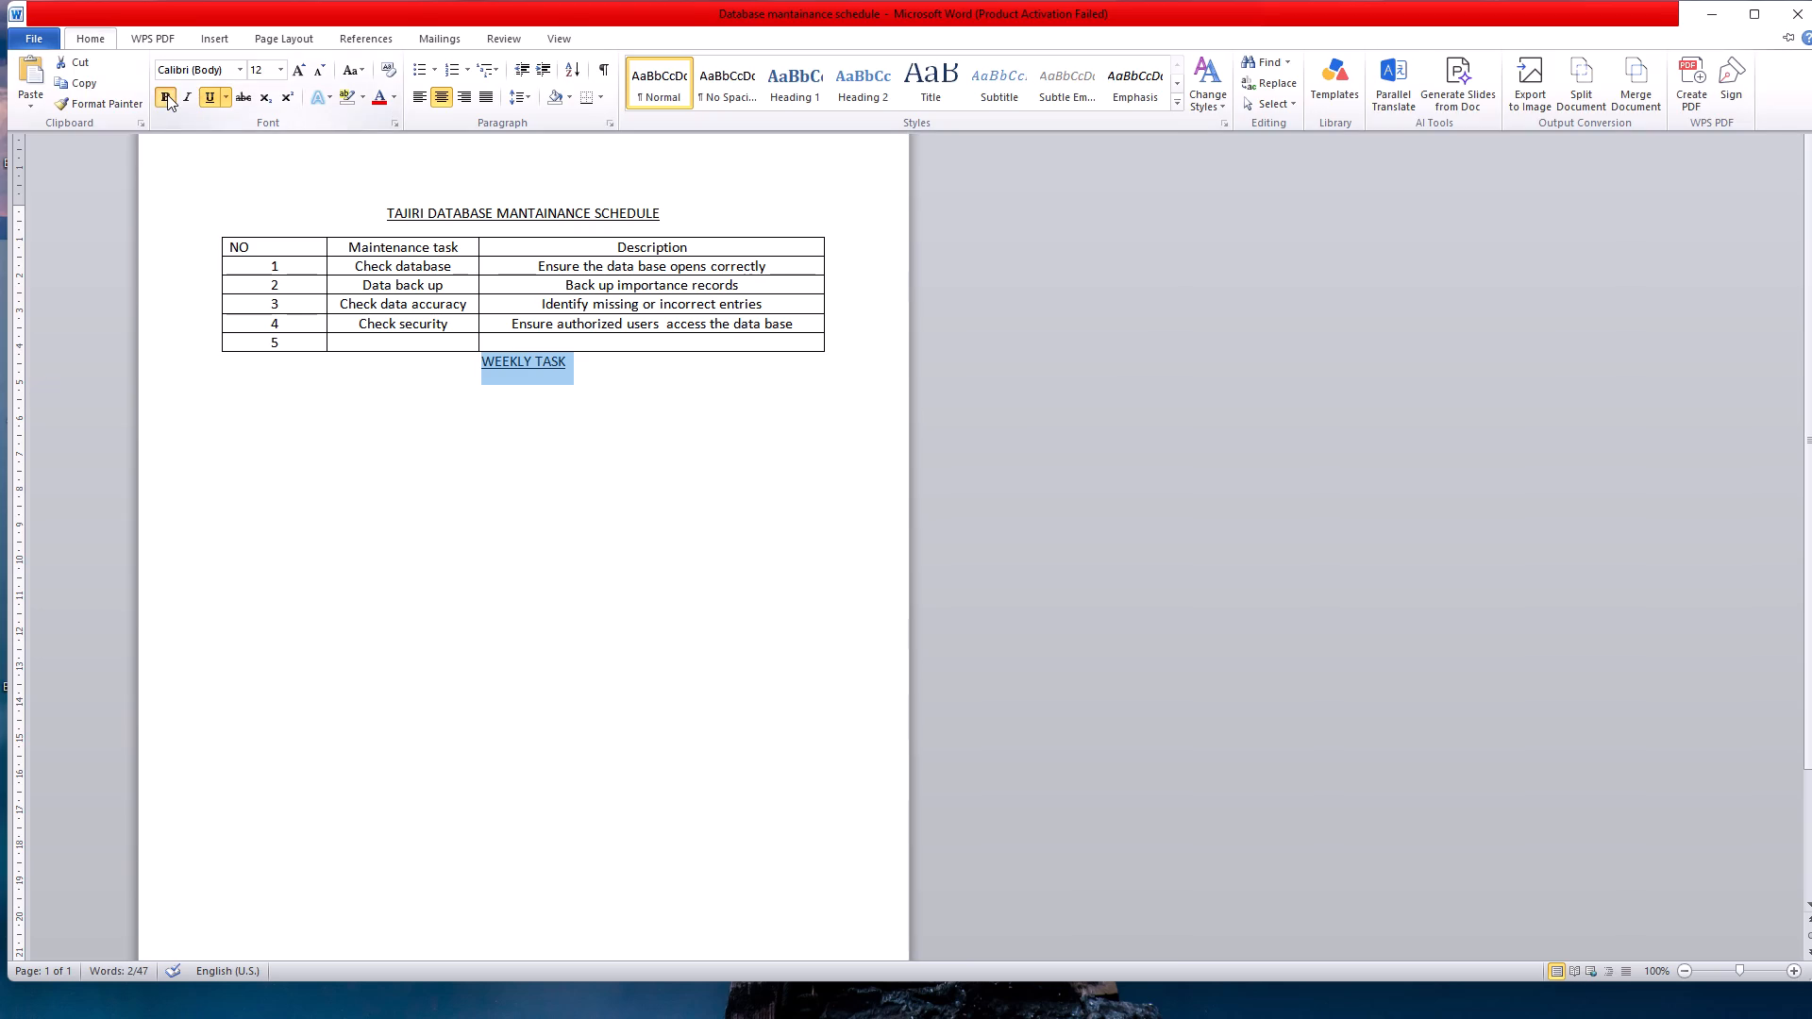
{"action": "left_click", "coordinate": [398, 435]}
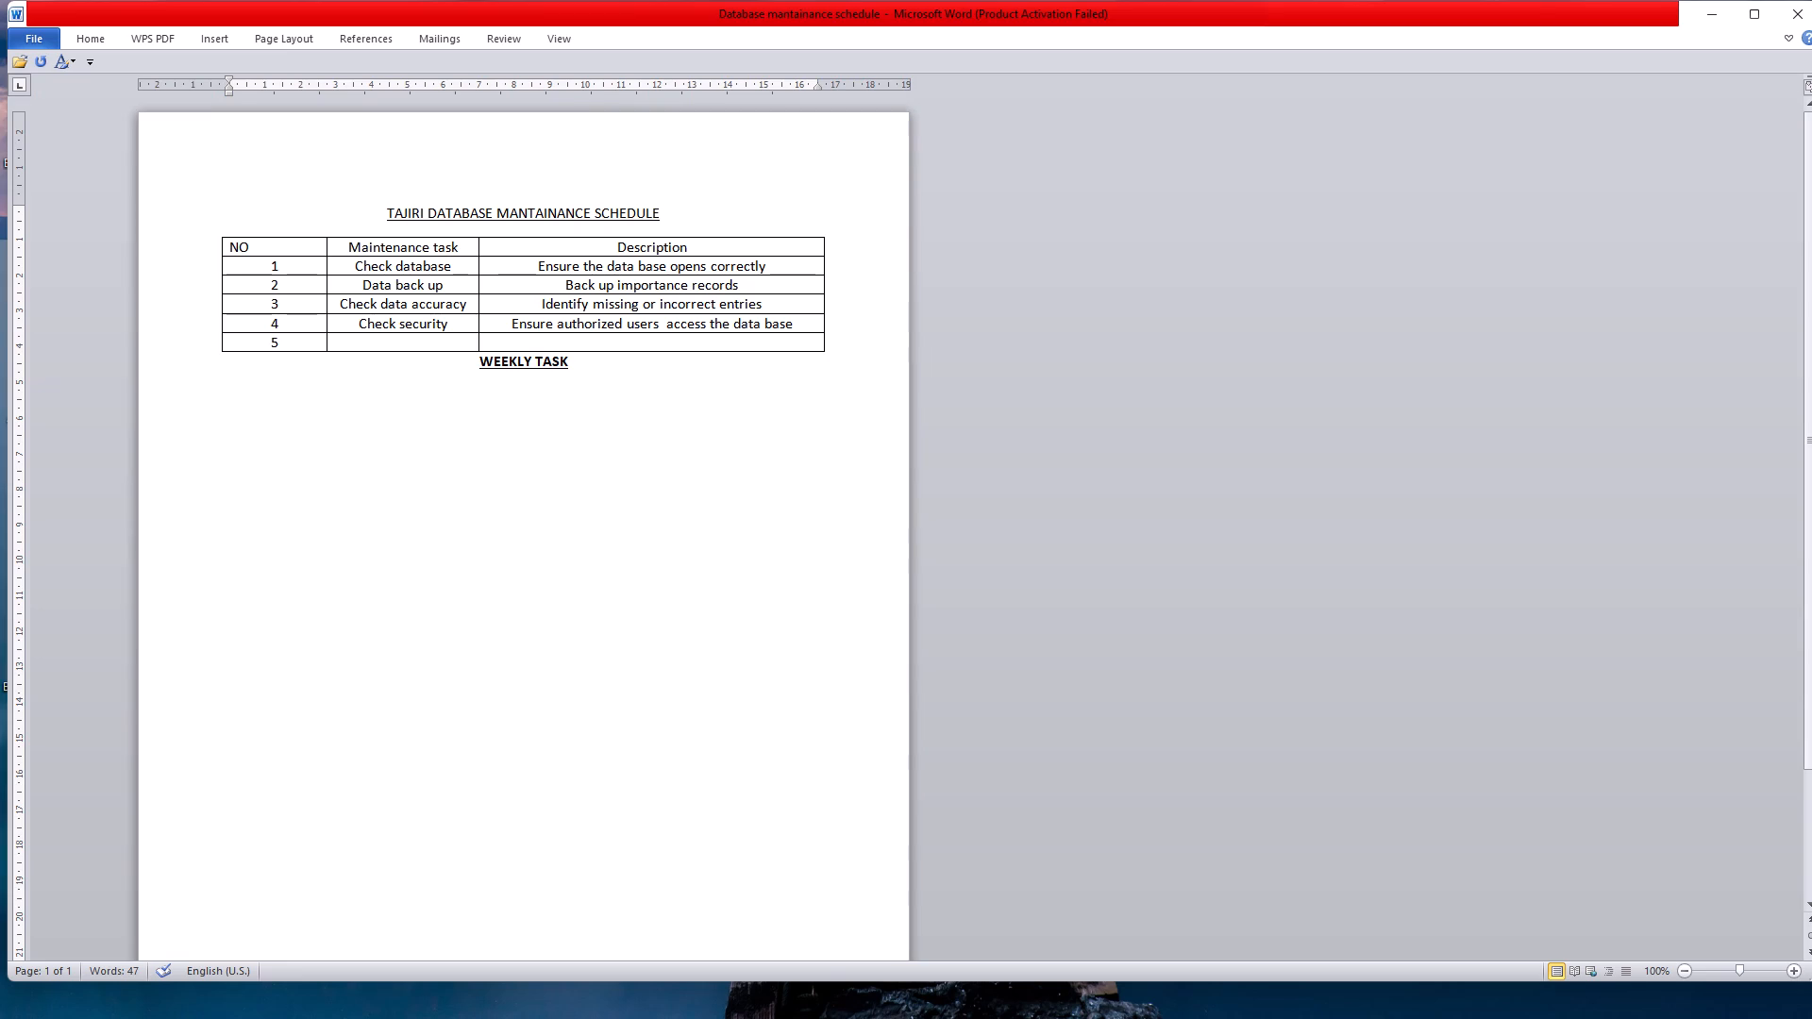
Insert a table with three columns and six rows below the "WEEKLY TASK" heading.
{"action": "left_click", "coordinate": [575, 368]}
{"action": "left_click", "coordinate": [105, 33]}
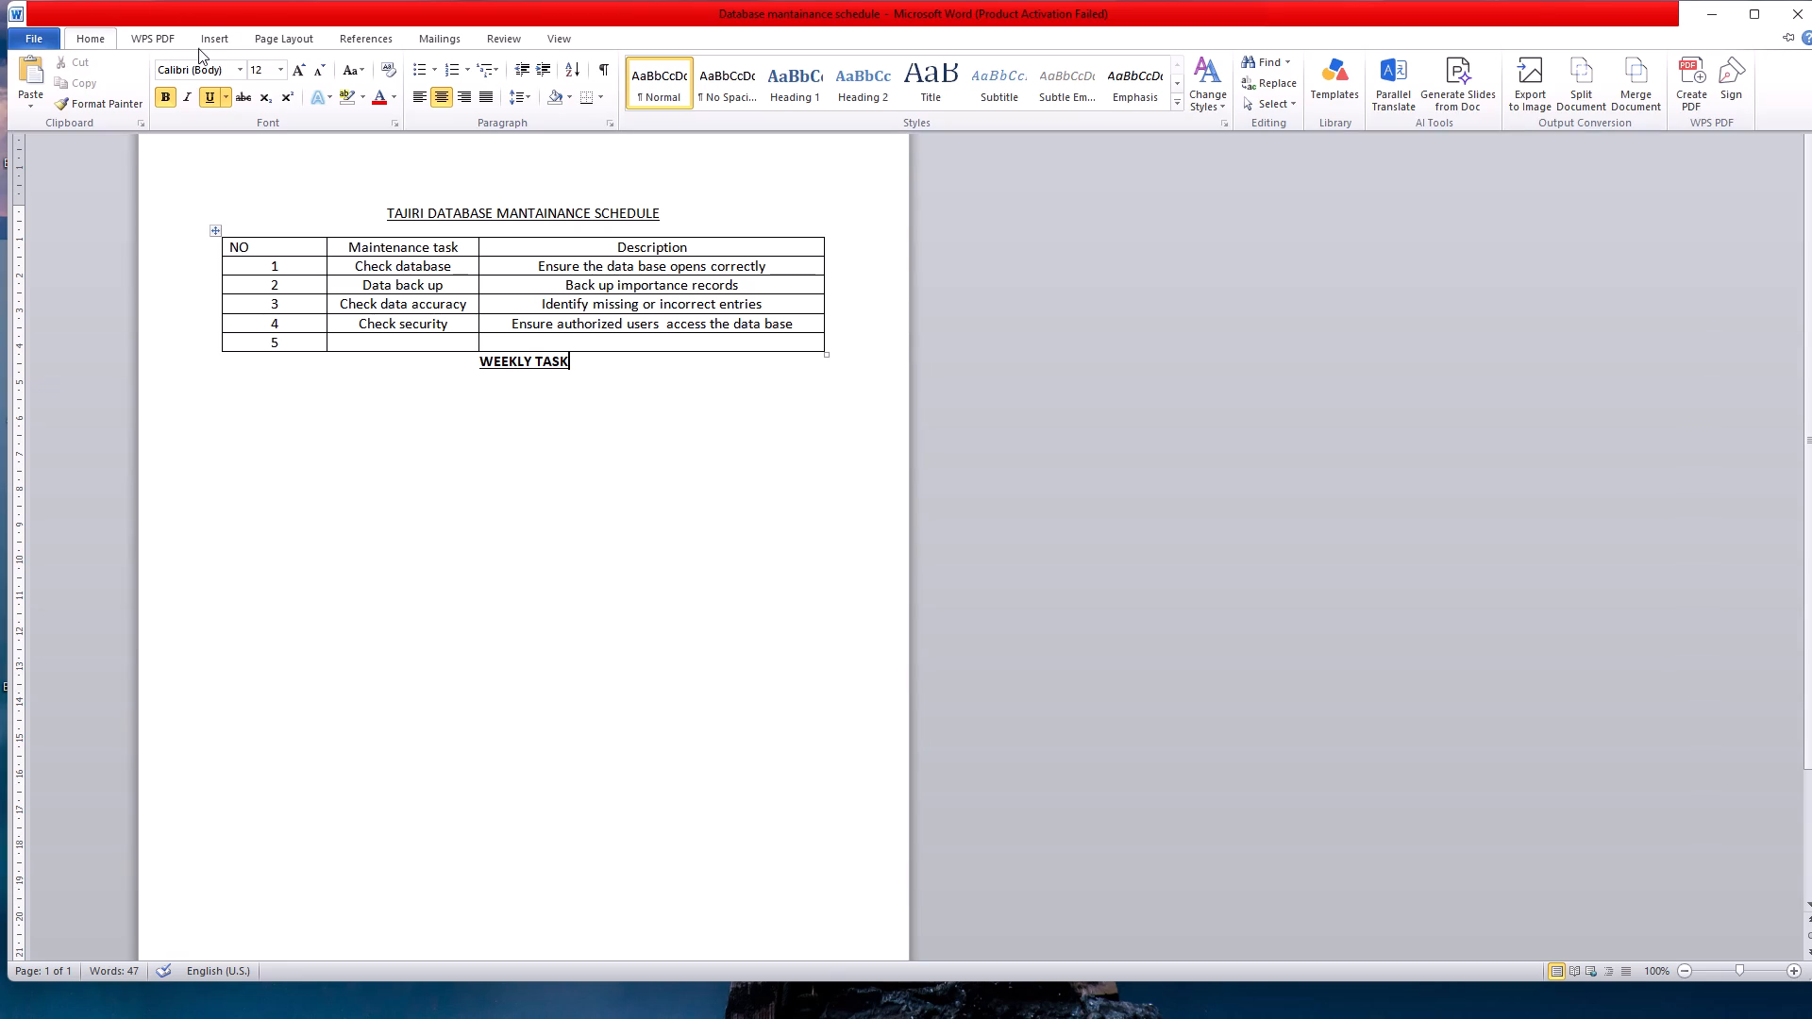
{"action": "left_click", "coordinate": [210, 41]}
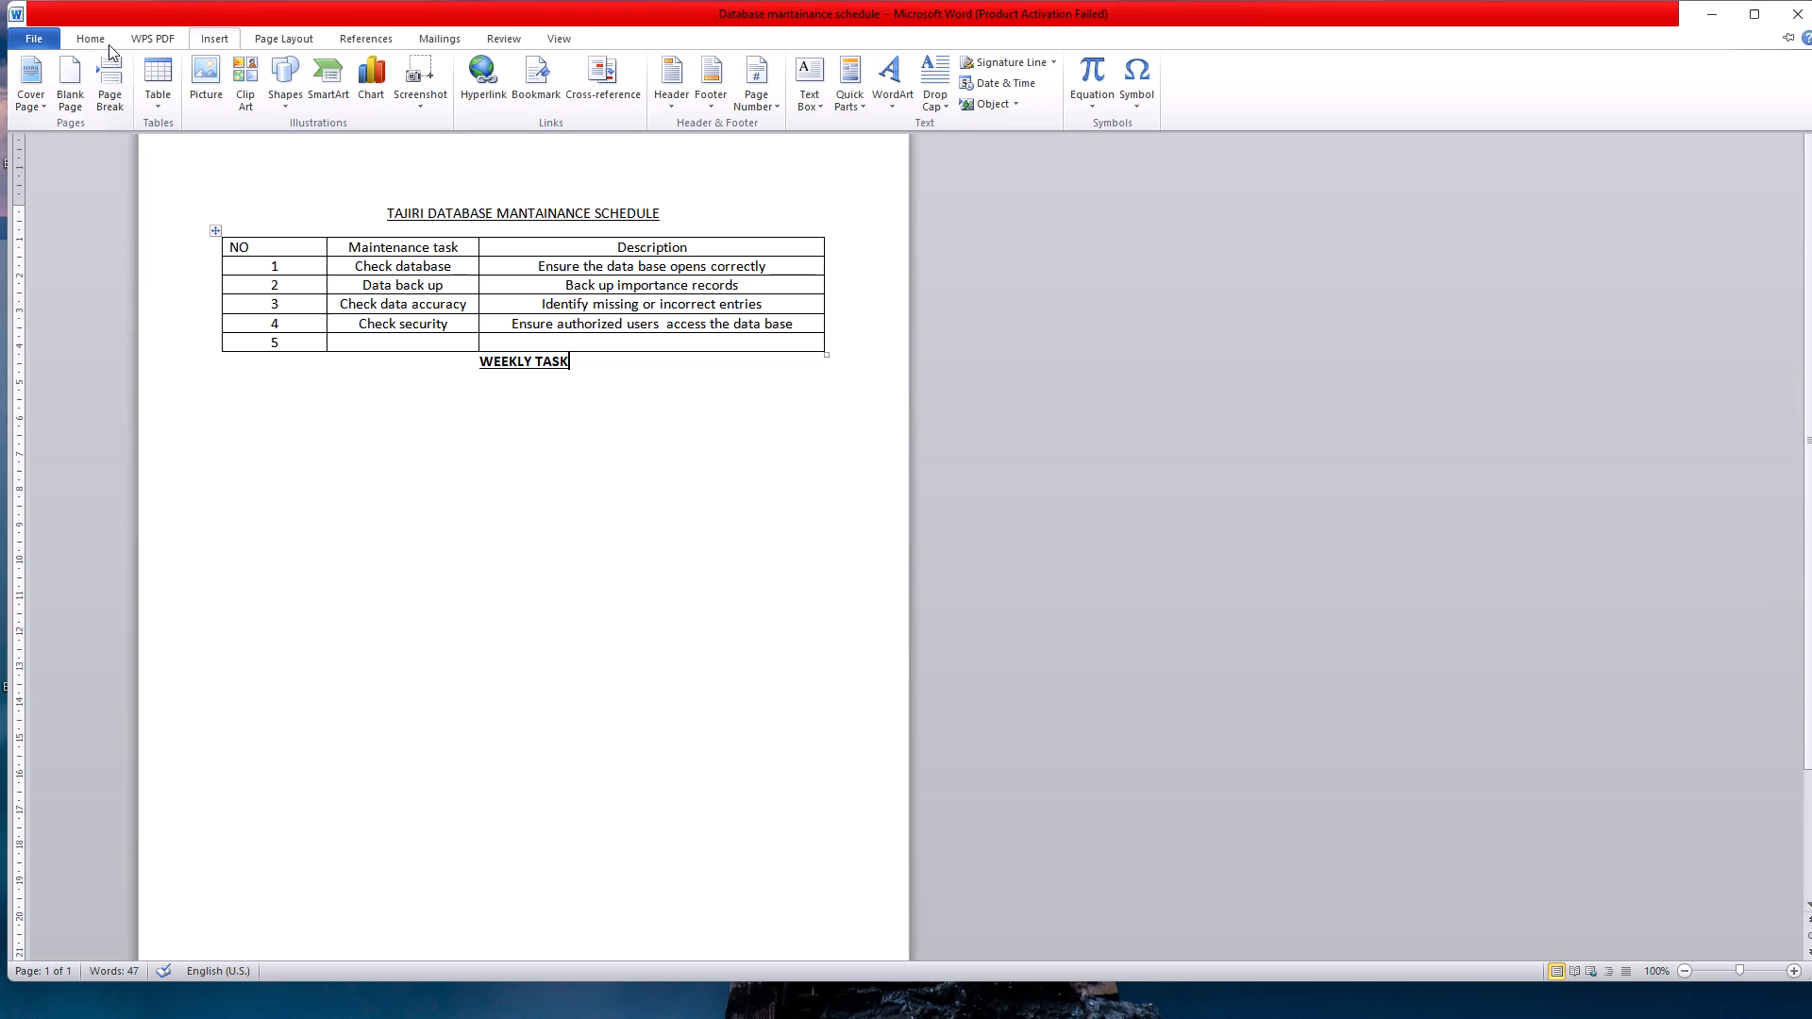
{"action": "left_click", "coordinate": [206, 34]}
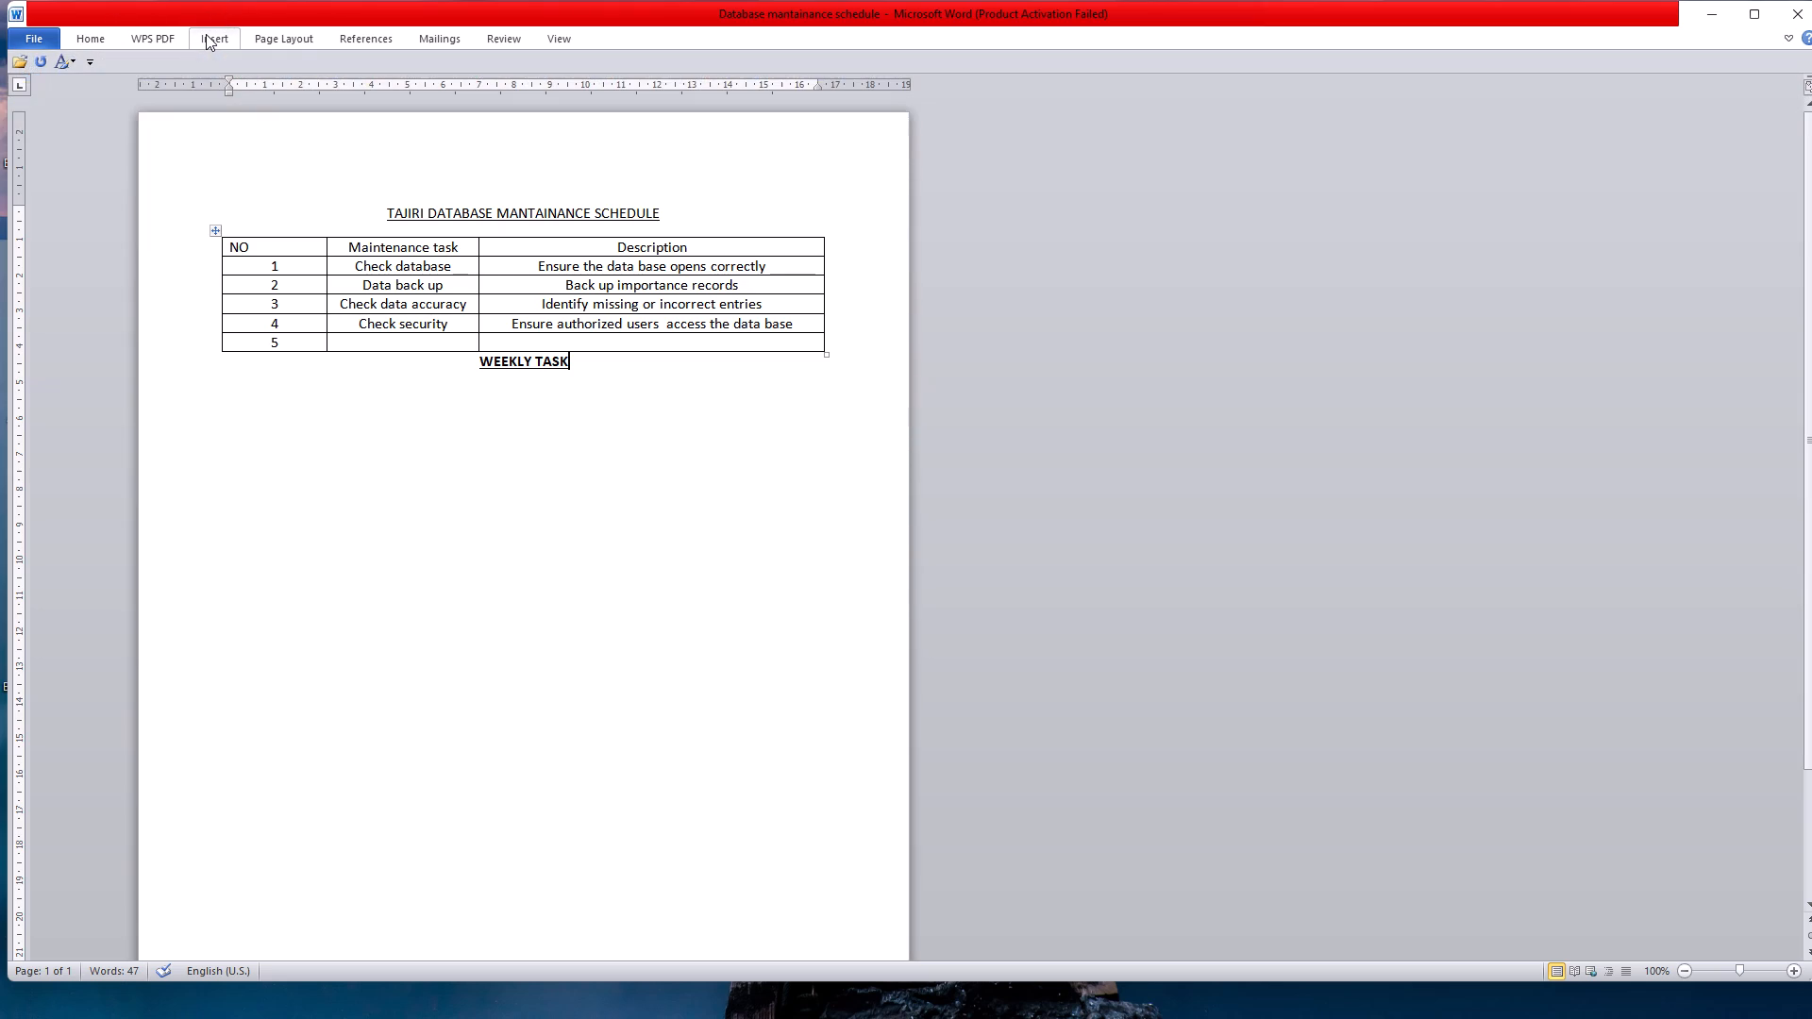
{"action": "left_click", "coordinate": [206, 34]}
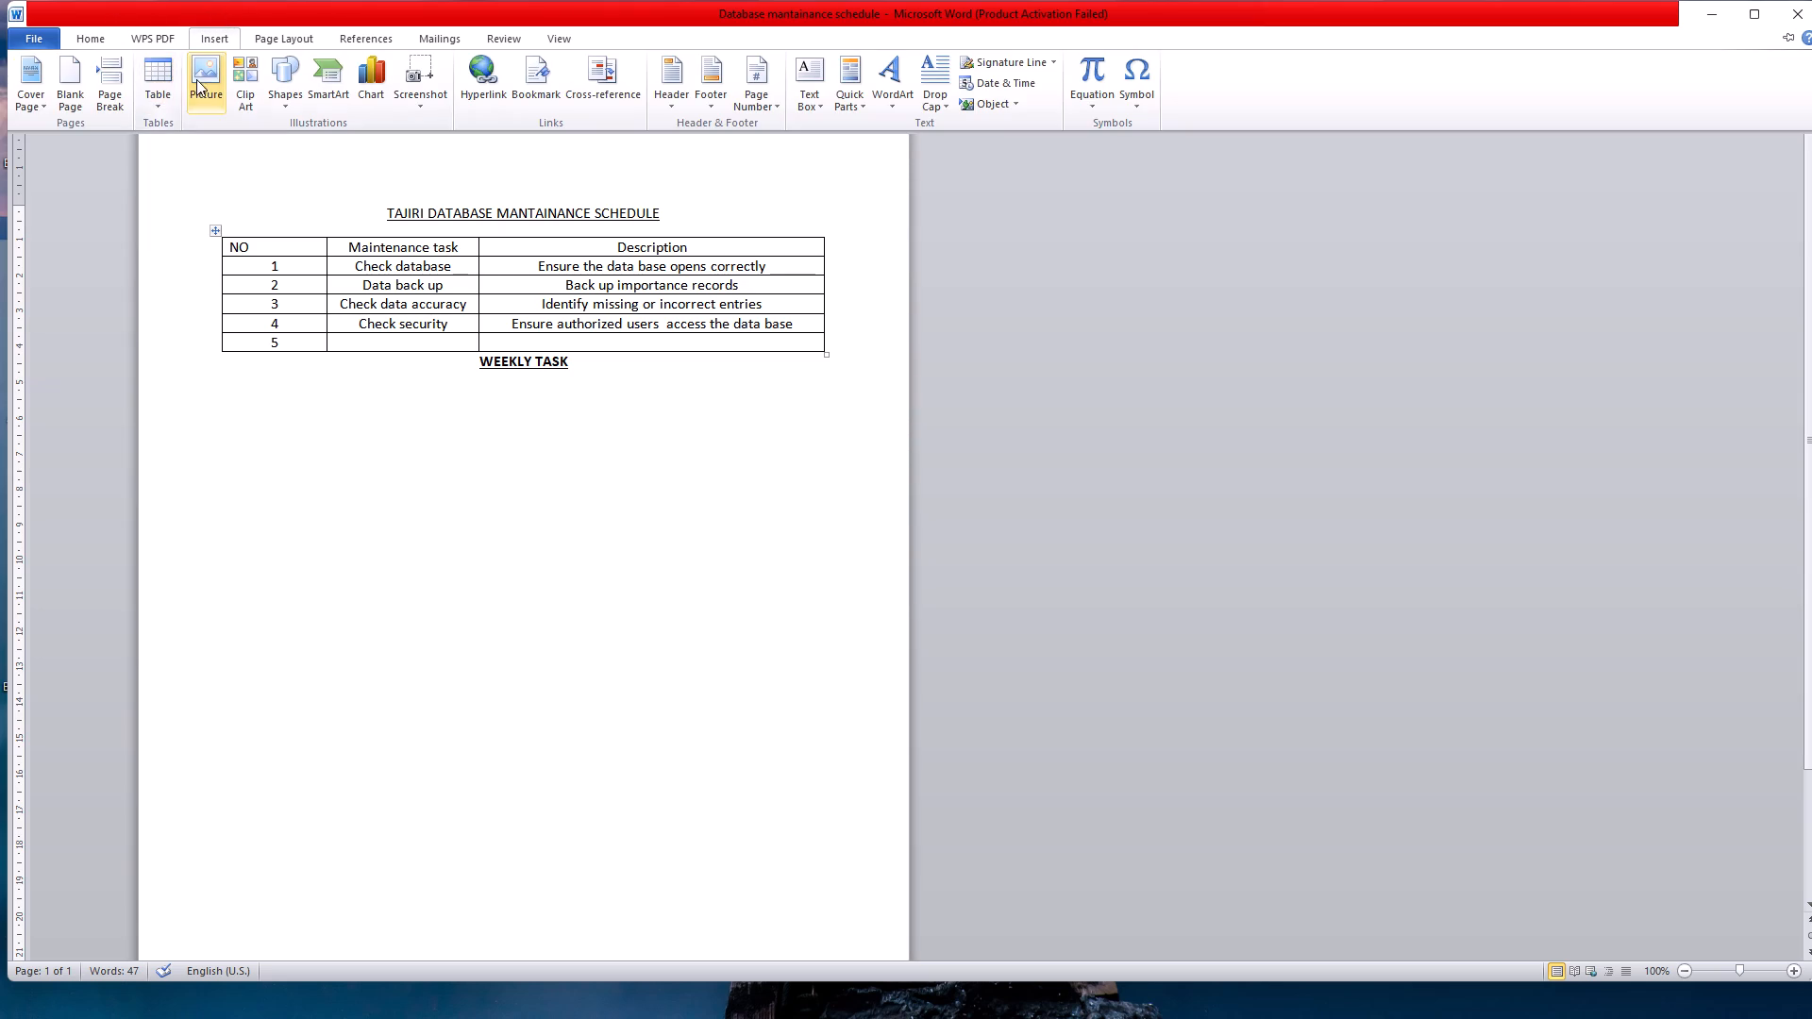
{"action": "left_click", "coordinate": [159, 102]}
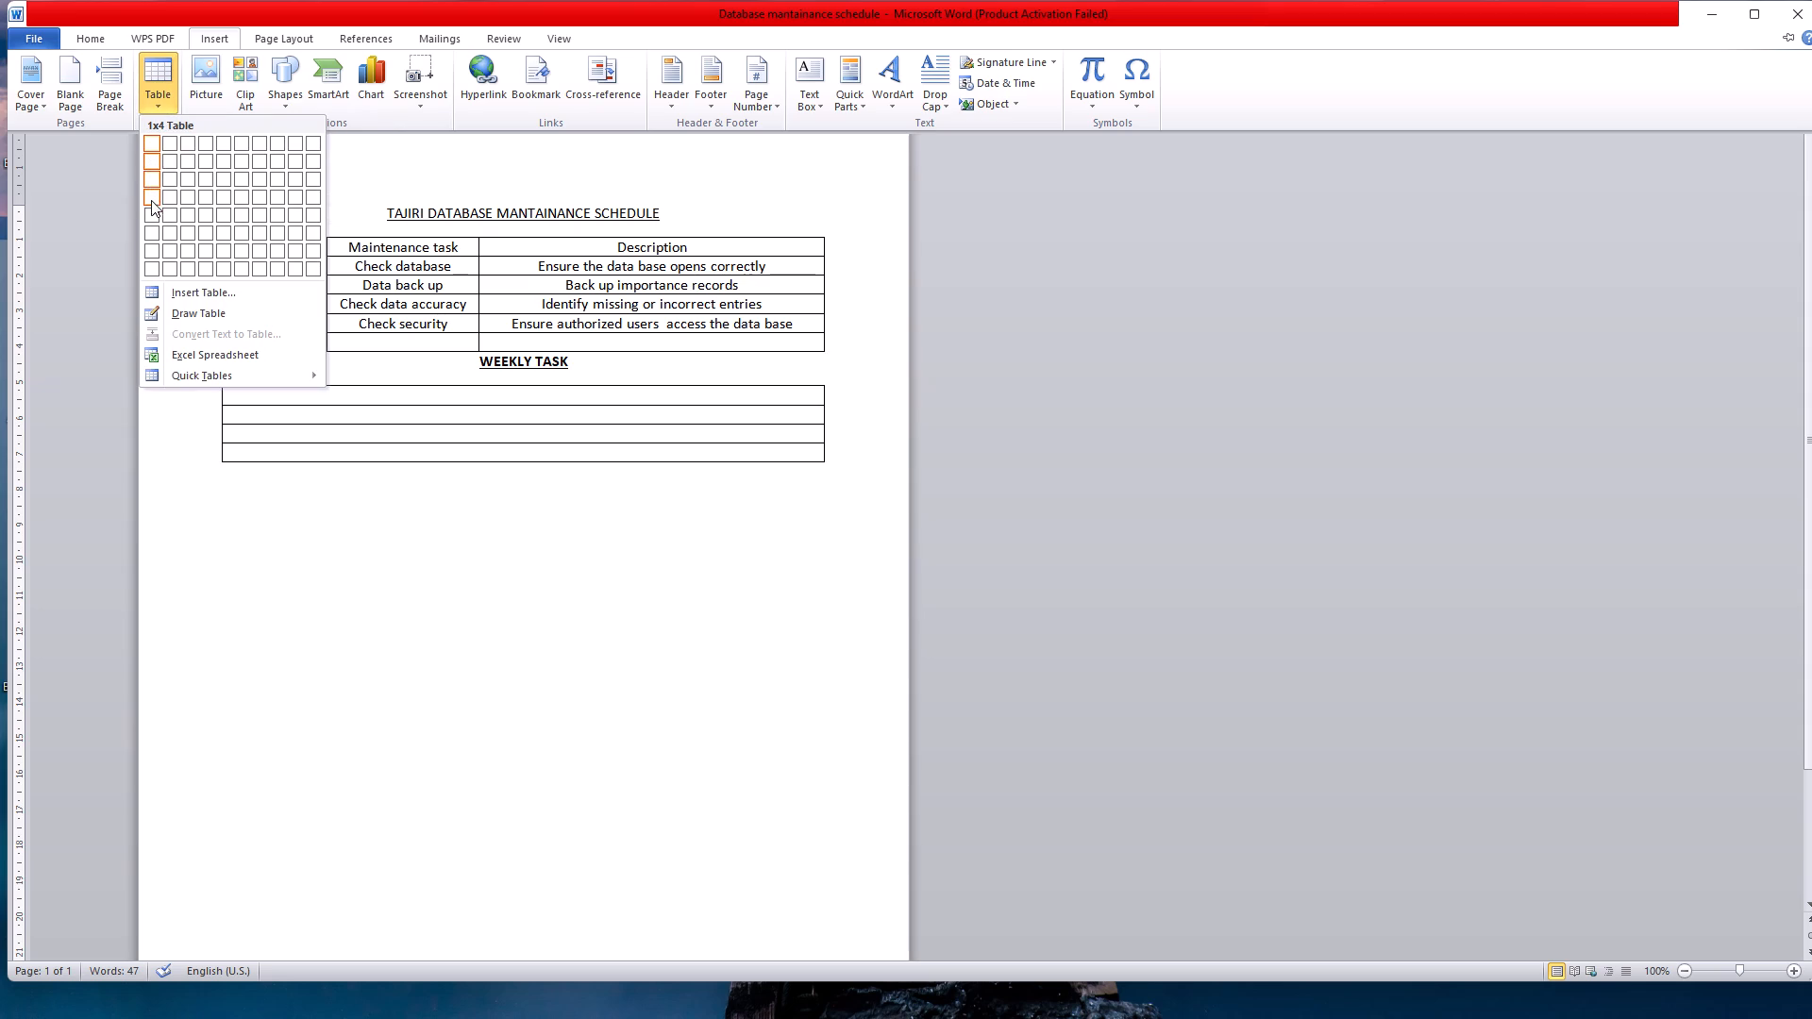
{"action": "left_click", "coordinate": [185, 240]}
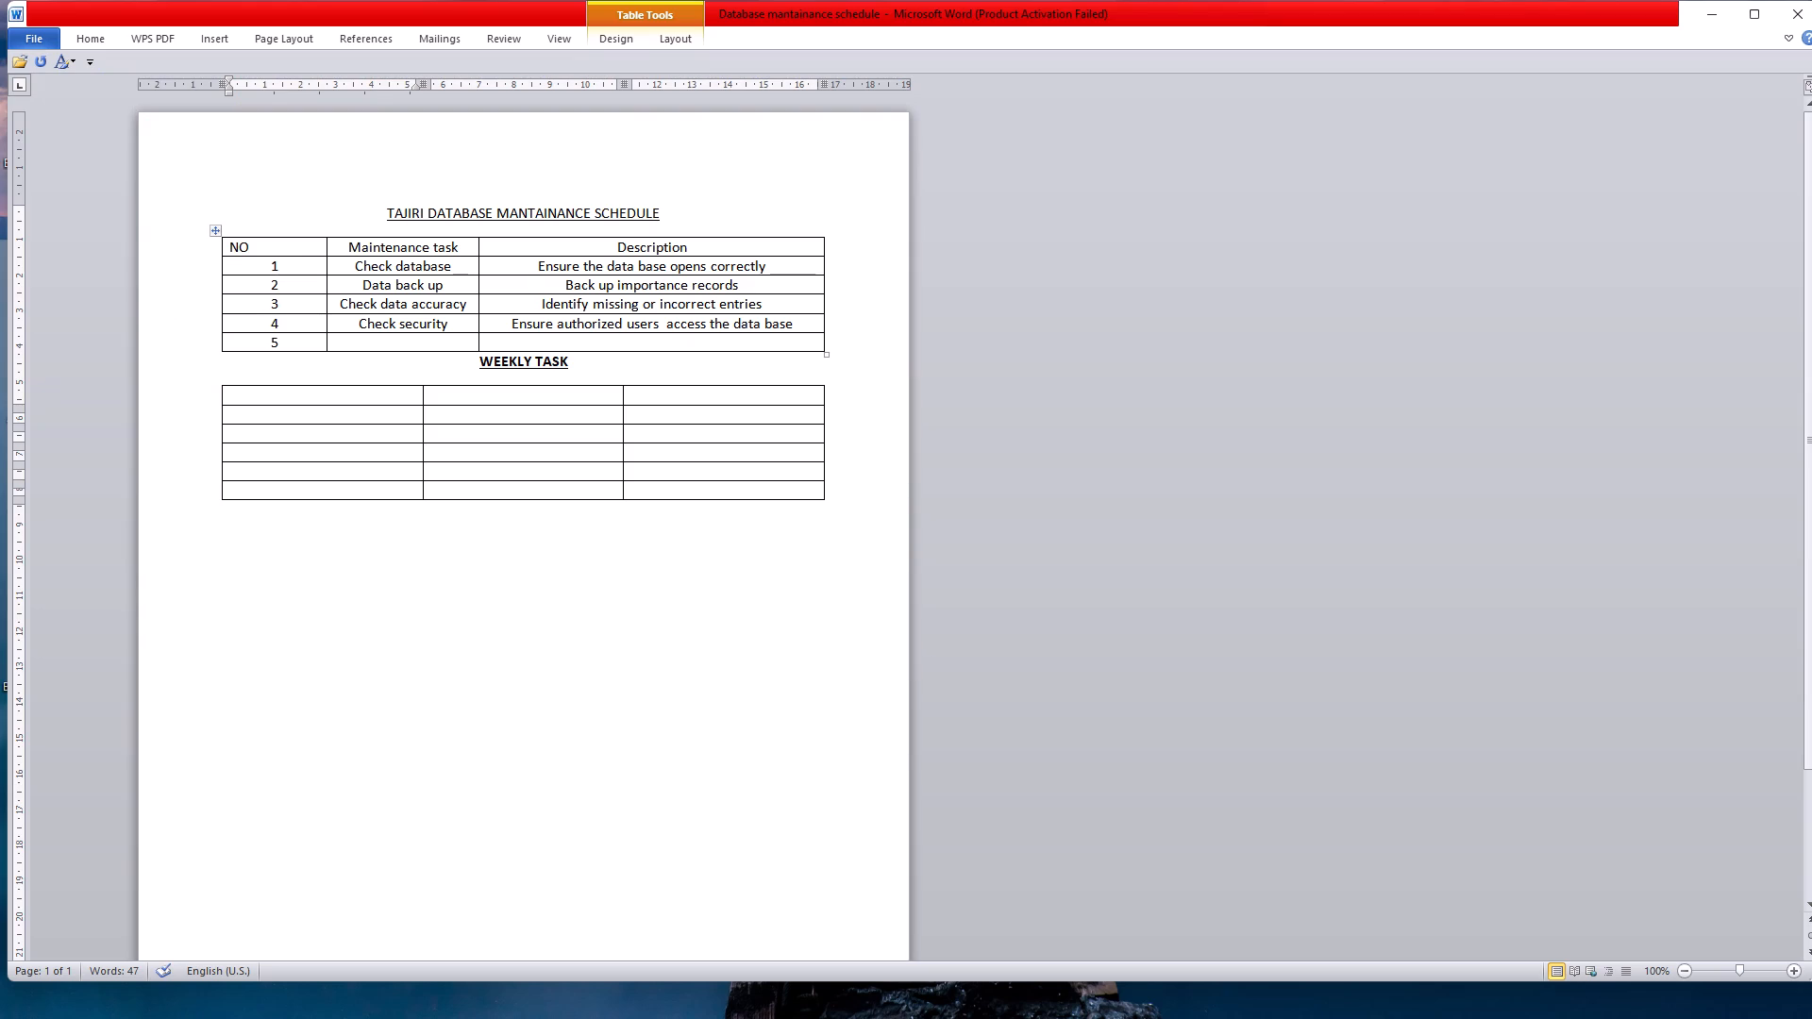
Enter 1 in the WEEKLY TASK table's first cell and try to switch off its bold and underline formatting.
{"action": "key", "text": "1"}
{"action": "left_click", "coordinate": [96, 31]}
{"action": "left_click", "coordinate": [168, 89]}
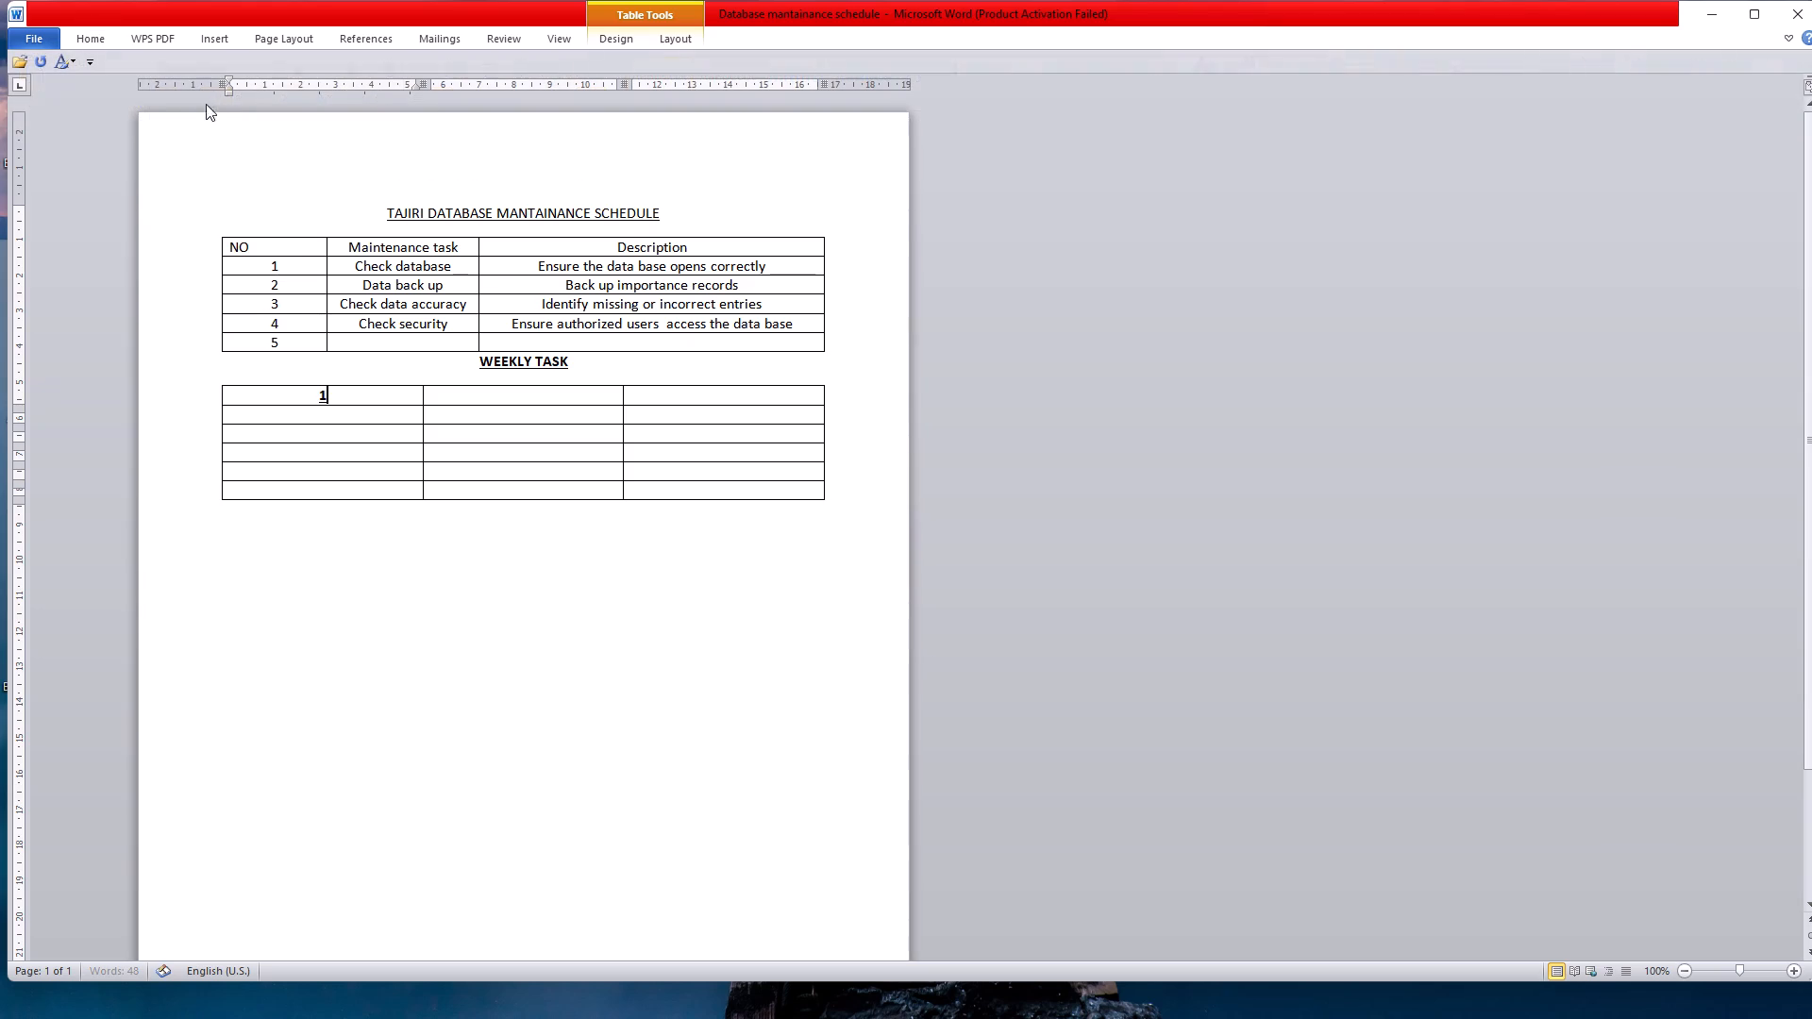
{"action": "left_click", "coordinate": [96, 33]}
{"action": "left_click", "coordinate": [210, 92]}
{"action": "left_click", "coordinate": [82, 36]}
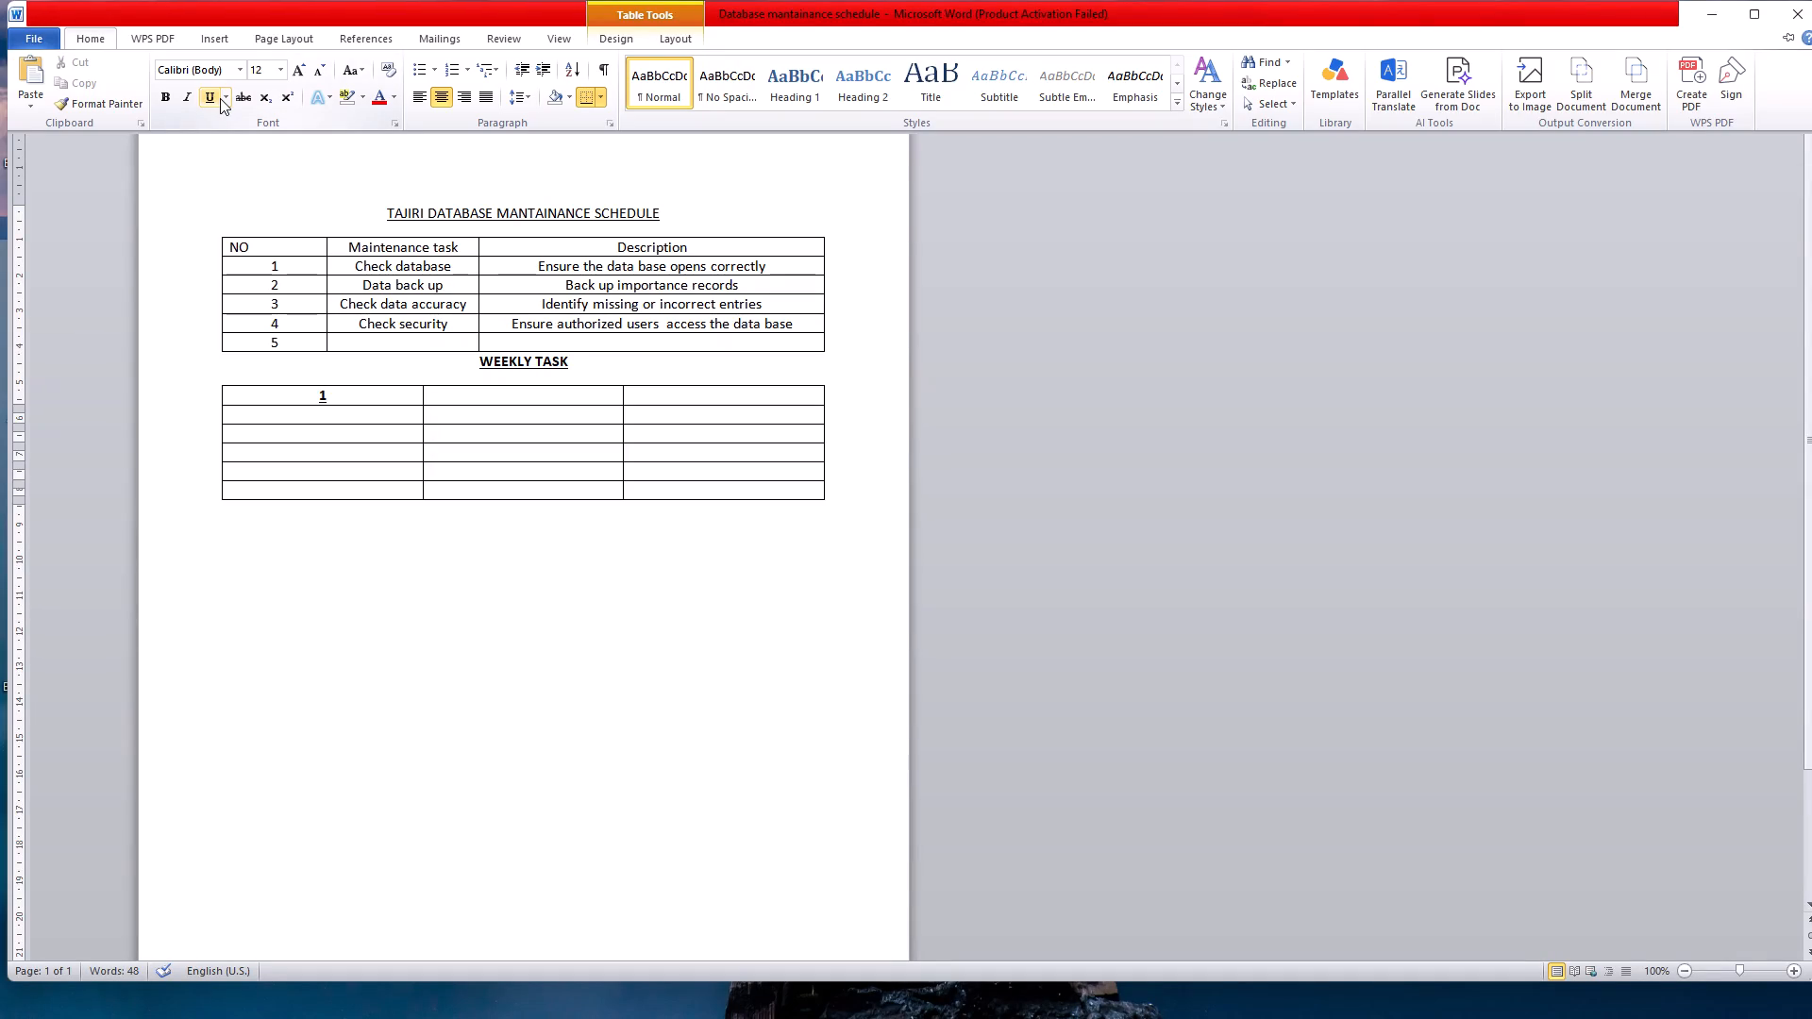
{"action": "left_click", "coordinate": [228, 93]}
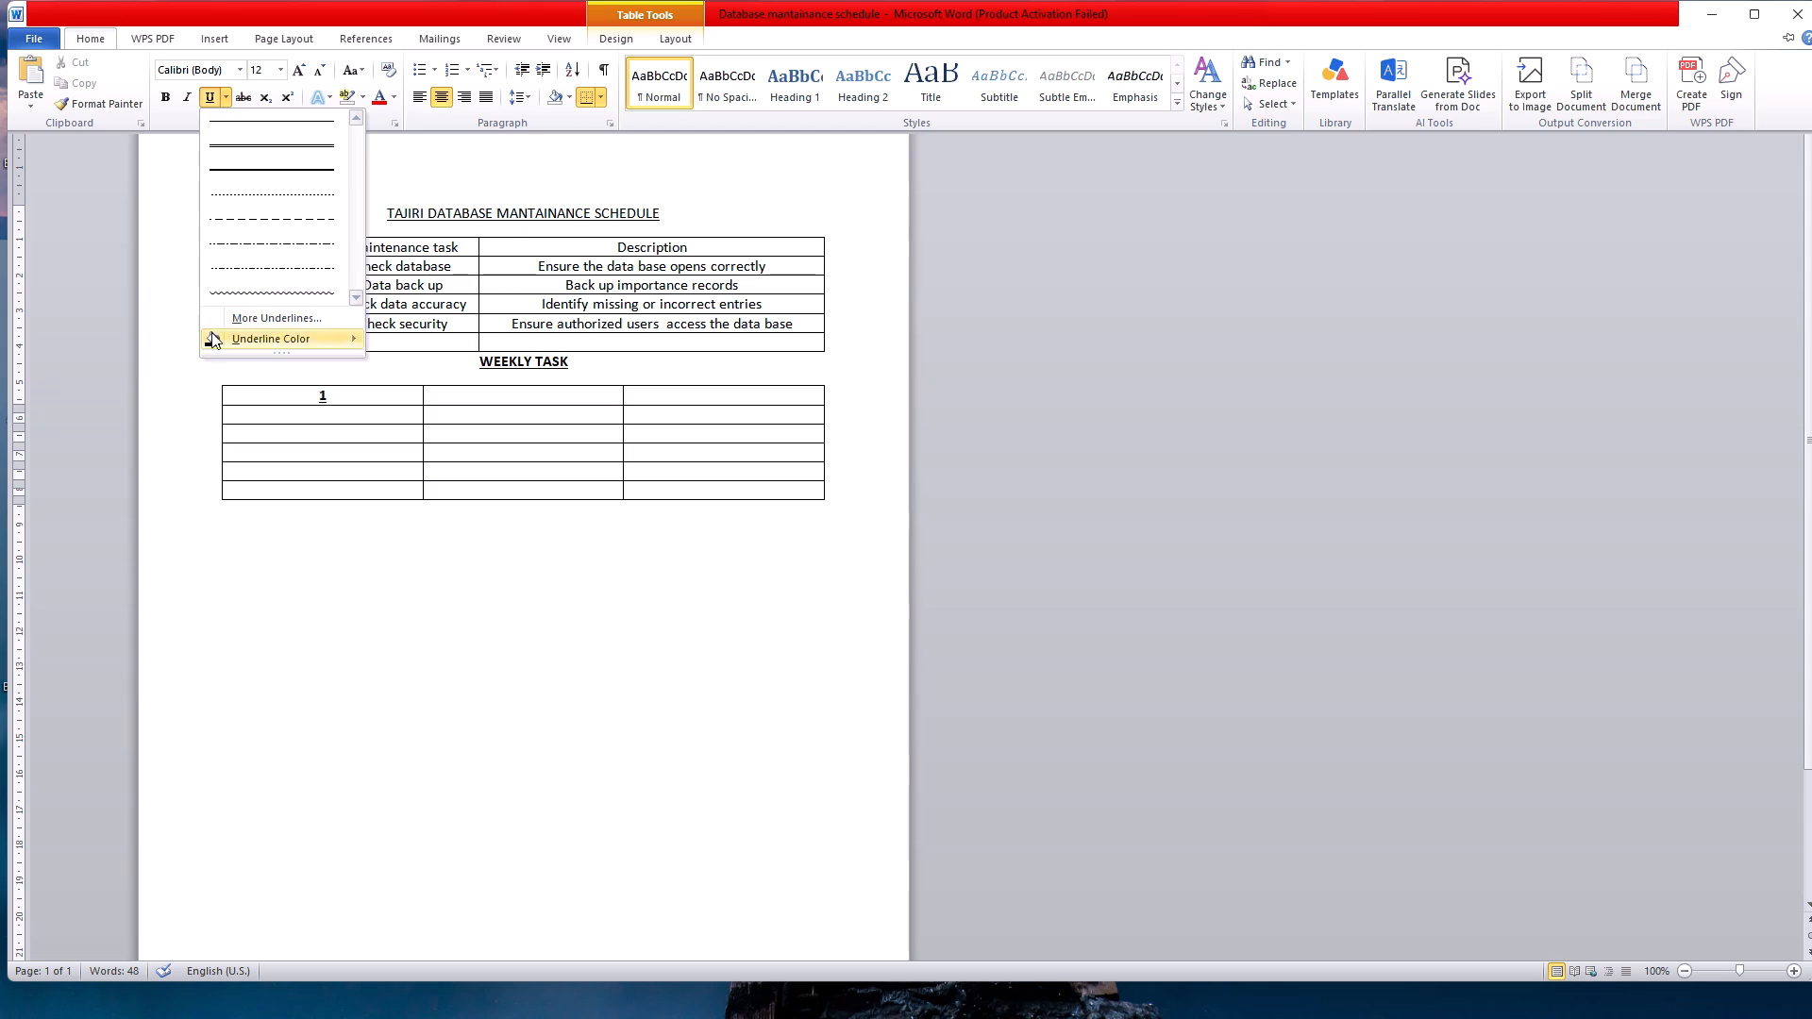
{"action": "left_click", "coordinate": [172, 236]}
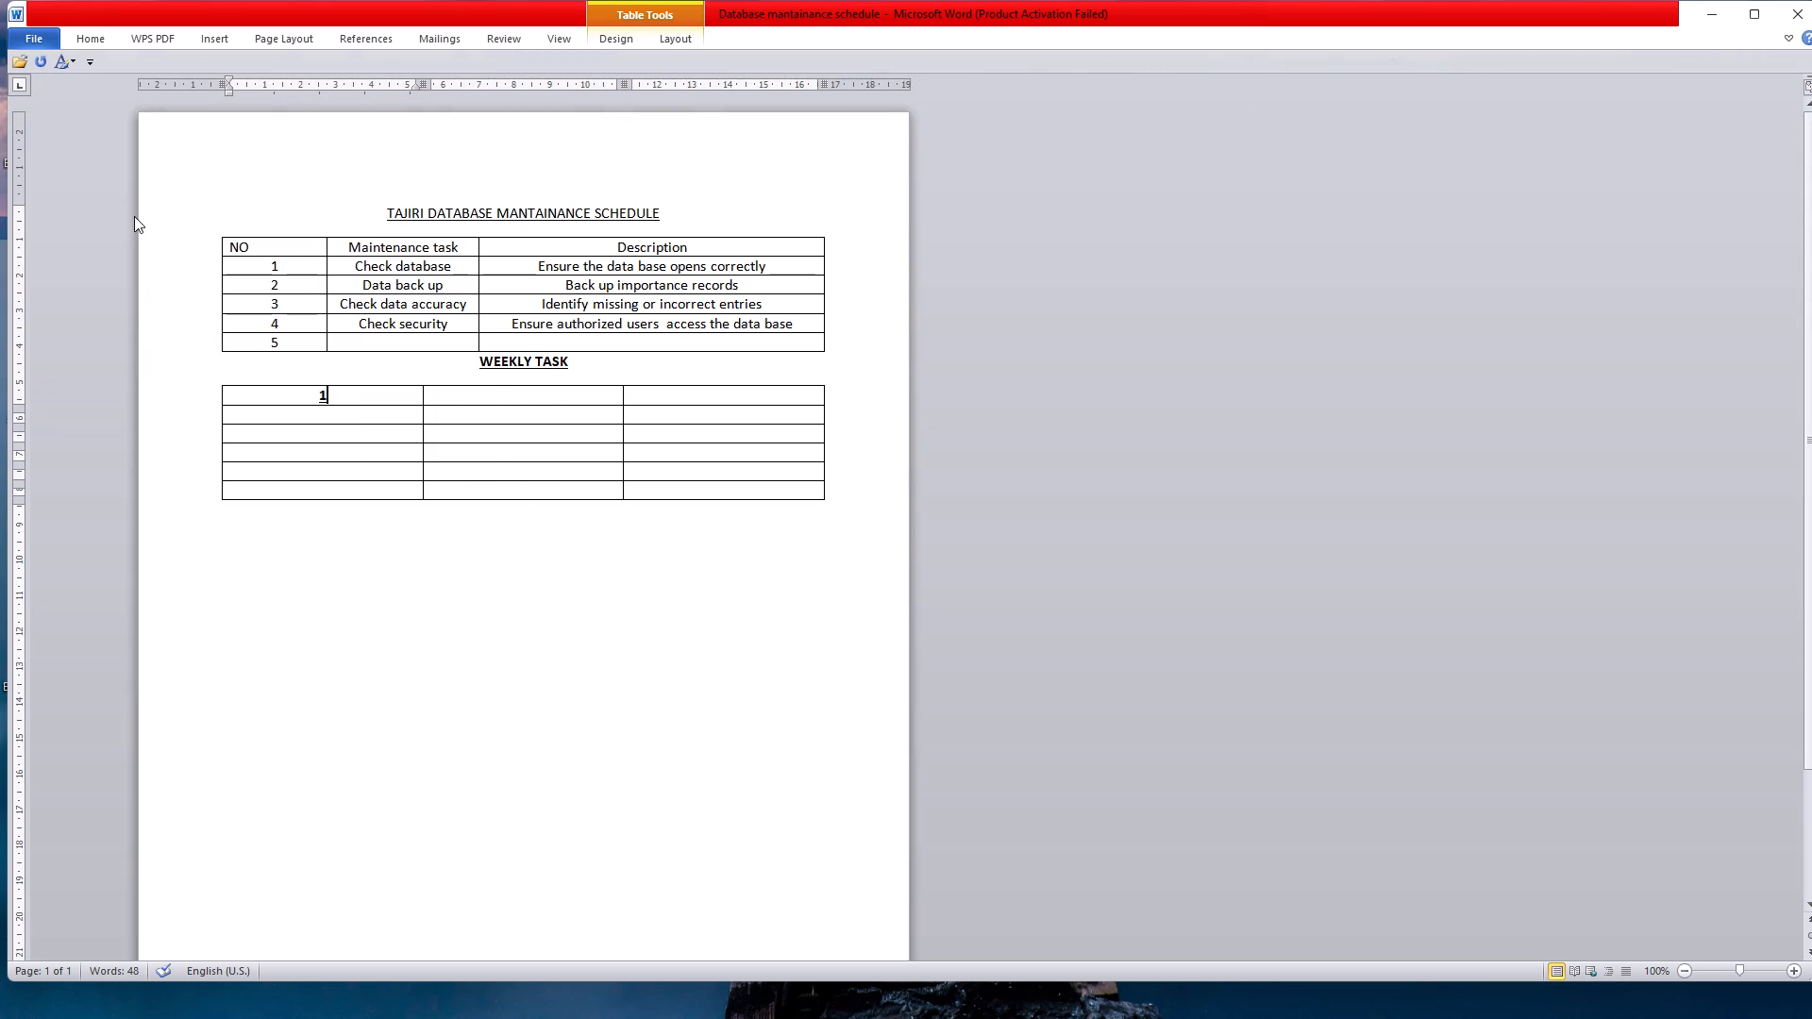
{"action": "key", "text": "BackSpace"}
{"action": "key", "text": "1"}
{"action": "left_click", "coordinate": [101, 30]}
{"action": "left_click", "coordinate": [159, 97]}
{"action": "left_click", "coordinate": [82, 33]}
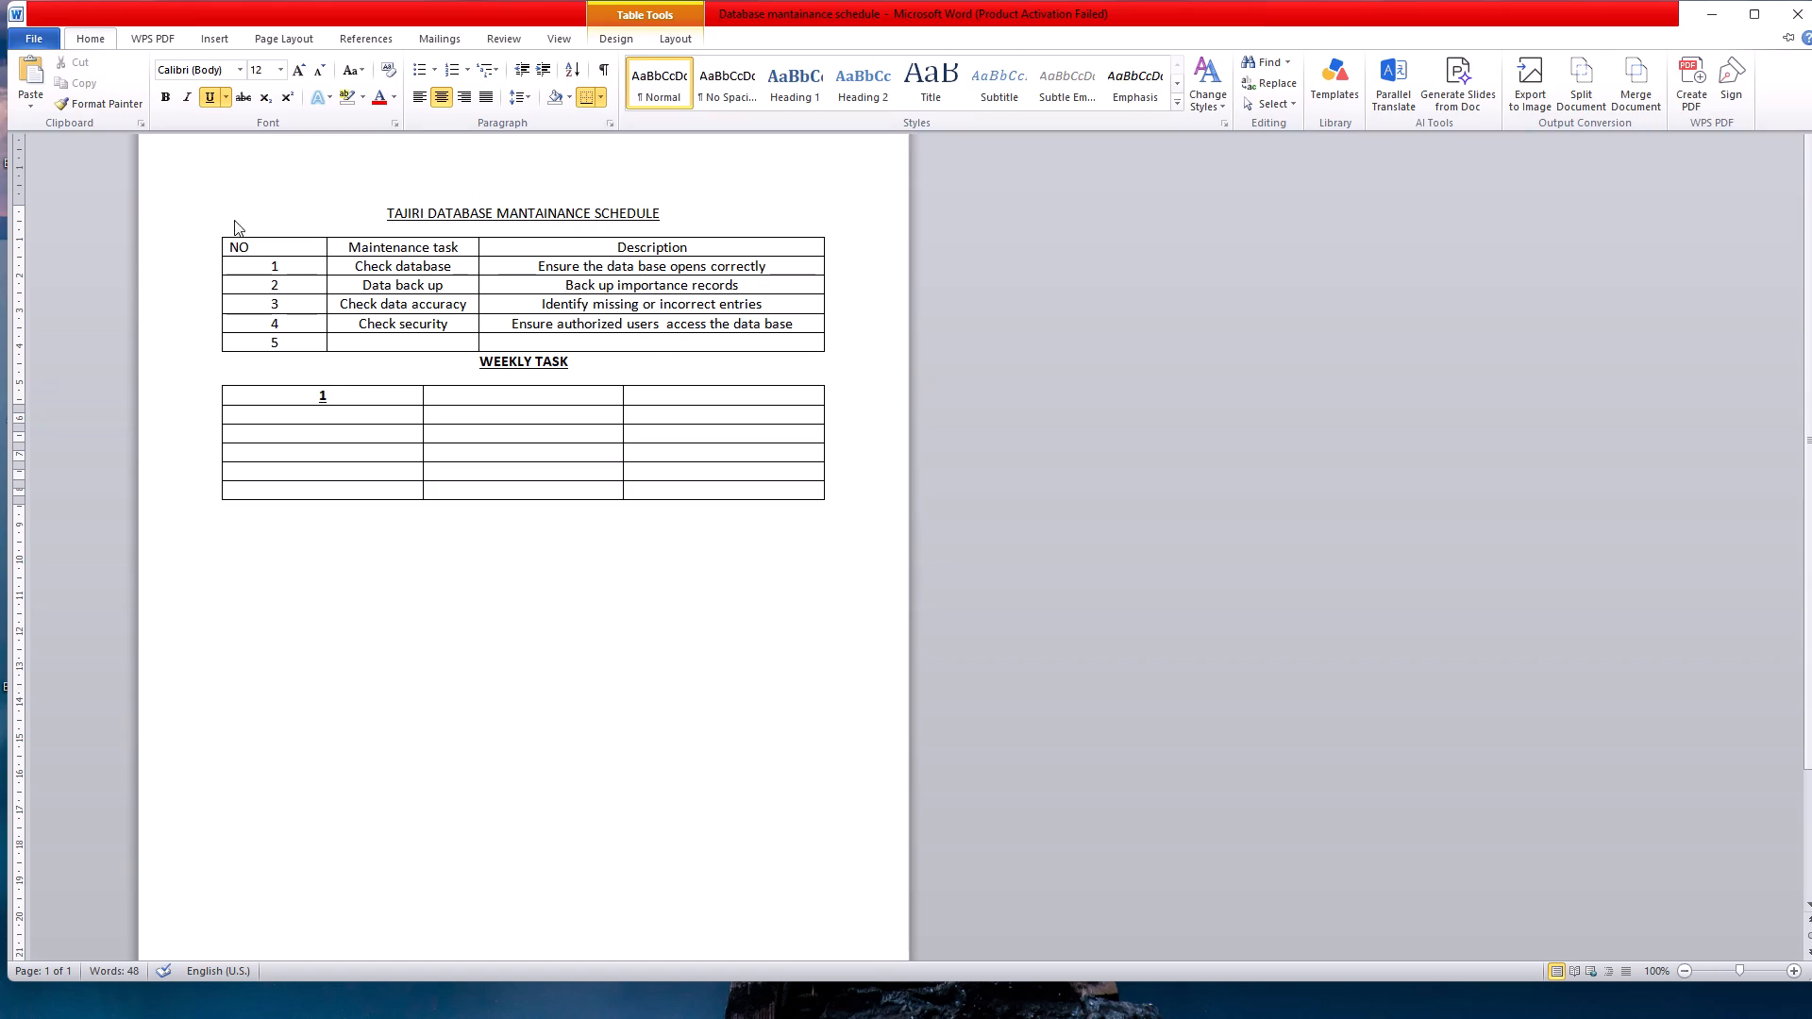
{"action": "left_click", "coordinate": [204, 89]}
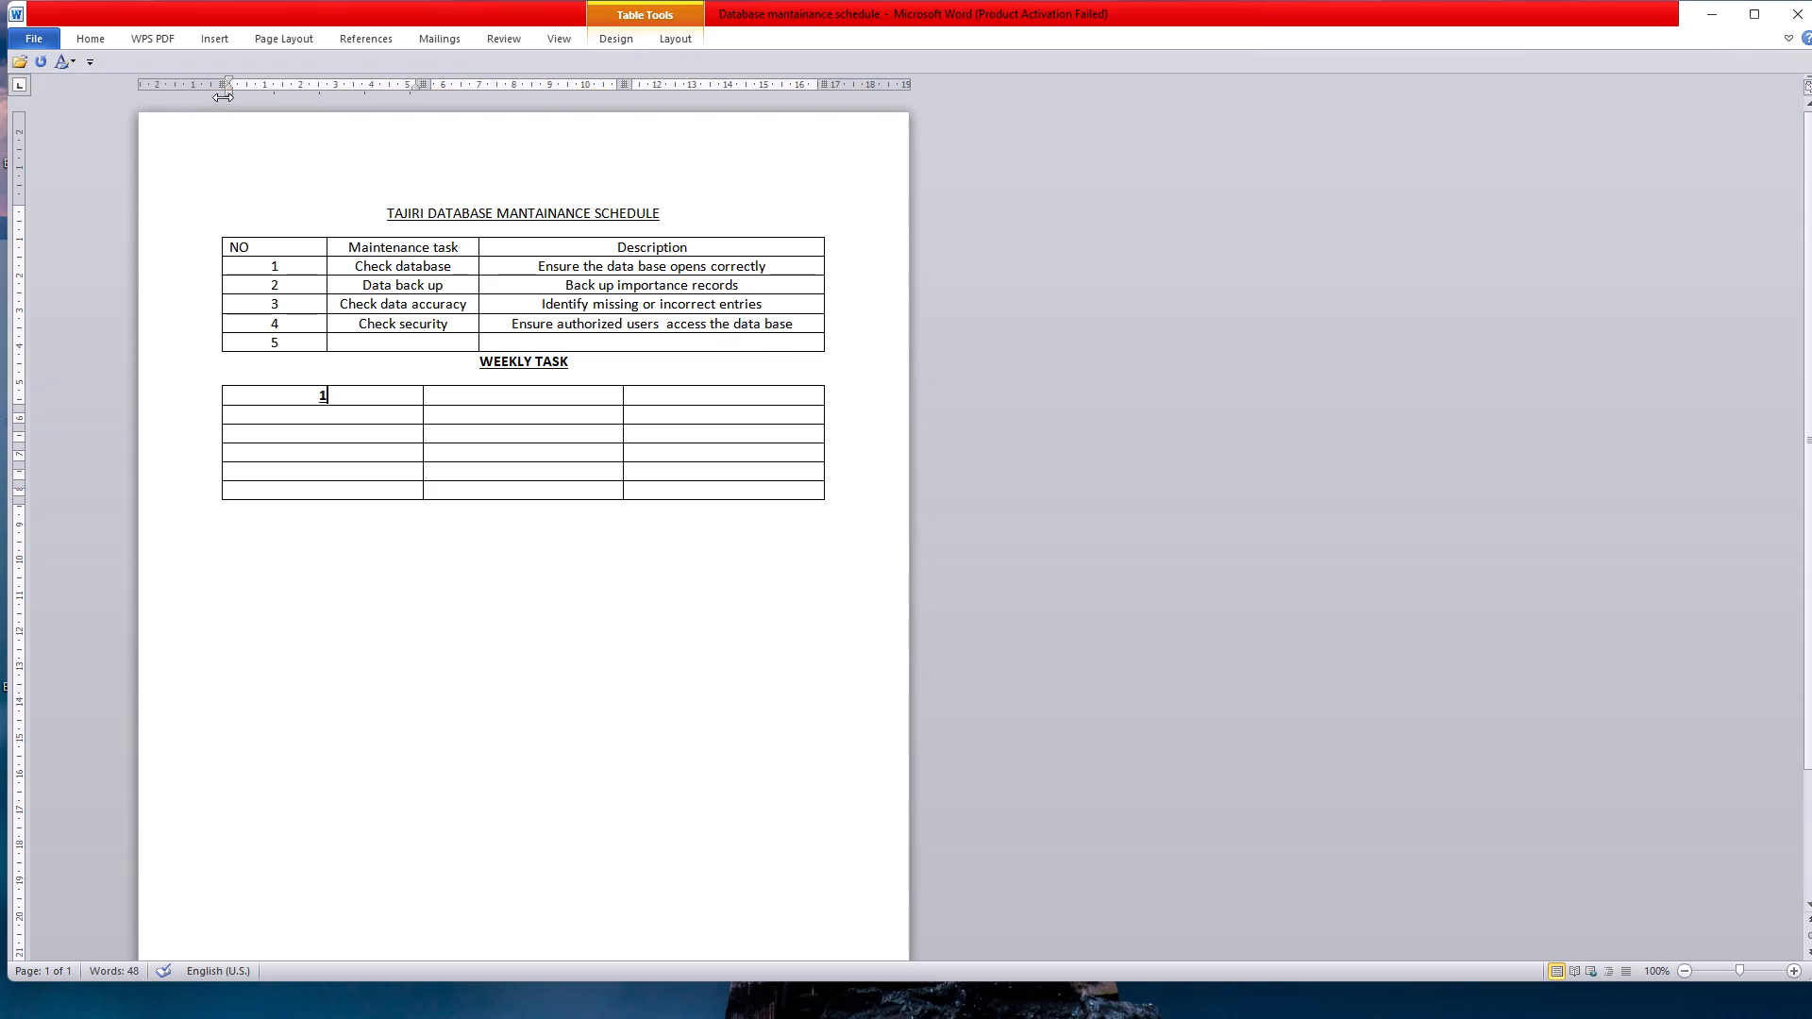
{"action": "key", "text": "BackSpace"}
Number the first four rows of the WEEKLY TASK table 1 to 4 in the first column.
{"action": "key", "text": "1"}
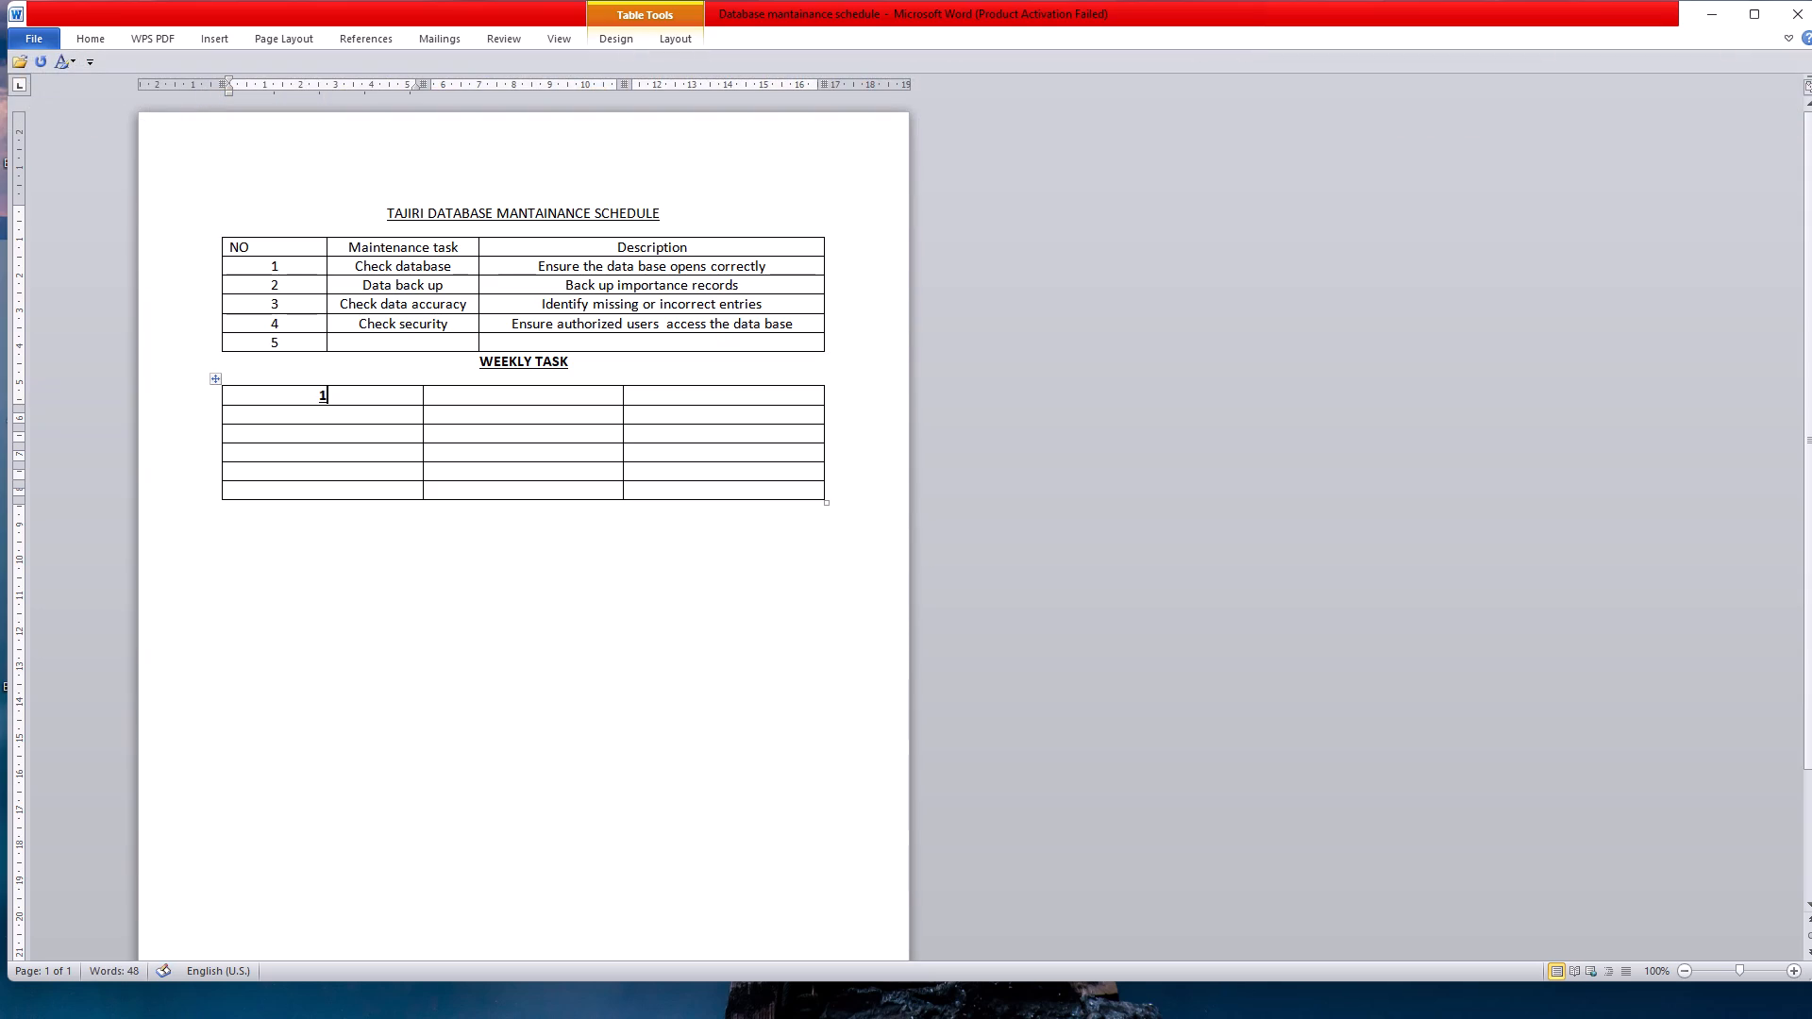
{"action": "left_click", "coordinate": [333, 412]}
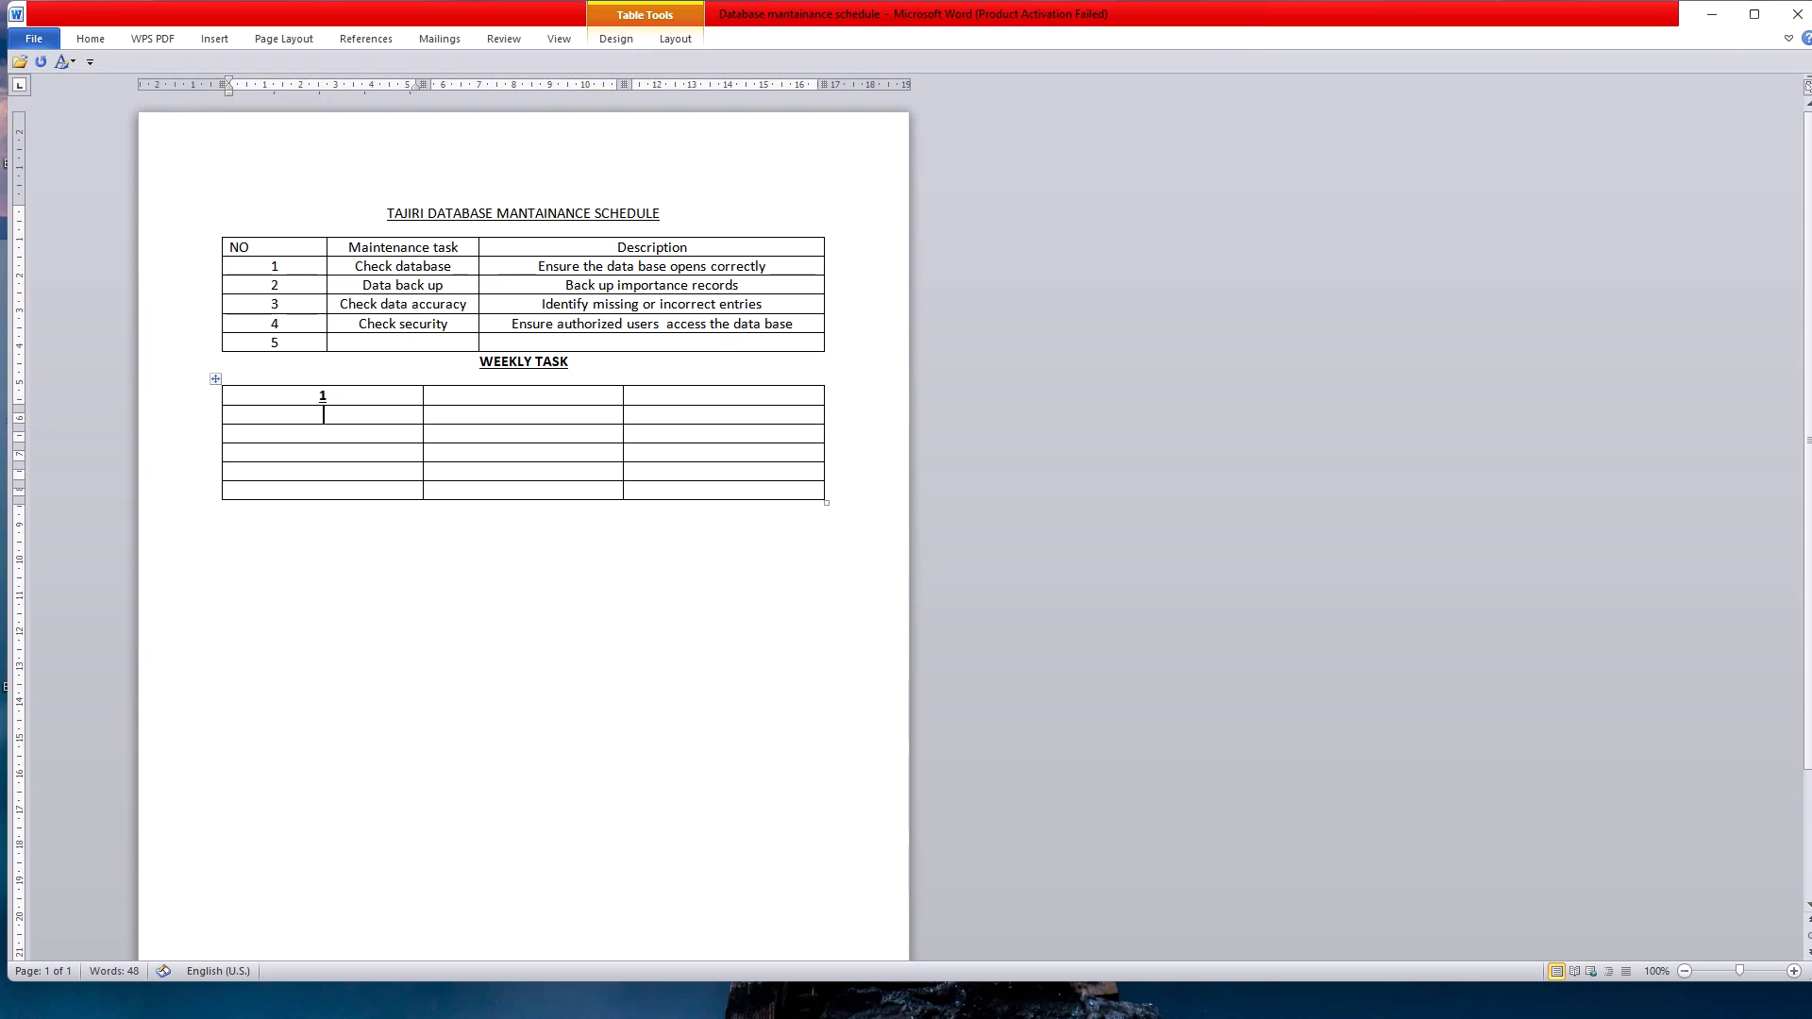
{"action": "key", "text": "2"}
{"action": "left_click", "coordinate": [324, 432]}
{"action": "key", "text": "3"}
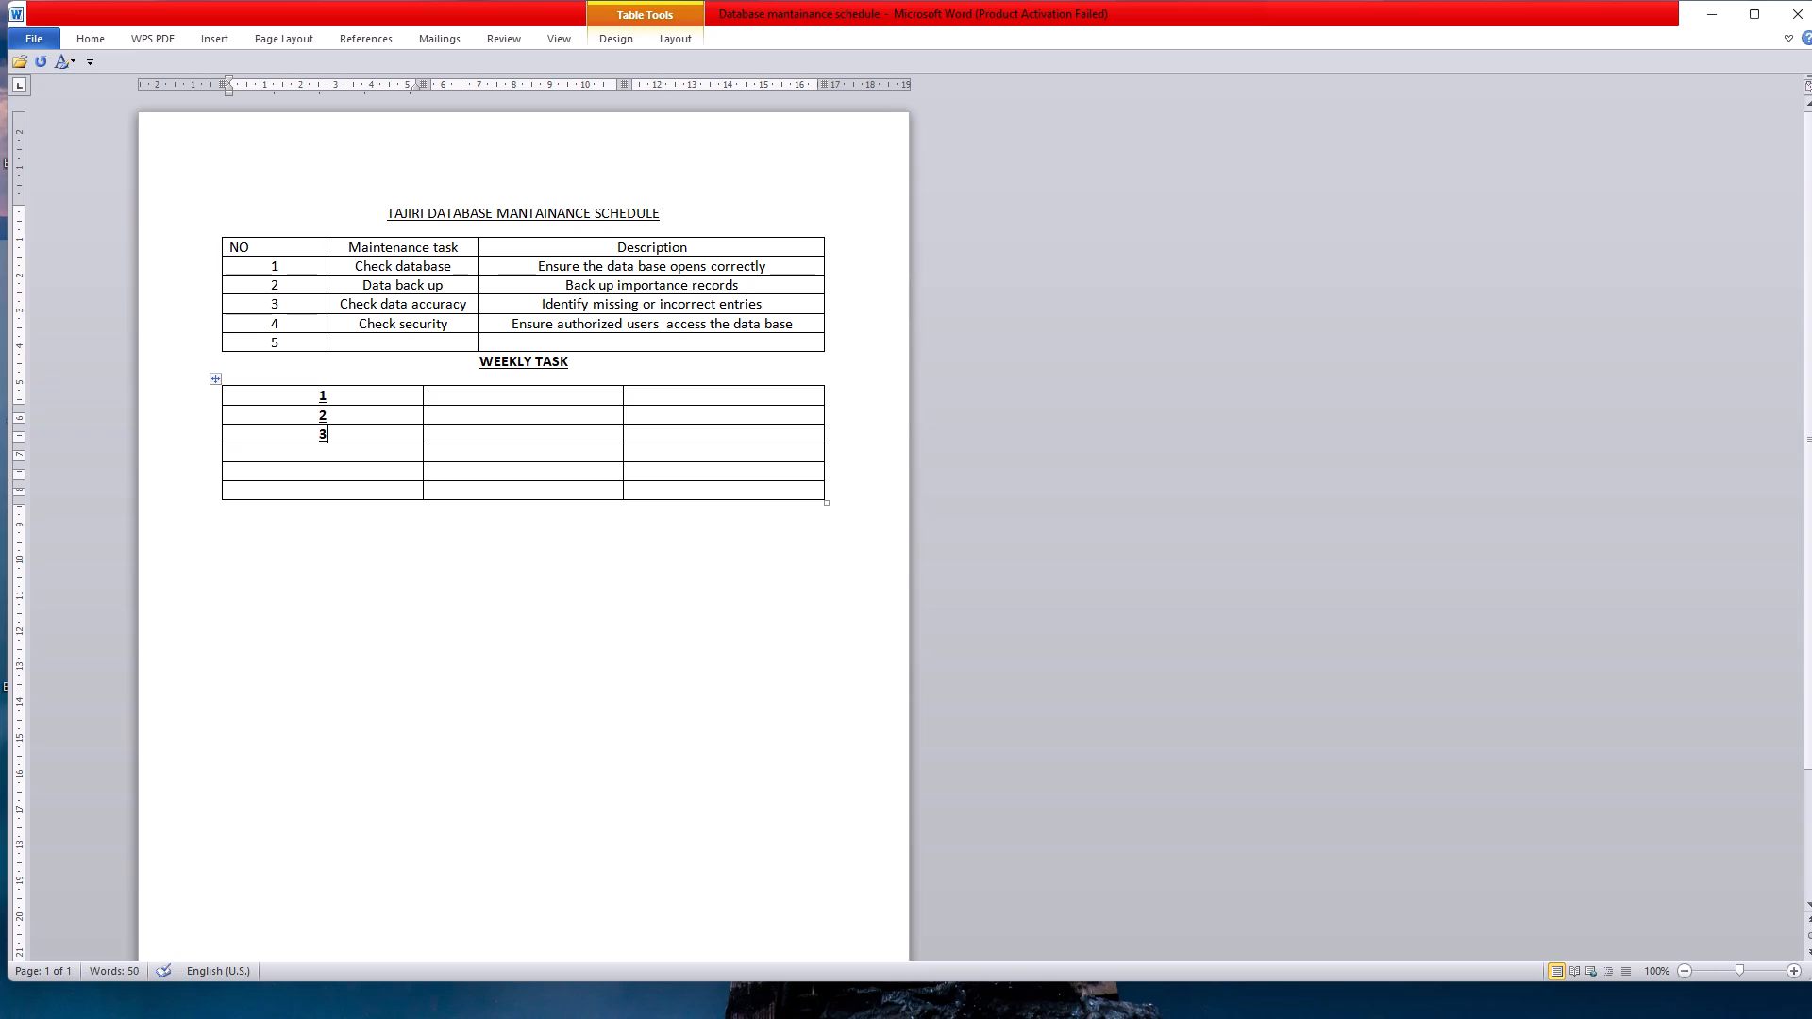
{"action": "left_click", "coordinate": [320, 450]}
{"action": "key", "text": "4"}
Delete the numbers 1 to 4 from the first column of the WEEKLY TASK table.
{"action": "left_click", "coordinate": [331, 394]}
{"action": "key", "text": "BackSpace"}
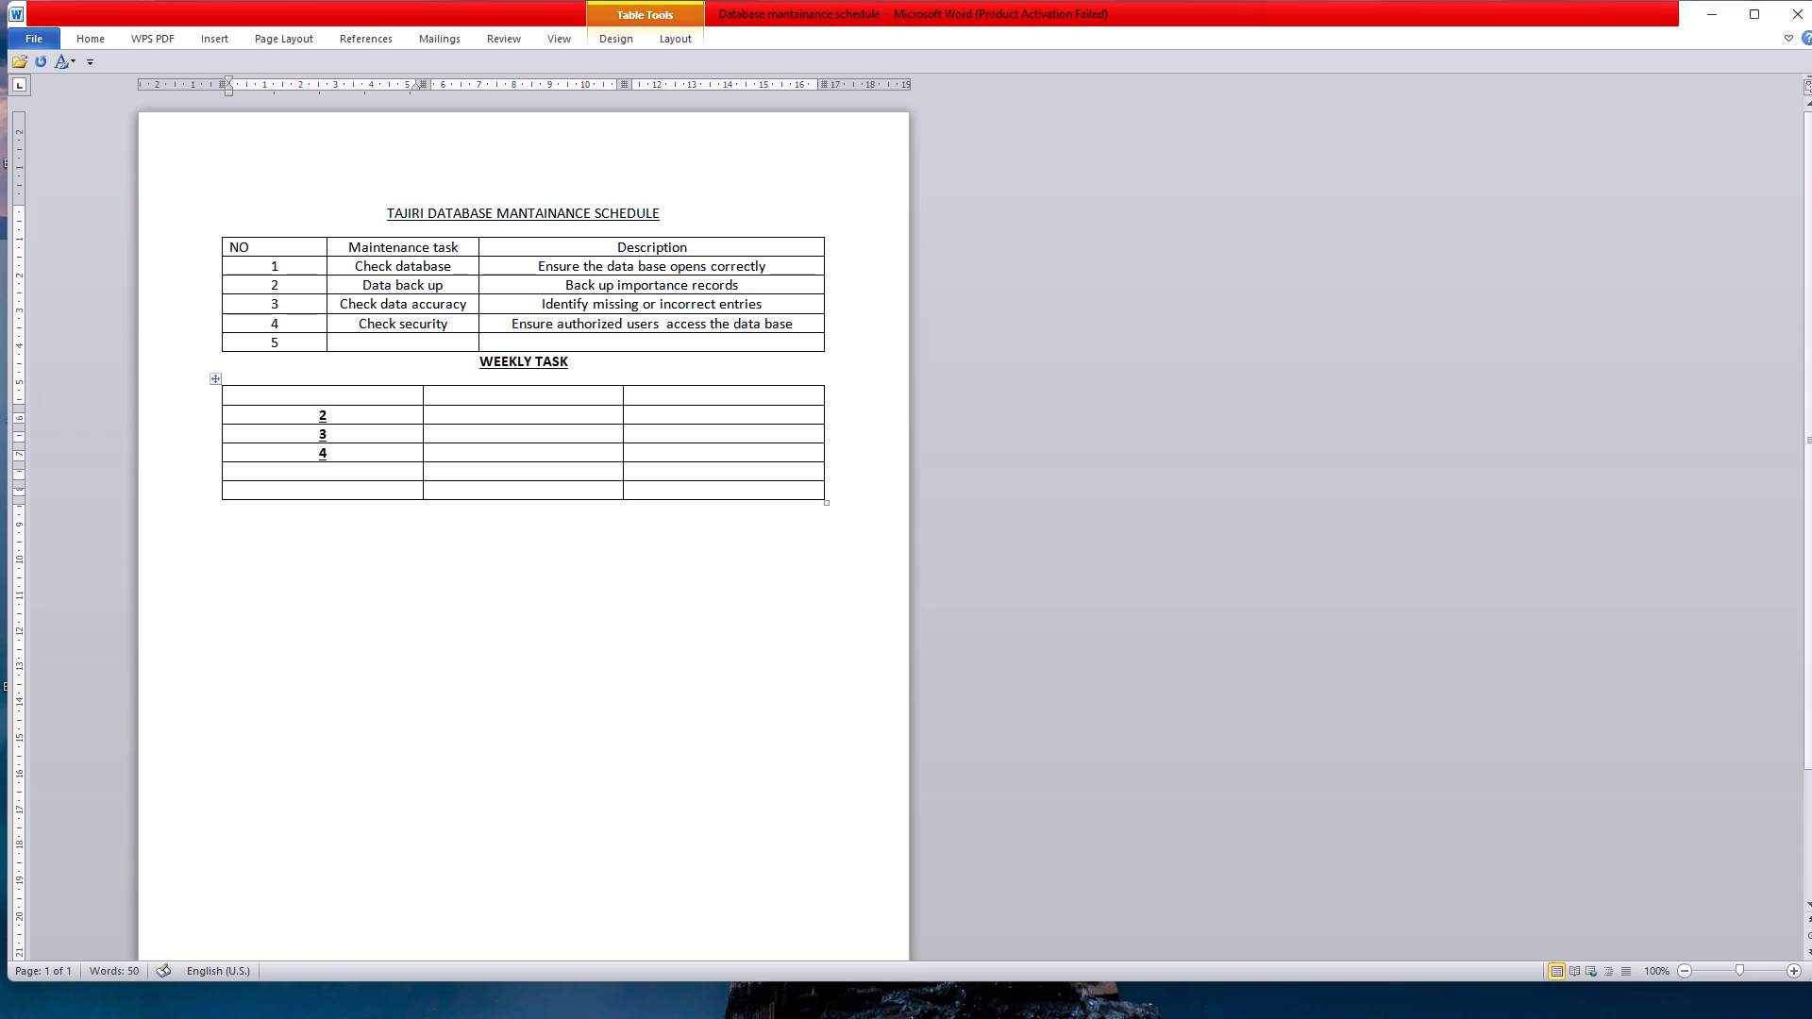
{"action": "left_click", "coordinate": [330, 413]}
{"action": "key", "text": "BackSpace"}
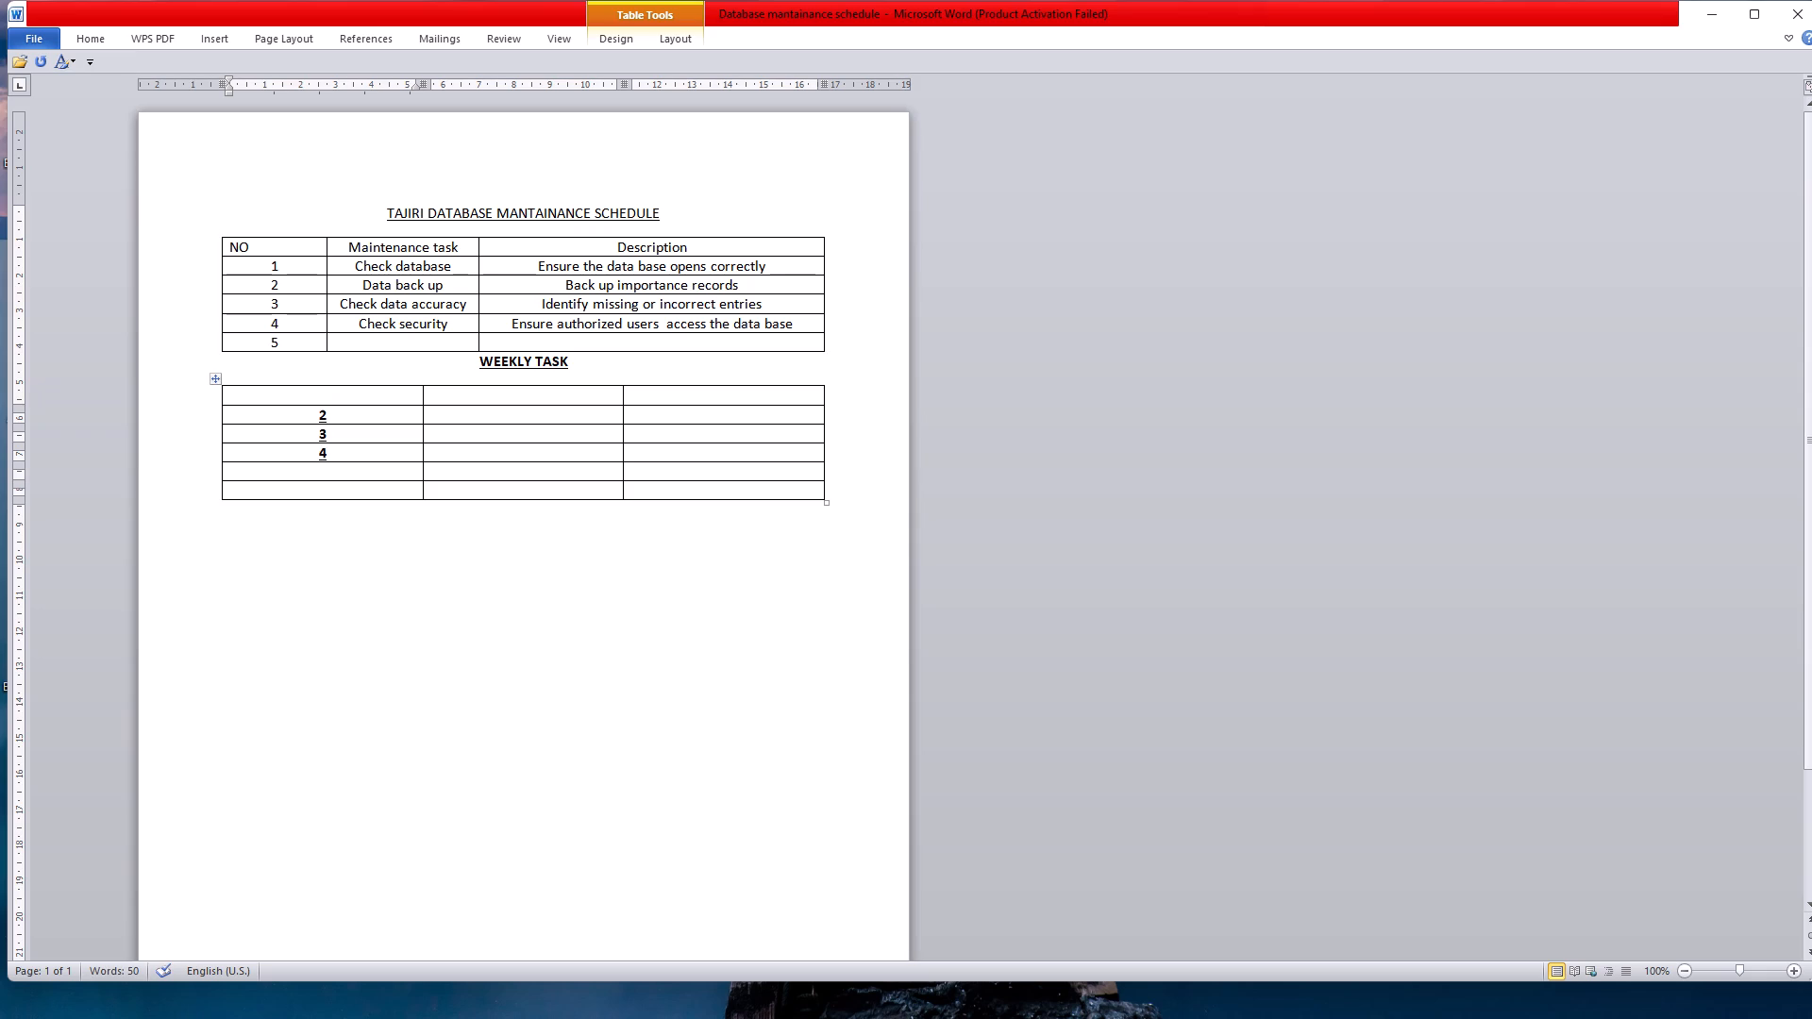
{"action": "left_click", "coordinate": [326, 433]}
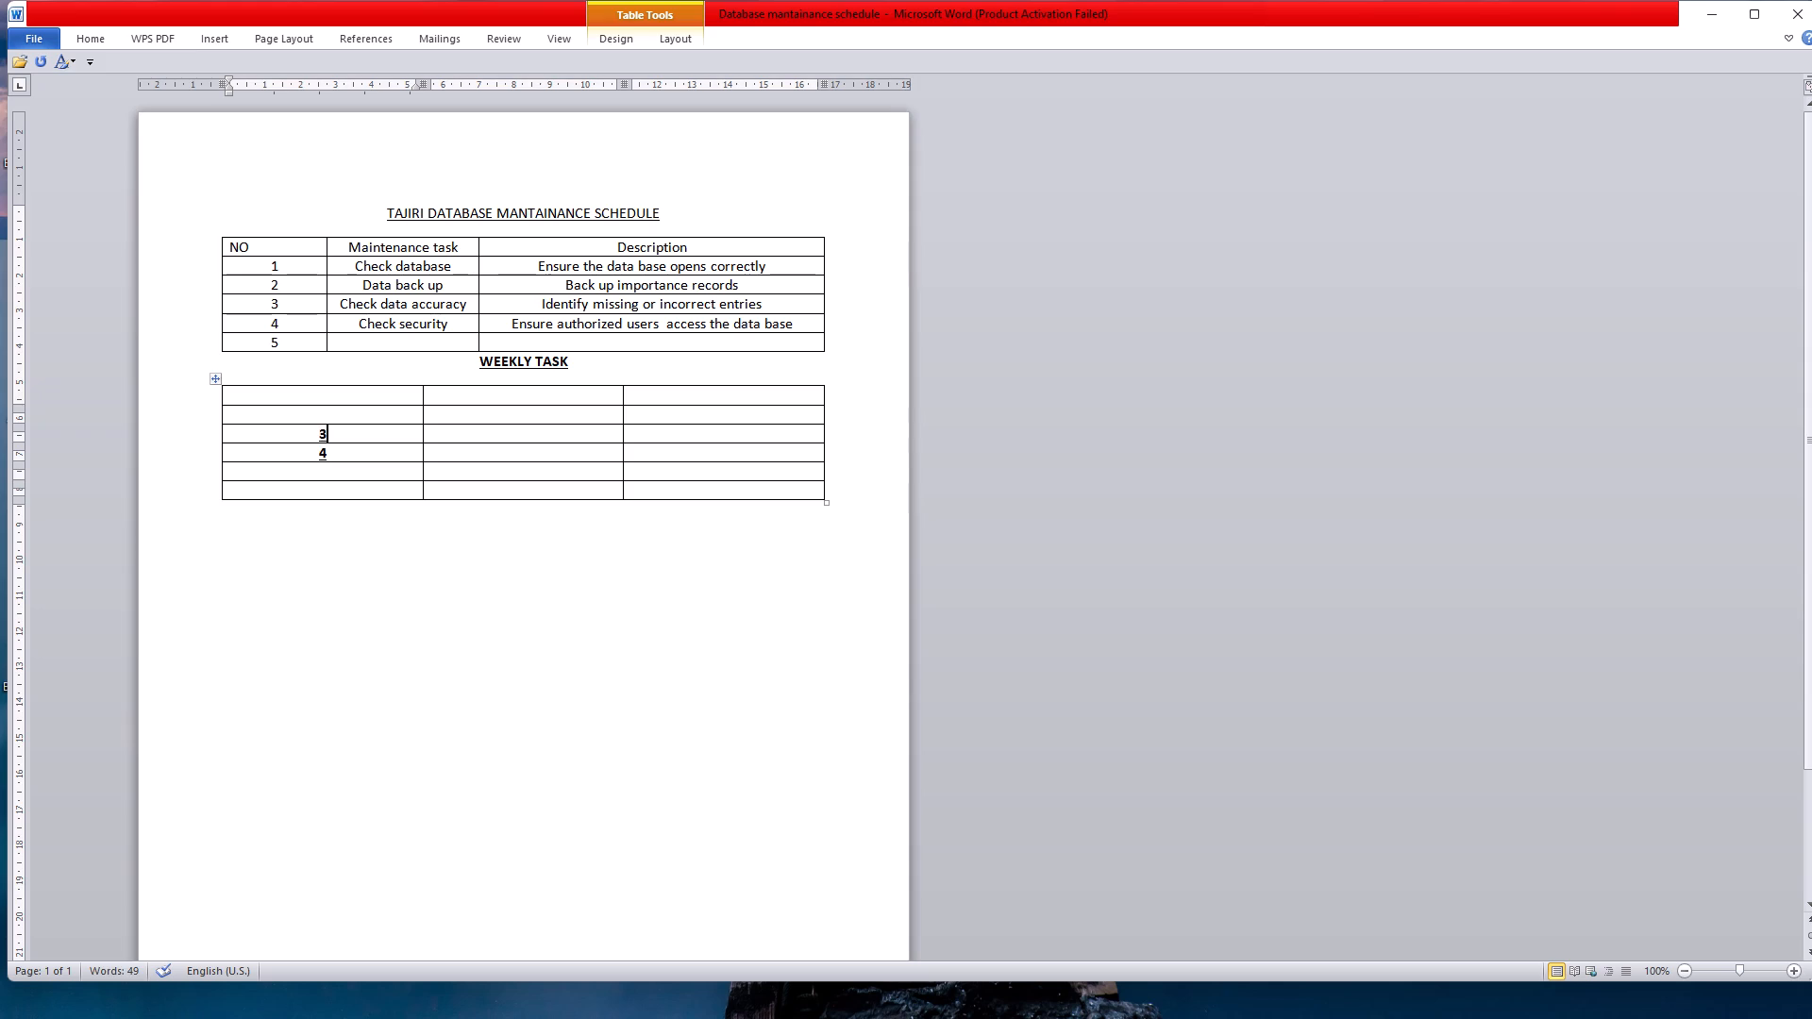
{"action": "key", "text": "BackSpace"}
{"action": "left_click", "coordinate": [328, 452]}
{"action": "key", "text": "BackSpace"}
Number the WEEKLY TASK table's first column 1 to 5 from the second row down, leaving the header row empty.
{"action": "left_click", "coordinate": [327, 414]}
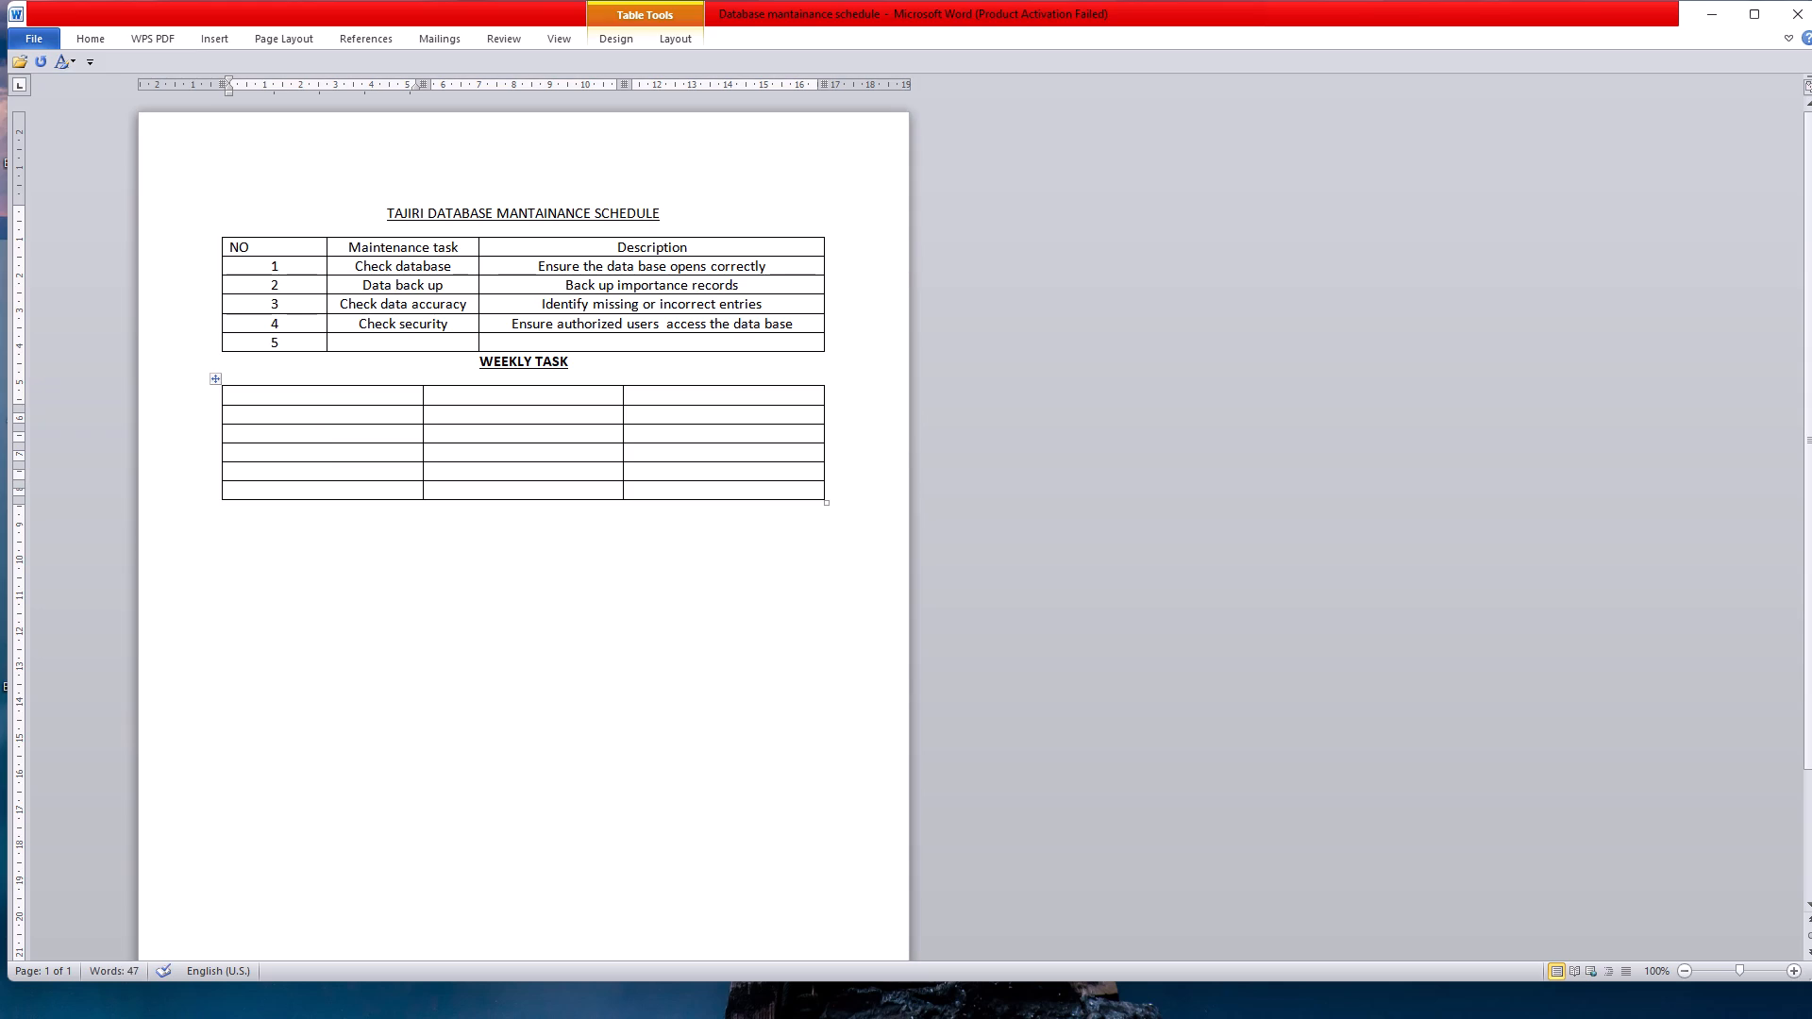
{"action": "key", "text": "1"}
{"action": "left_click", "coordinate": [323, 429]}
{"action": "key", "text": "2"}
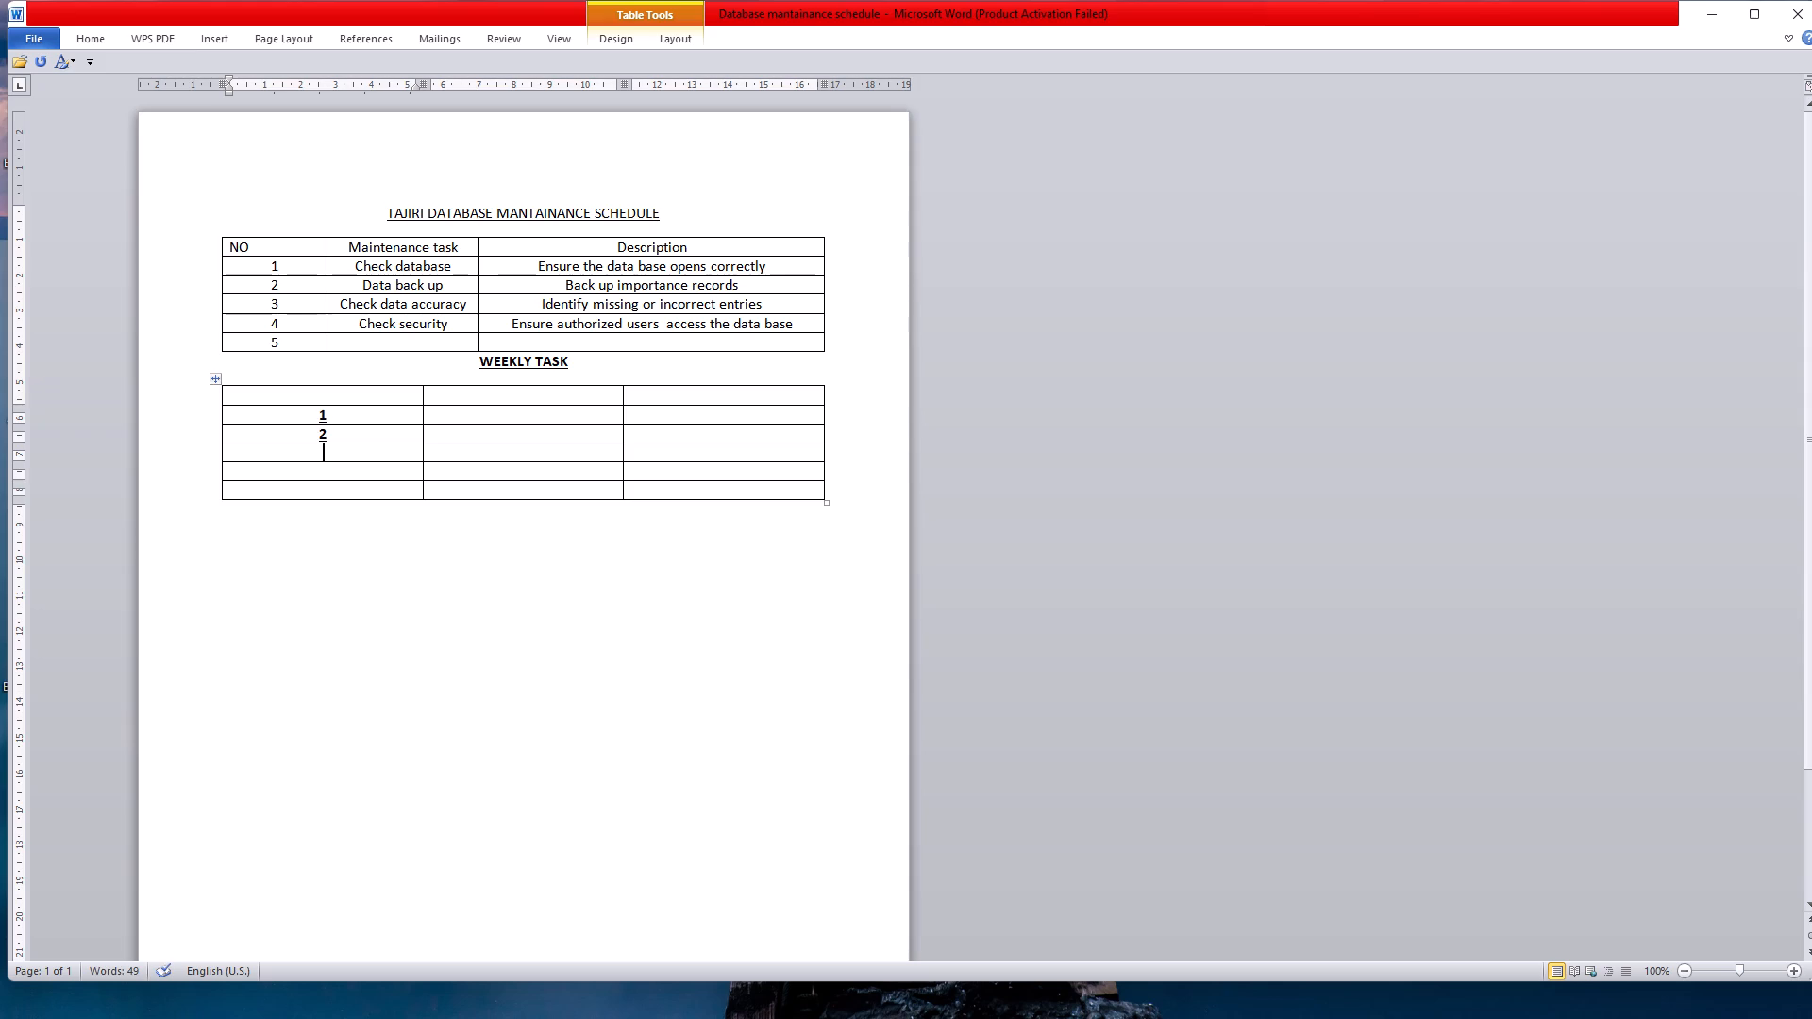
{"action": "left_click", "coordinate": [319, 450]}
{"action": "key", "text": "3"}
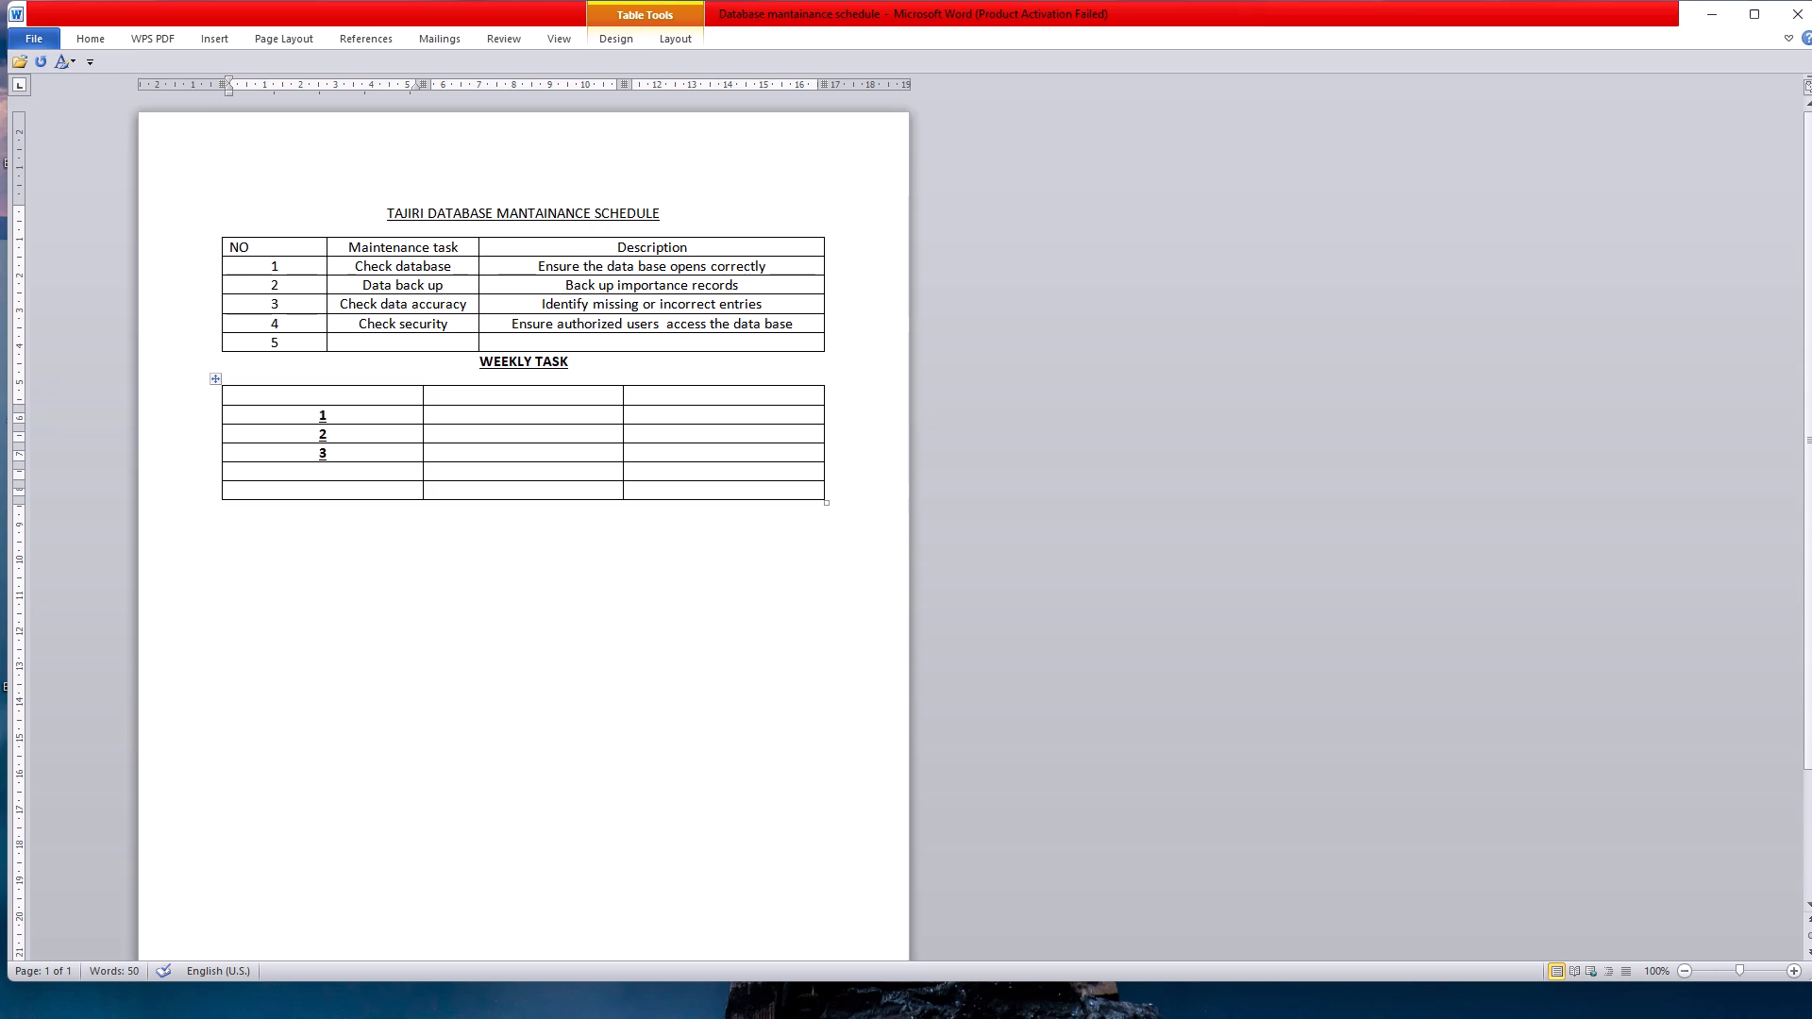
{"action": "left_click", "coordinate": [314, 468]}
{"action": "key", "text": "4"}
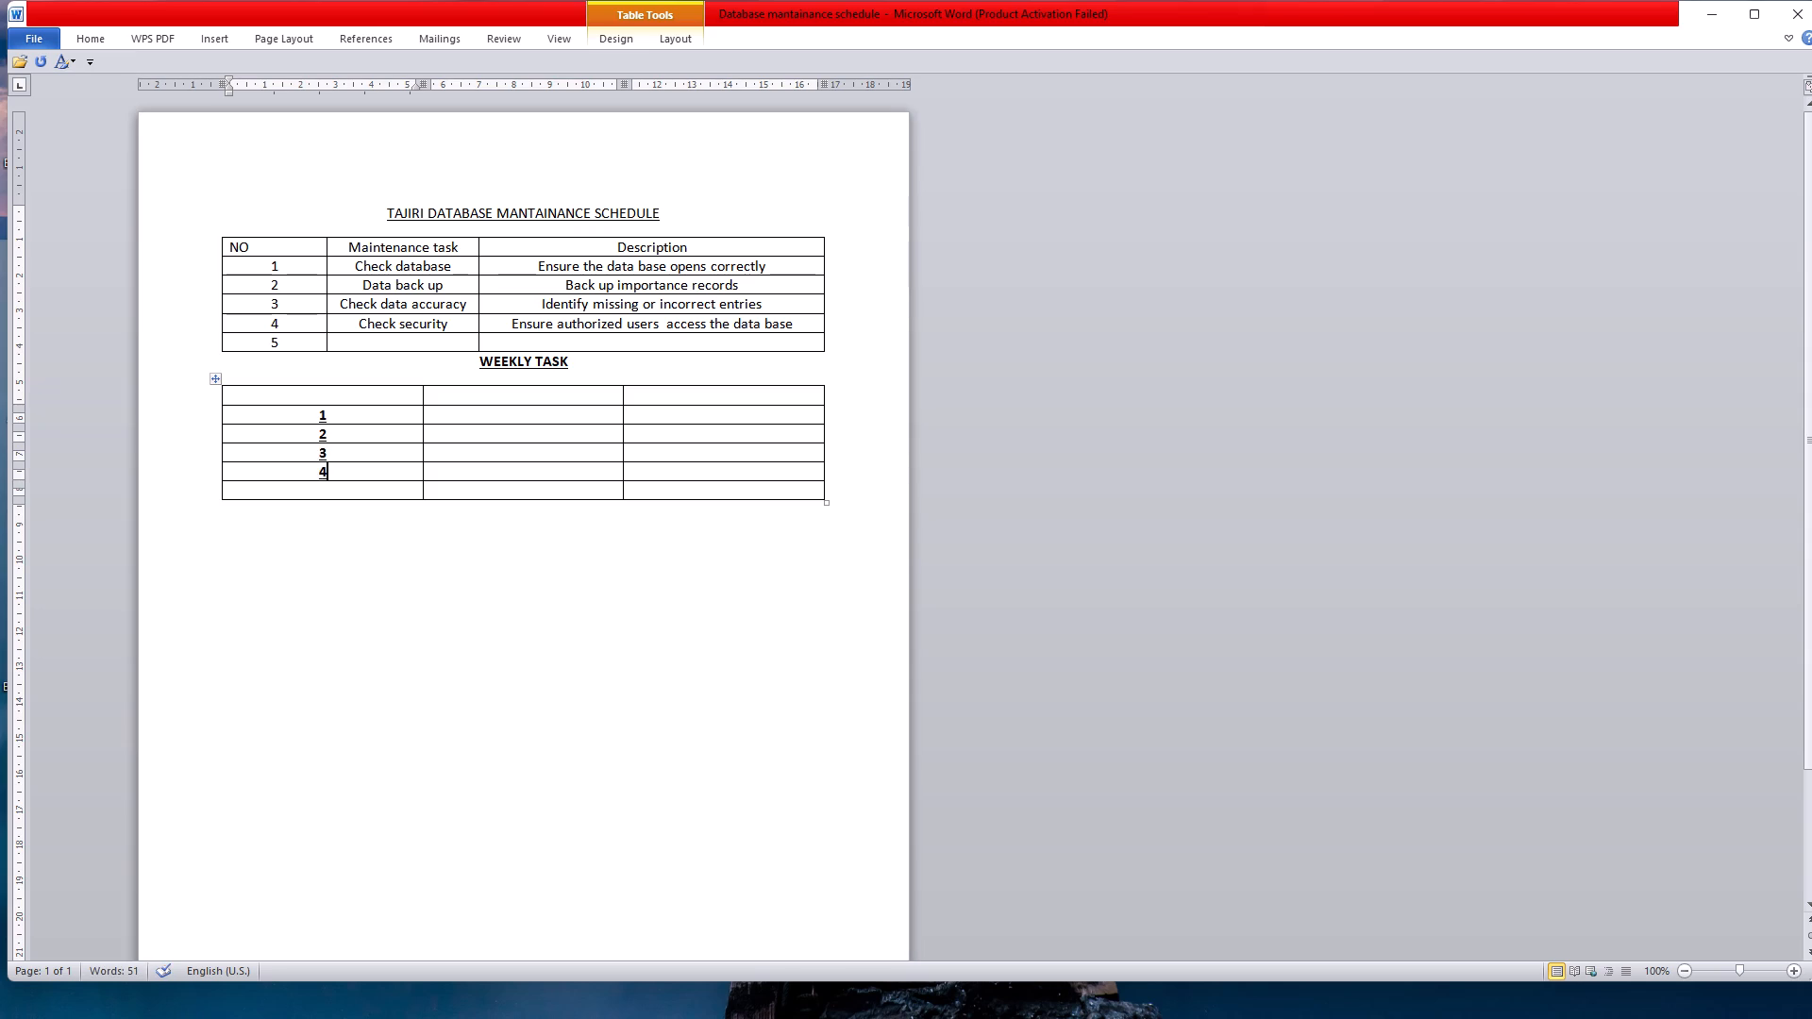
{"action": "left_click", "coordinate": [311, 486]}
{"action": "key", "text": "5"}
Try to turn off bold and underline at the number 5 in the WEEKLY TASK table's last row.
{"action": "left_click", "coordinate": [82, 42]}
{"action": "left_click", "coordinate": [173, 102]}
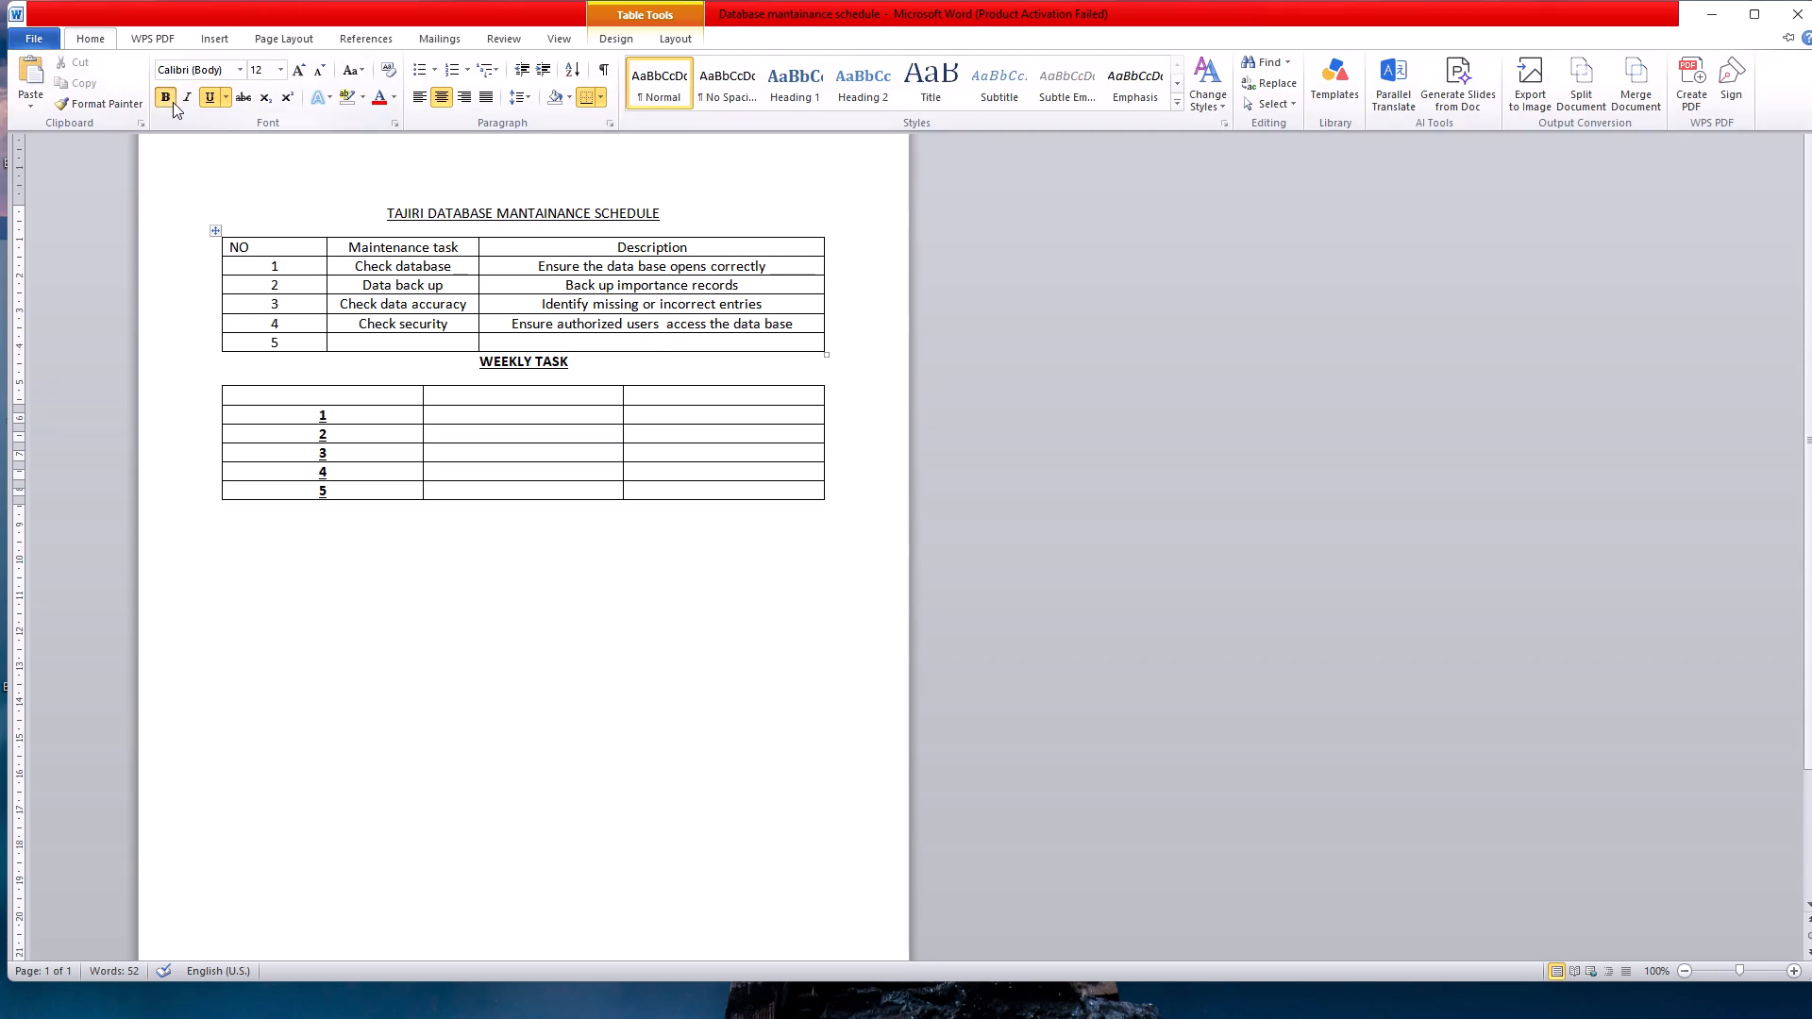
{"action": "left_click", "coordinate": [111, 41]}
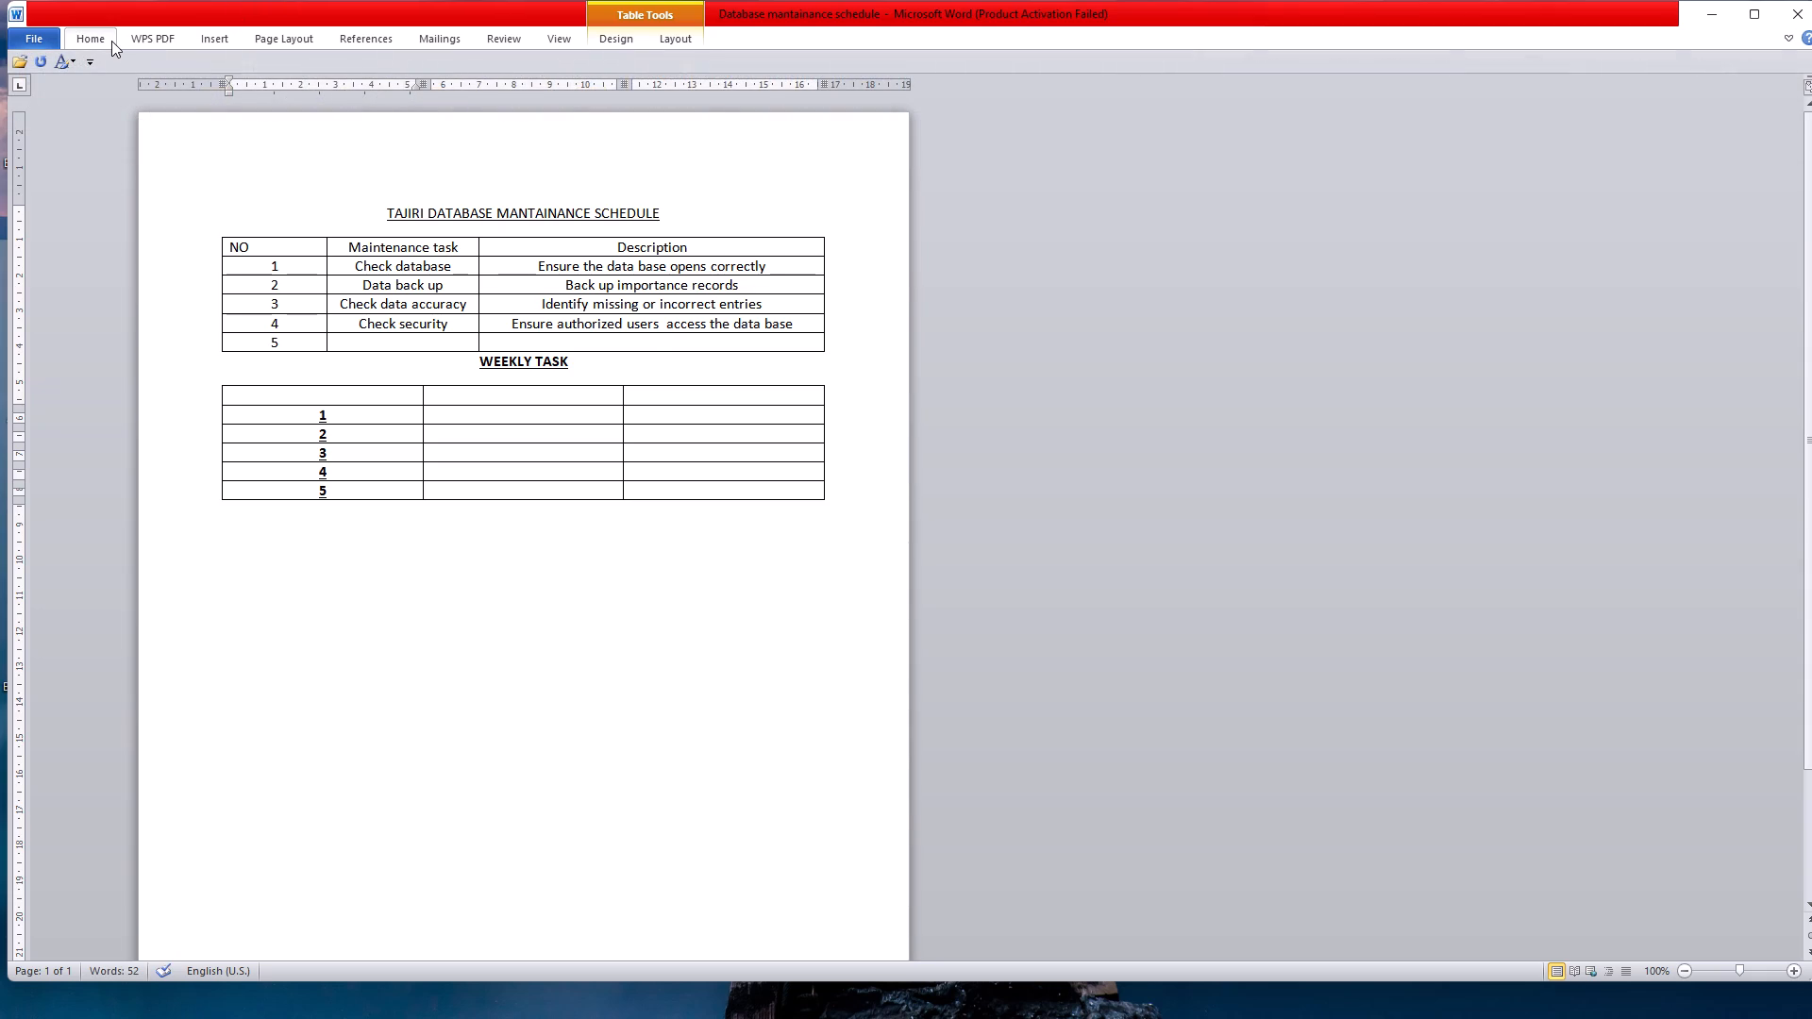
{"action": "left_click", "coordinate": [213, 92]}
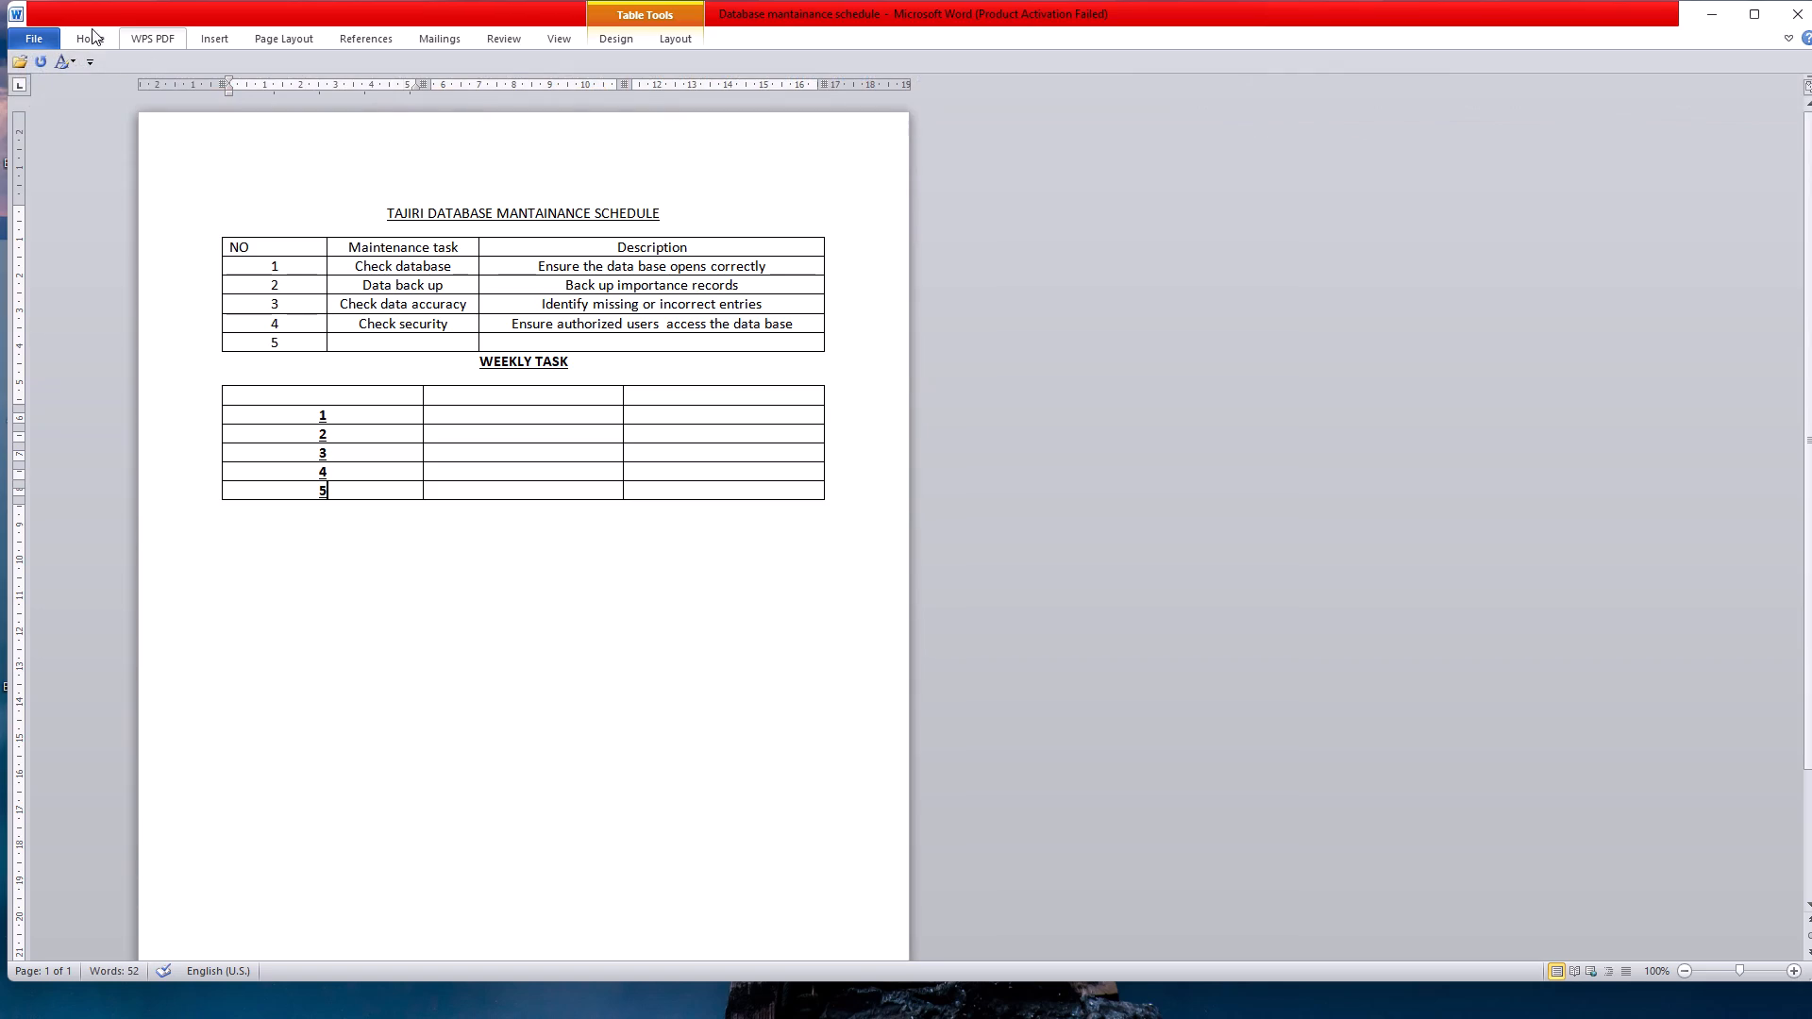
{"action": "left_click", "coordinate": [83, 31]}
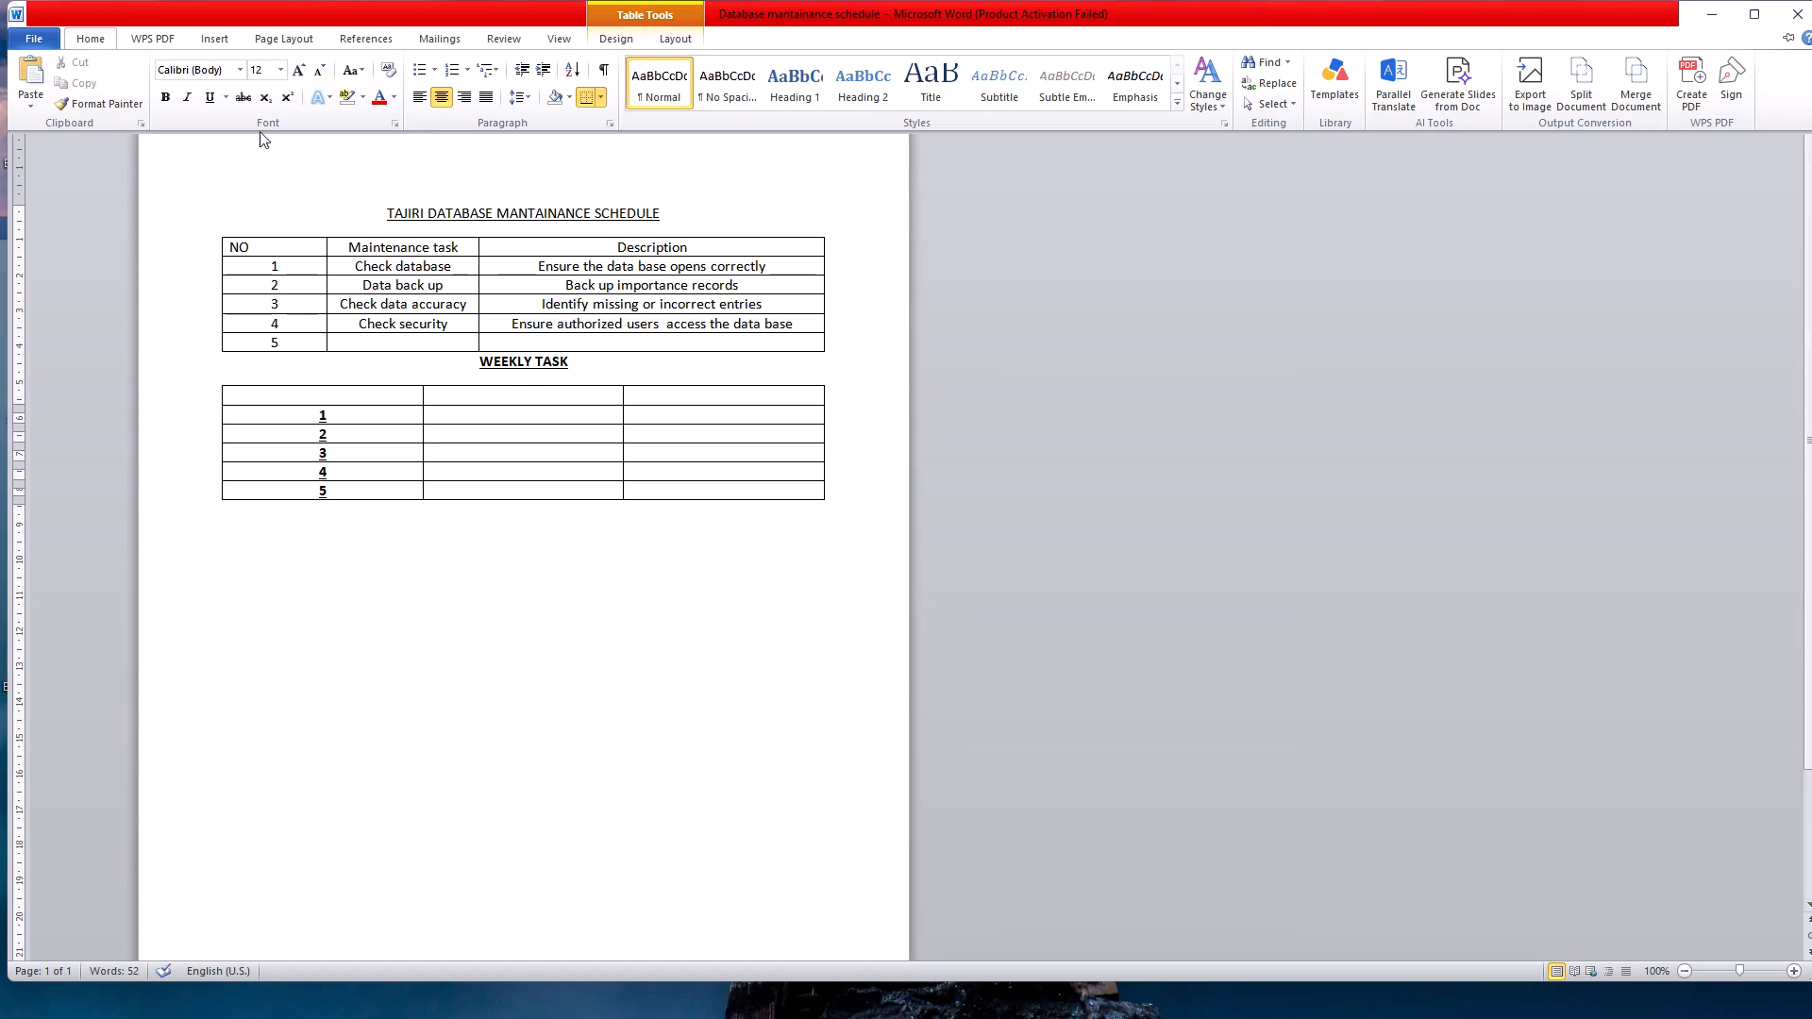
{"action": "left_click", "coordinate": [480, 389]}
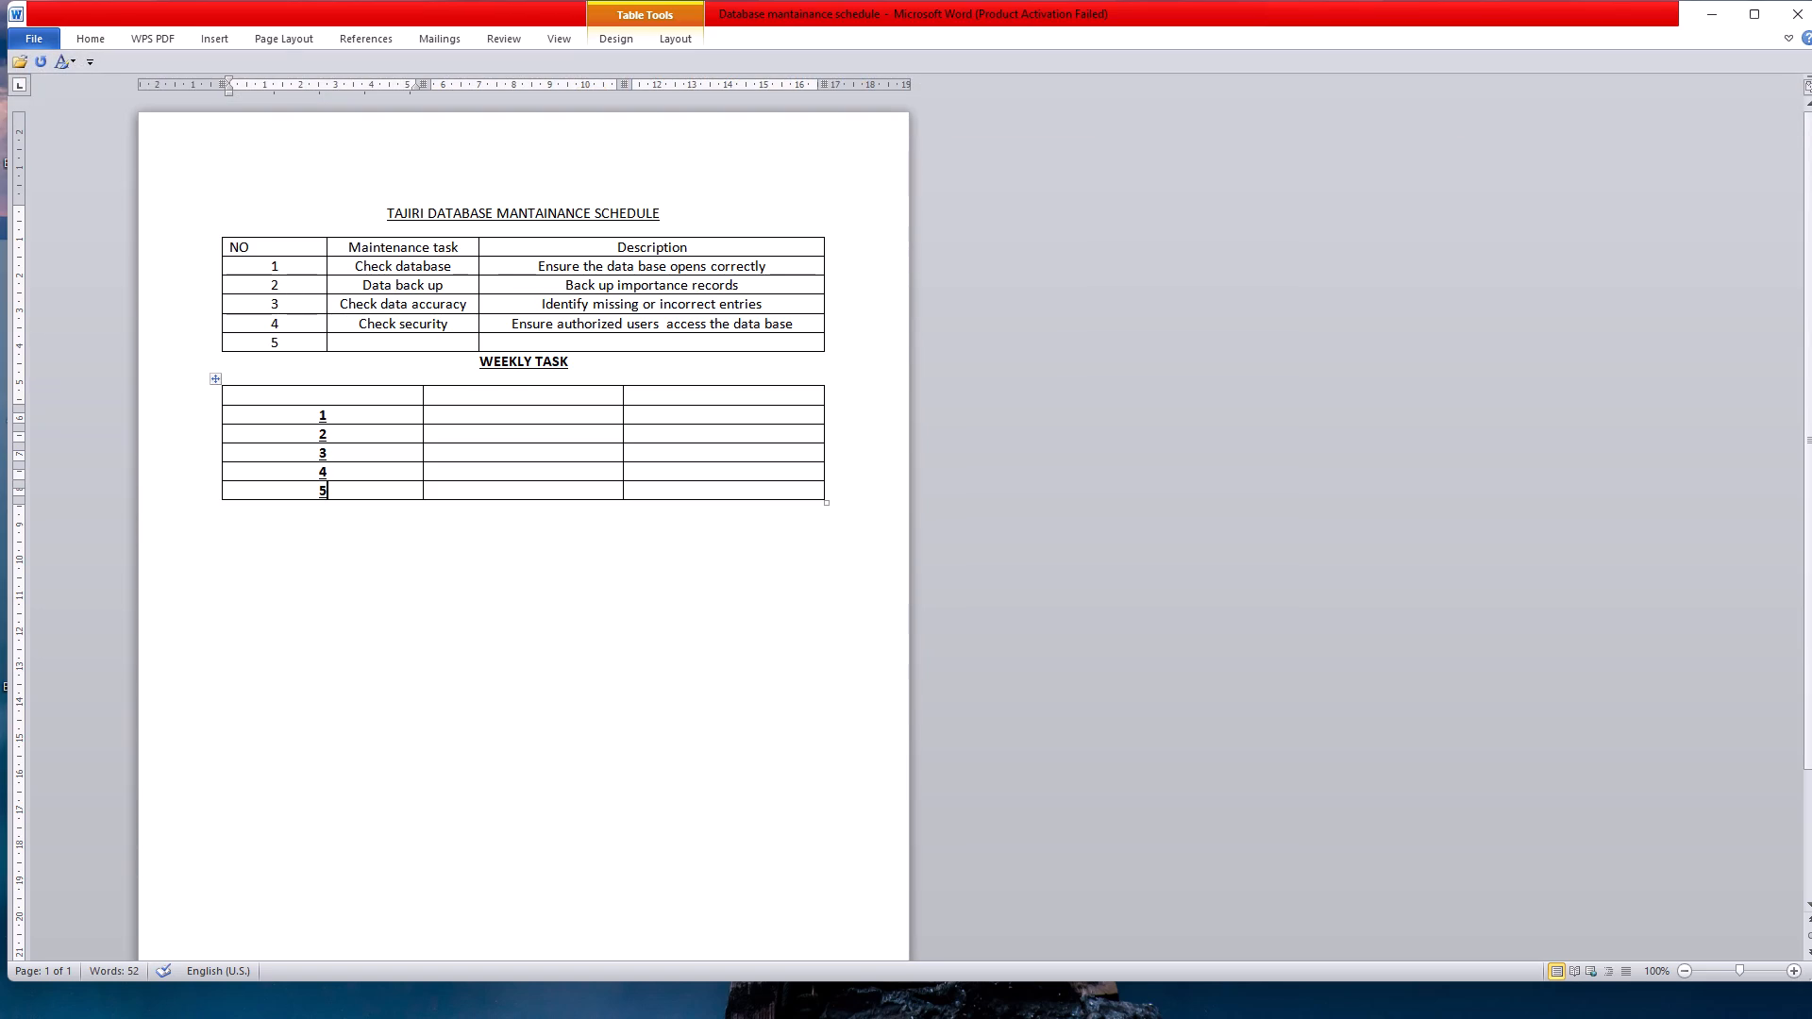
Enter "Check relationships" in the second column of row 1 in the WEEKLY TASK table.
{"action": "left_click", "coordinate": [450, 412]}
{"action": "type", "text": "heck re"}
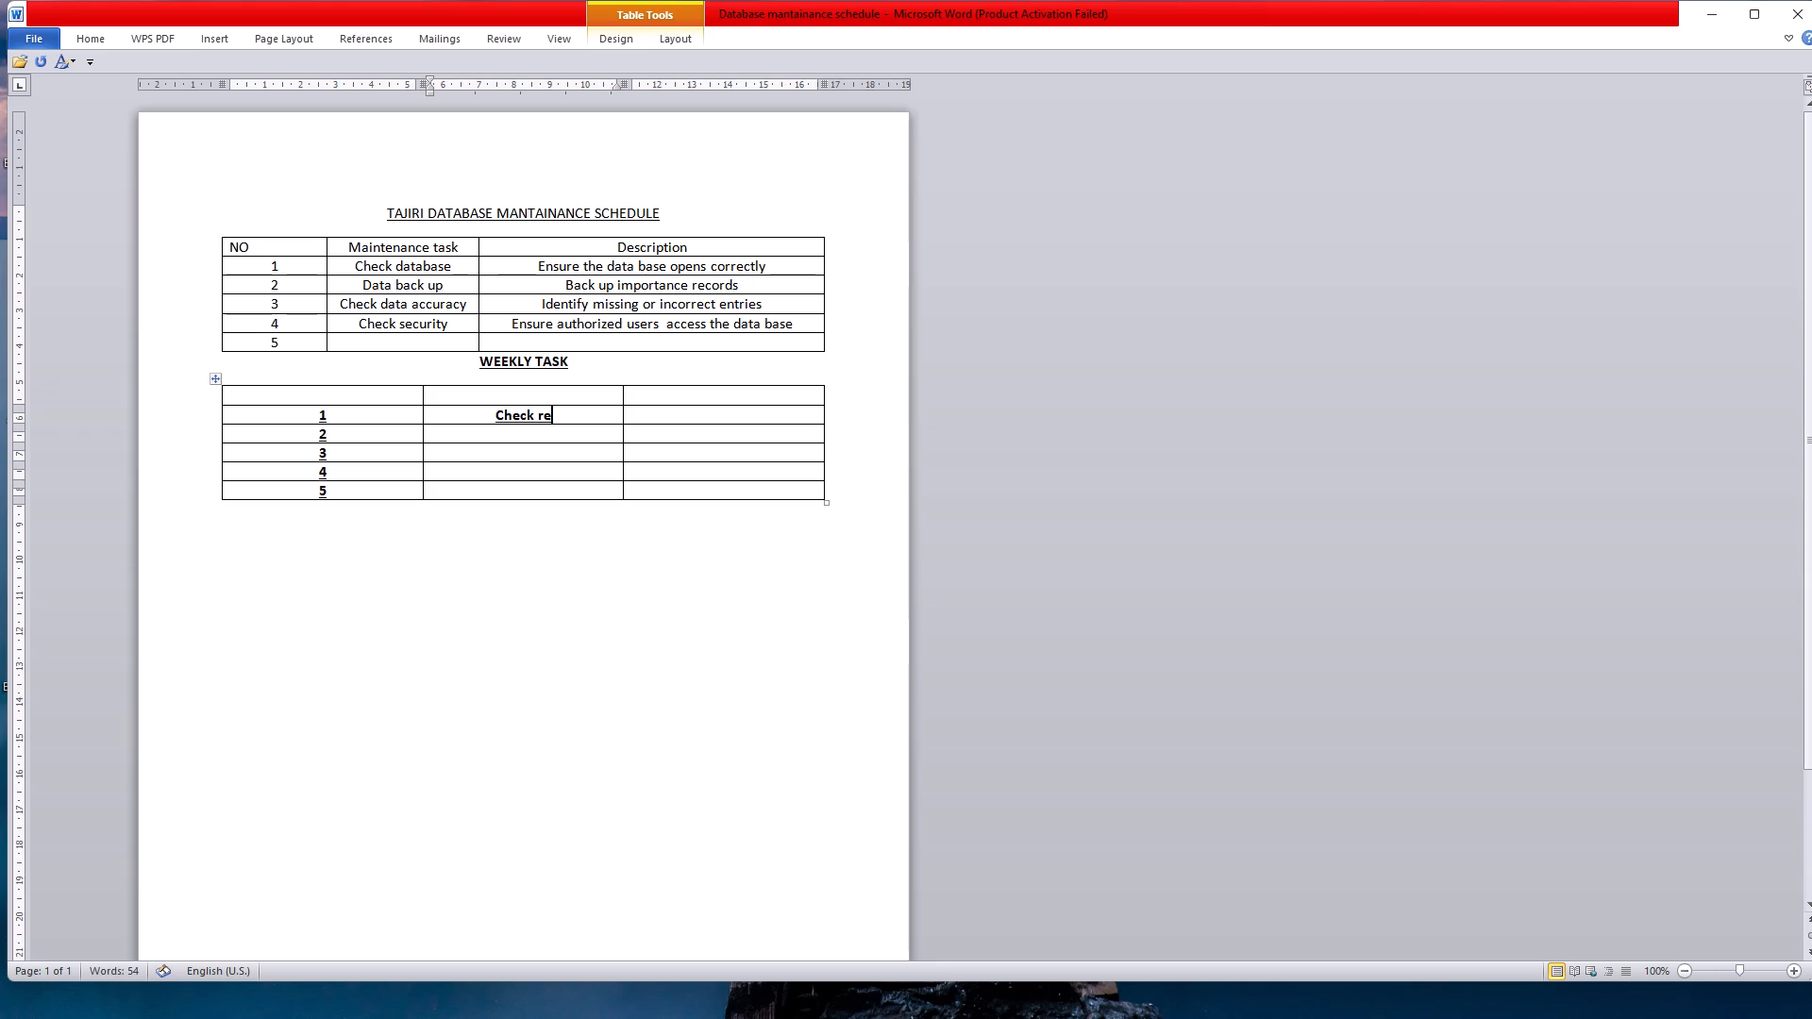
{"action": "type", "text": "lation"}
{"action": "type", "text": "ships"}
Begin the description for "Check relationships" in the third column of the WEEKLY TASK table, starting with the letter "E".
{"action": "left_click", "coordinate": [670, 414]}
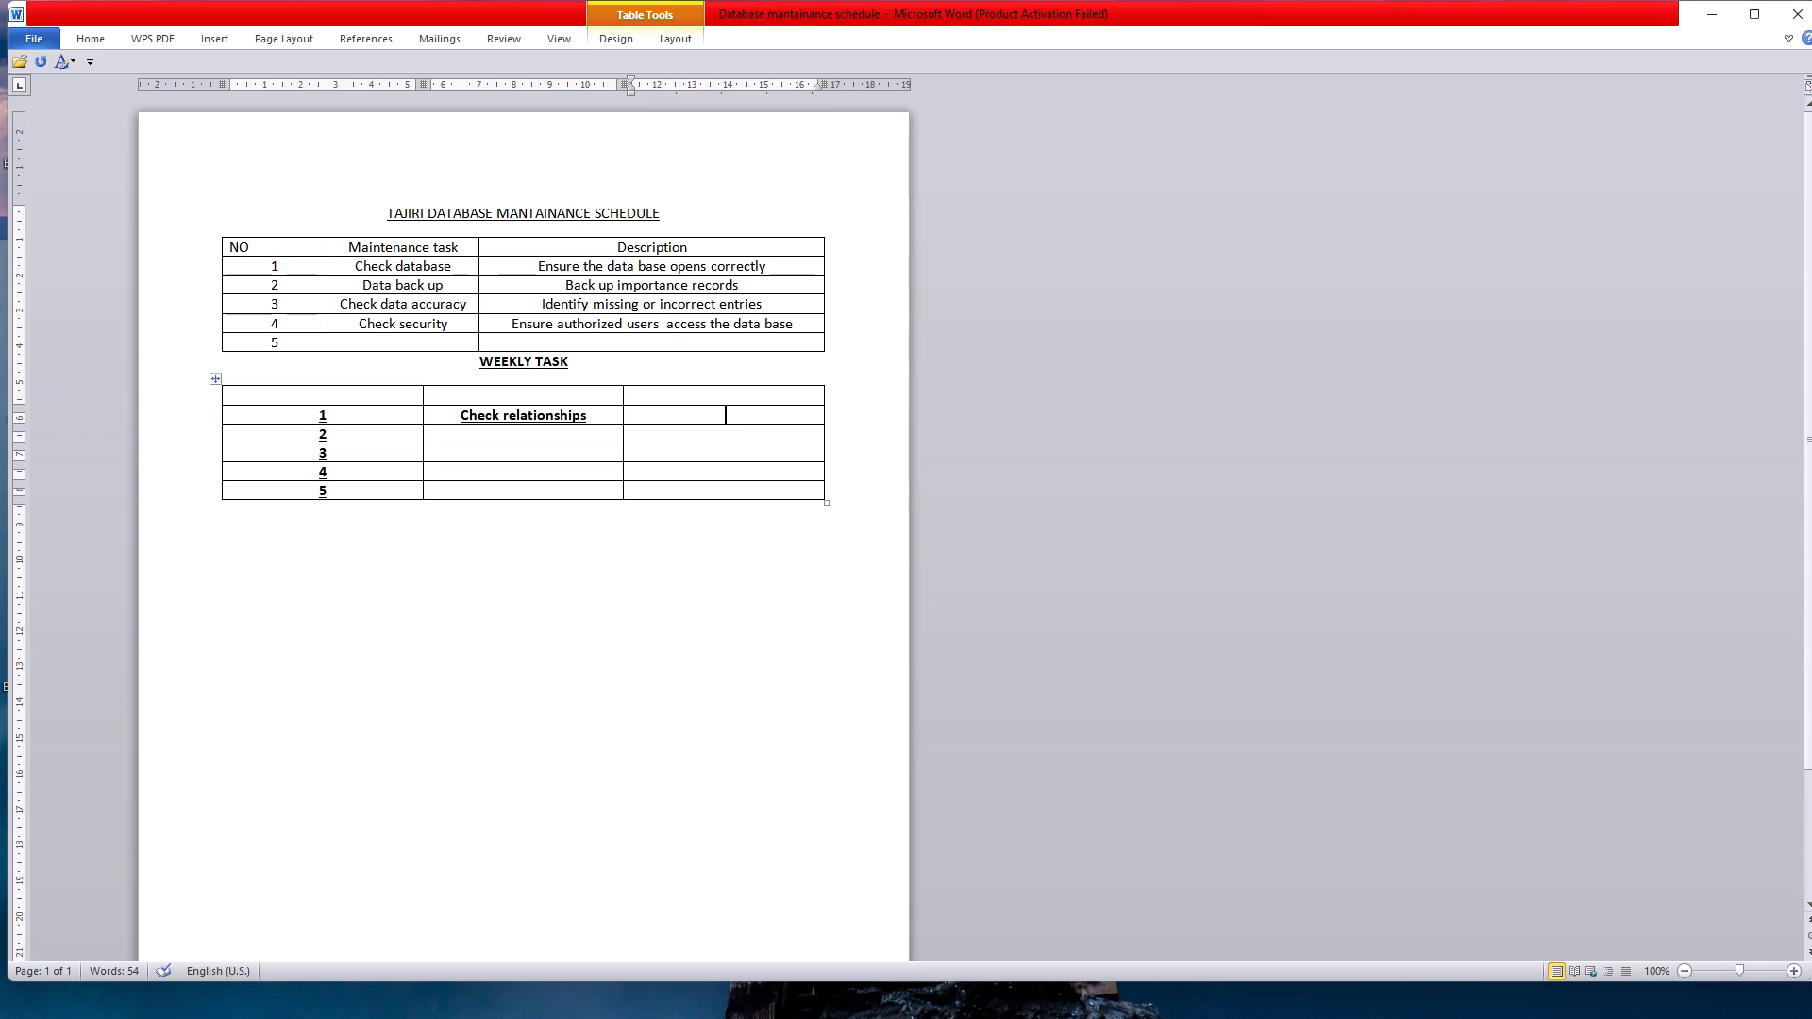
{"action": "type", "text": "ENS"}
{"action": "key", "text": "BackSpace"}
{"action": "key", "text": "BackSpace"}
{"action": "key", "text": "BackSpace"}
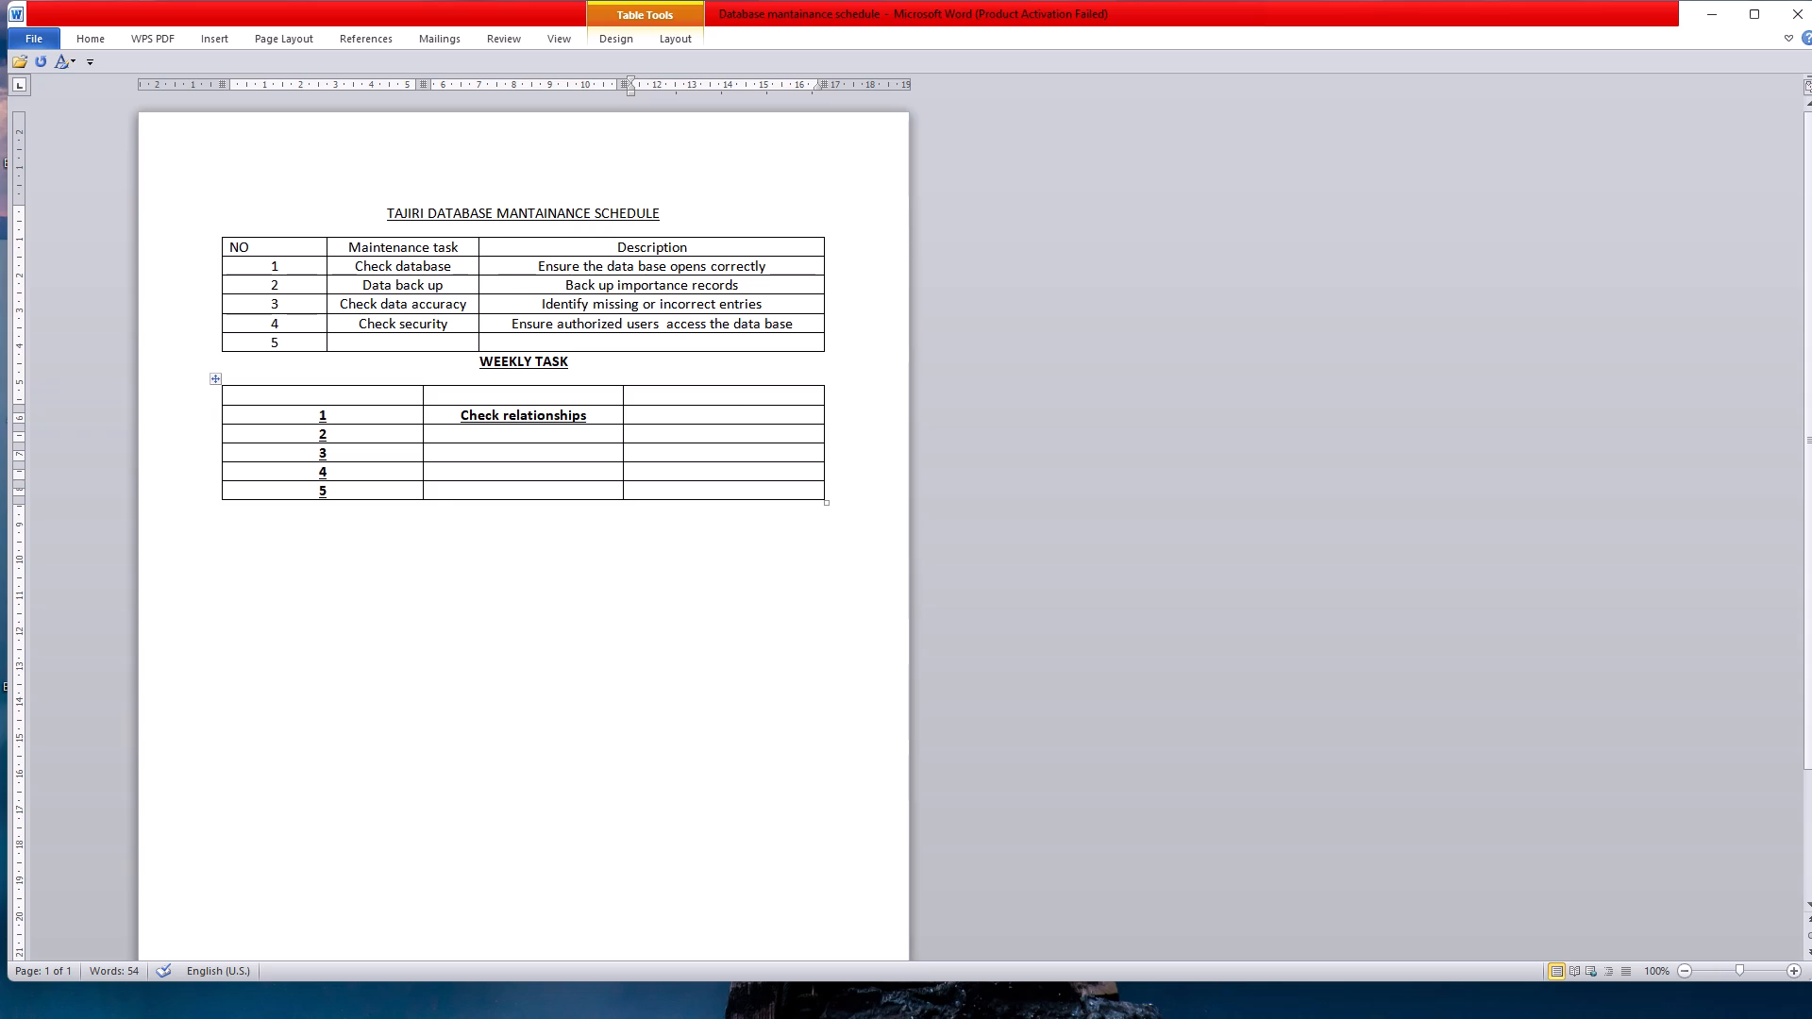
{"action": "key", "text": "e"}
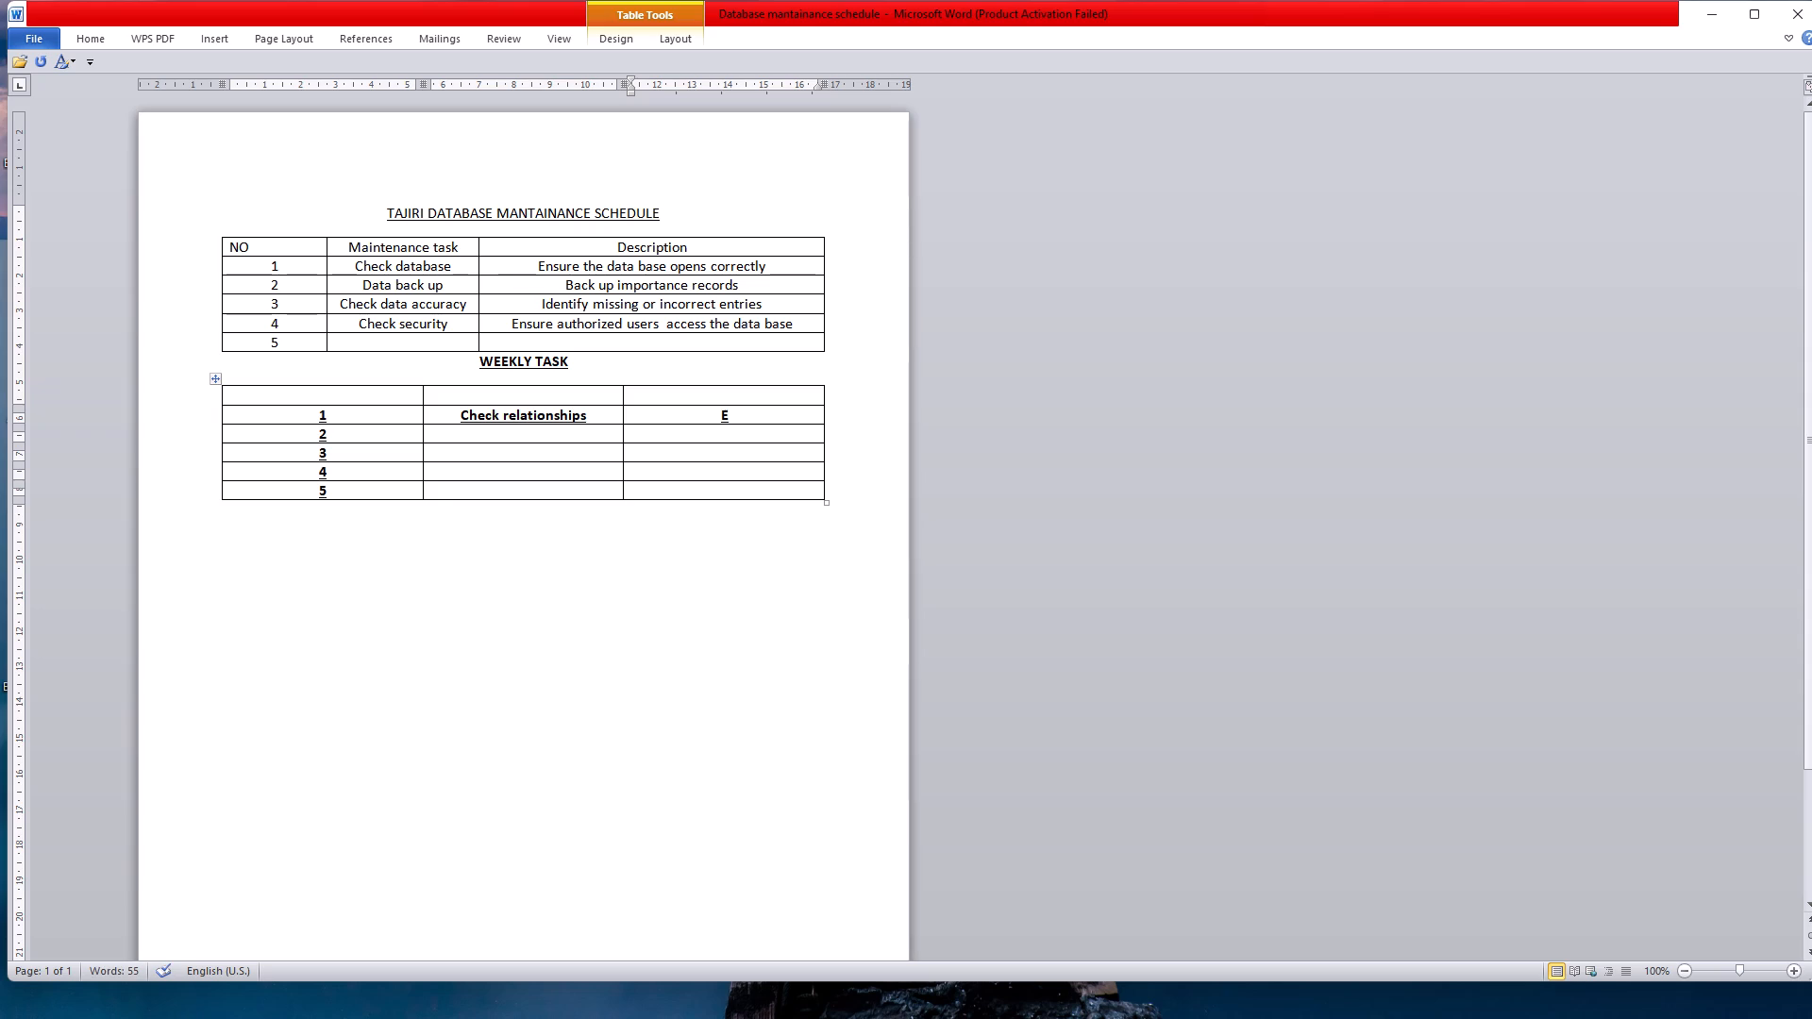
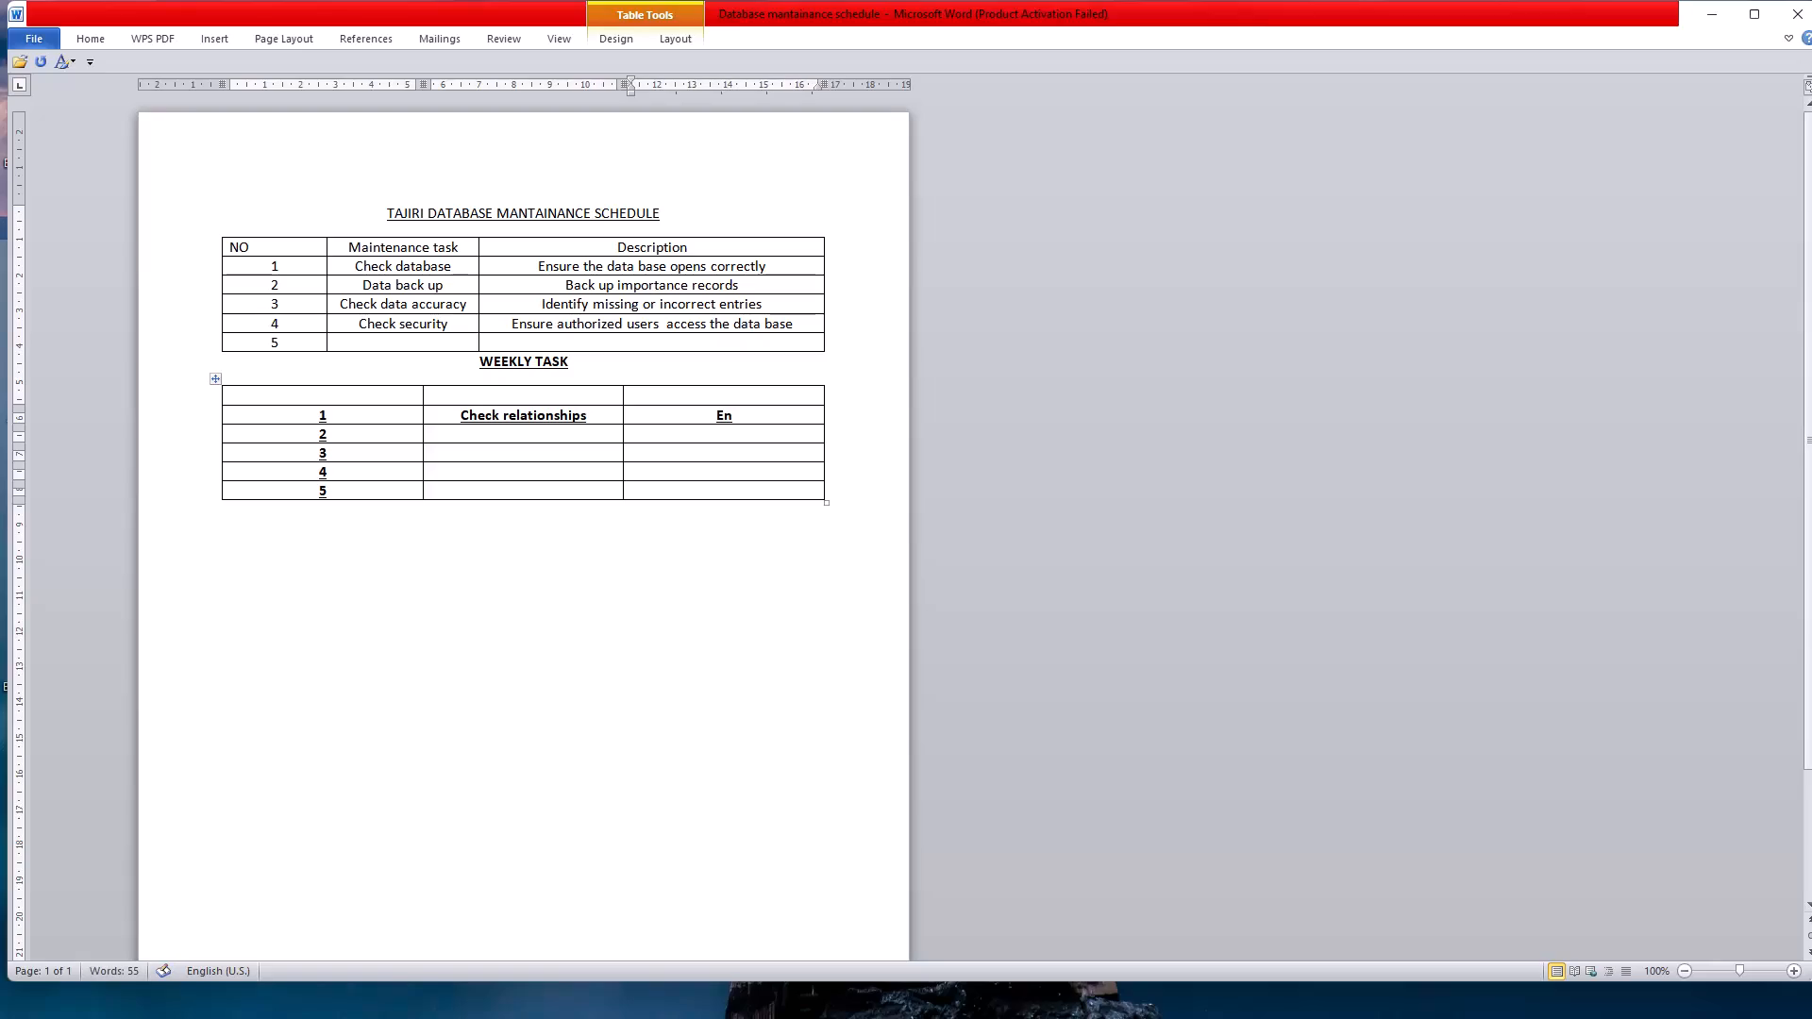
Continue the "Check relationships" description in the WEEKLY TASK table so that it reads "Ensure tables are pro".
{"action": "type", "text": "surw"}
{"action": "key", "text": "BackSpace"}
{"action": "key", "text": "e"}
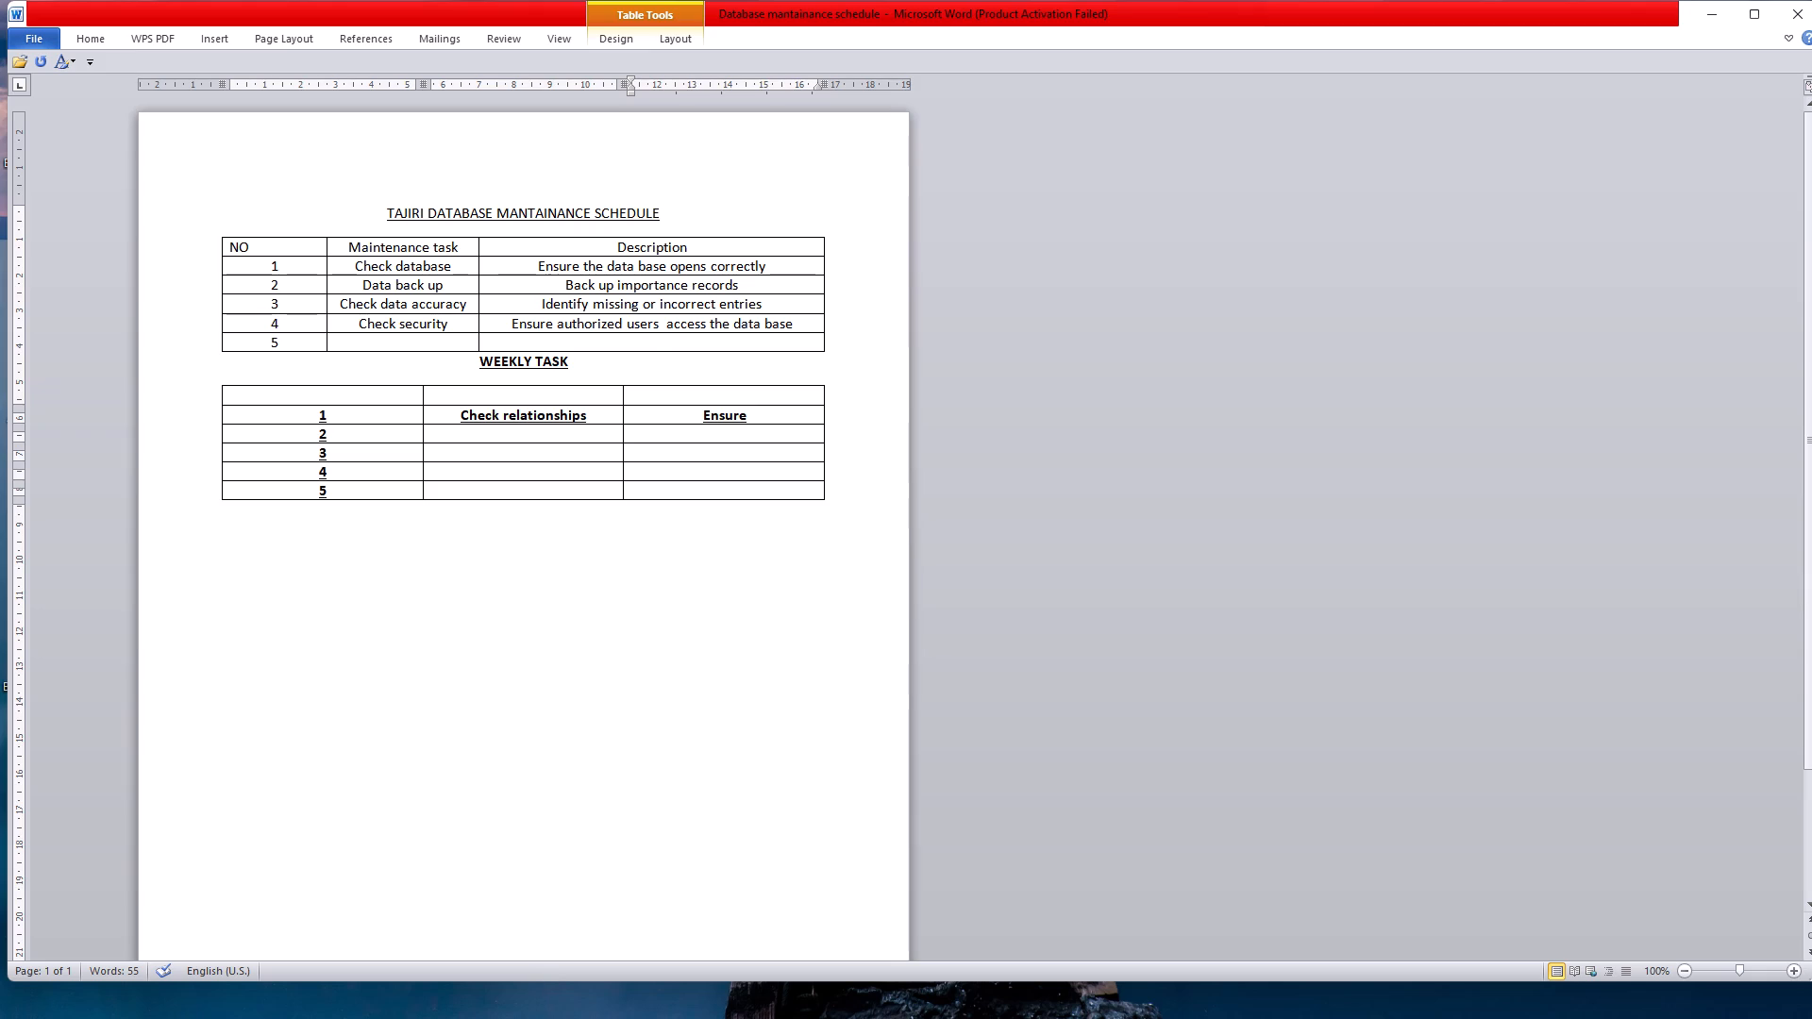
{"action": "key", "text": "space"}
{"action": "type", "text": "tables a"}
{"action": "type", "text": "re"}
{"action": "key", "text": "space"}
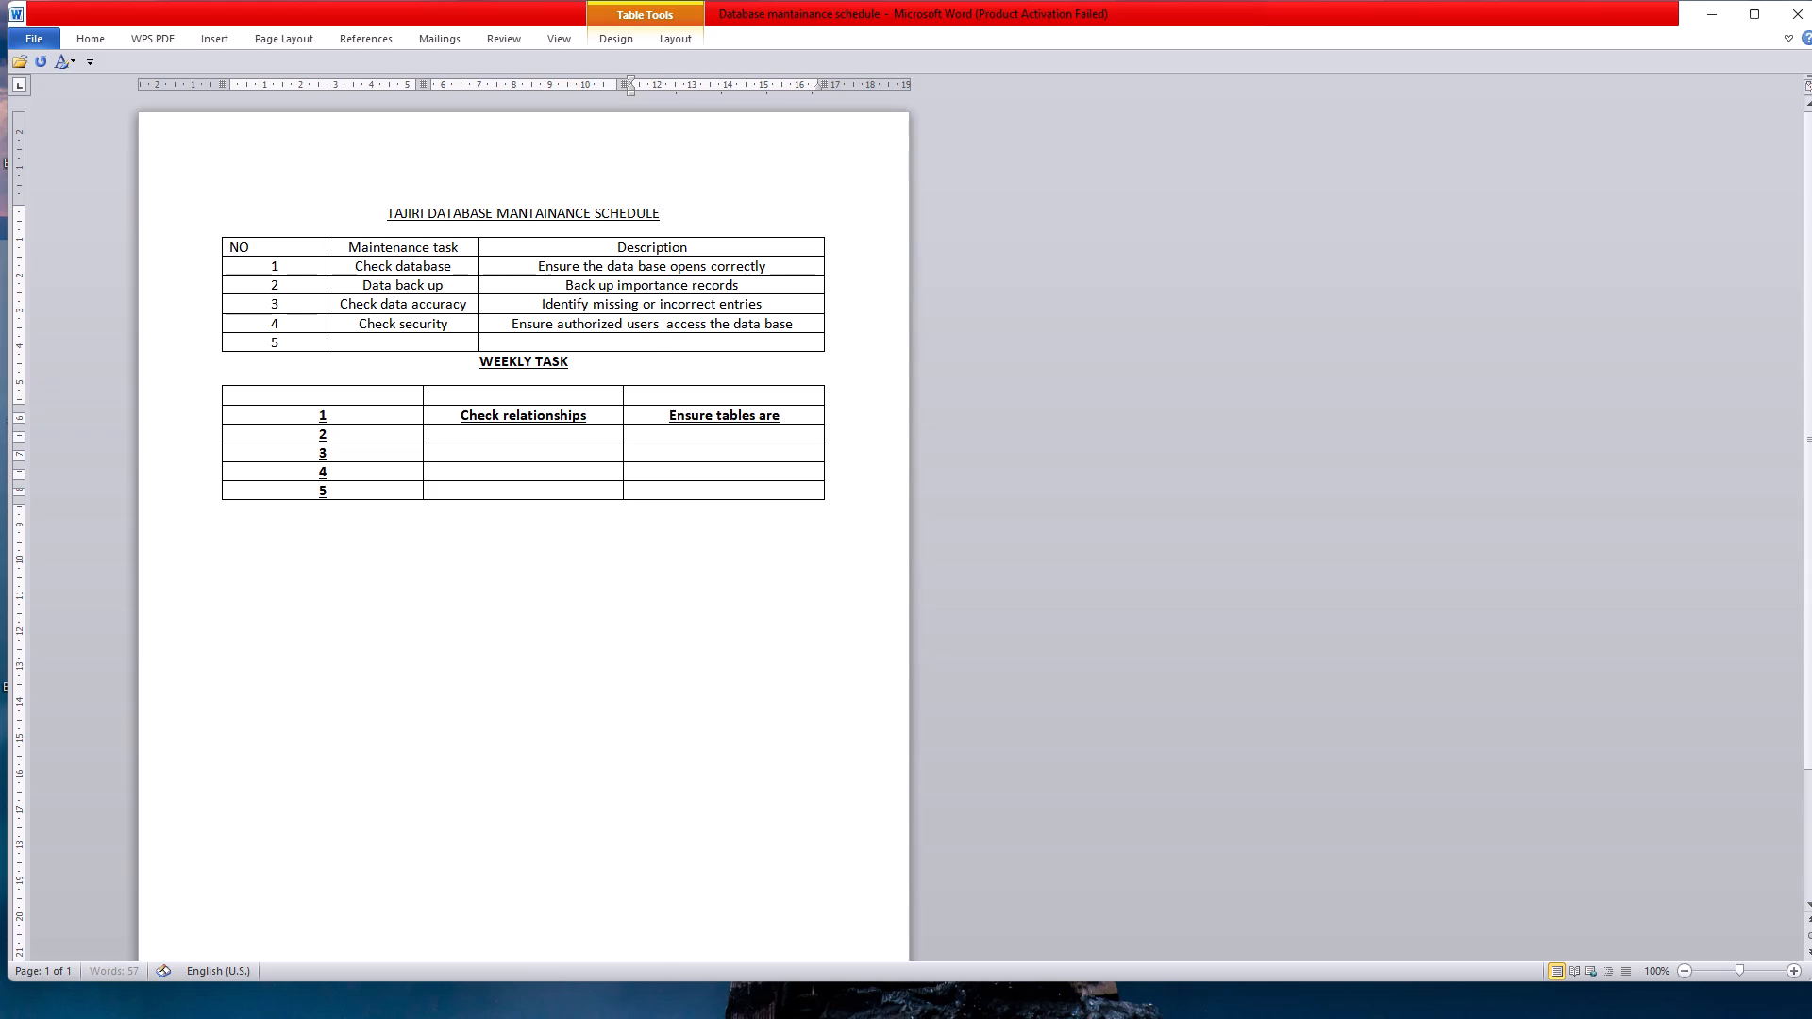
{"action": "key", "text": "p"}
{"action": "type", "text": "ro"}
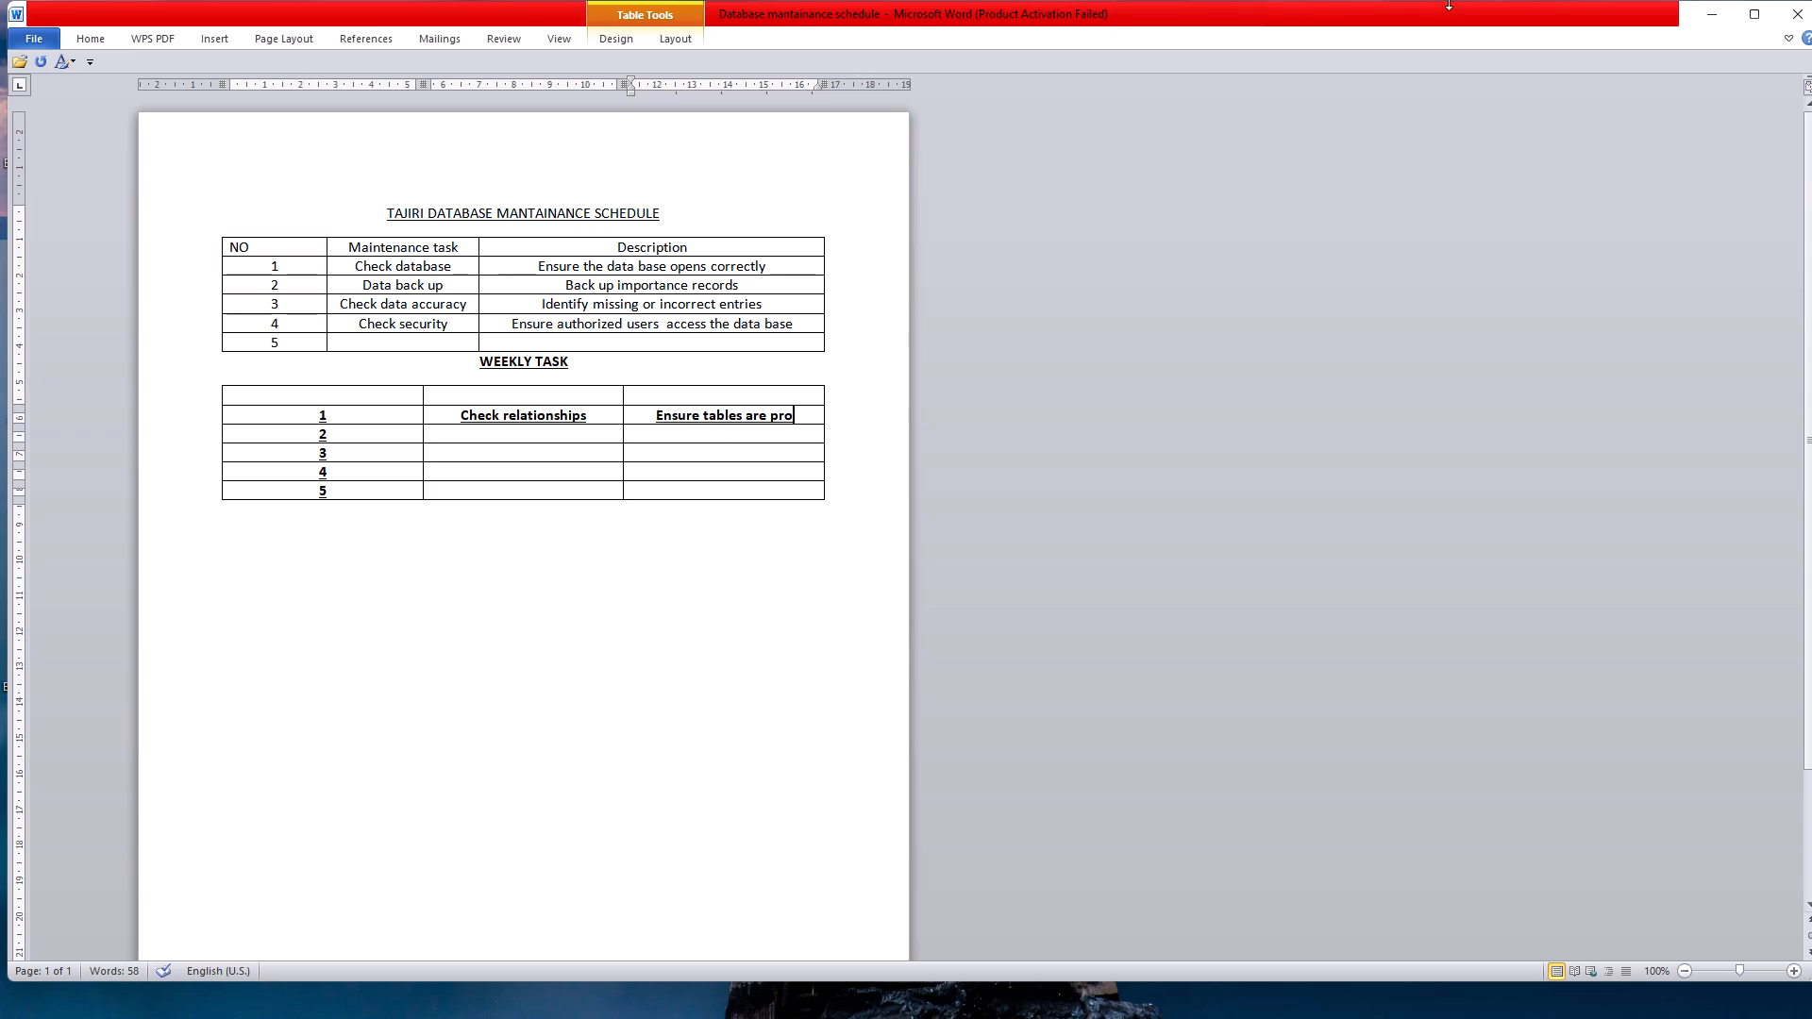
Minimize the document window and open the Kuro application from the desktop.
{"action": "left_click", "coordinate": [1712, 15]}
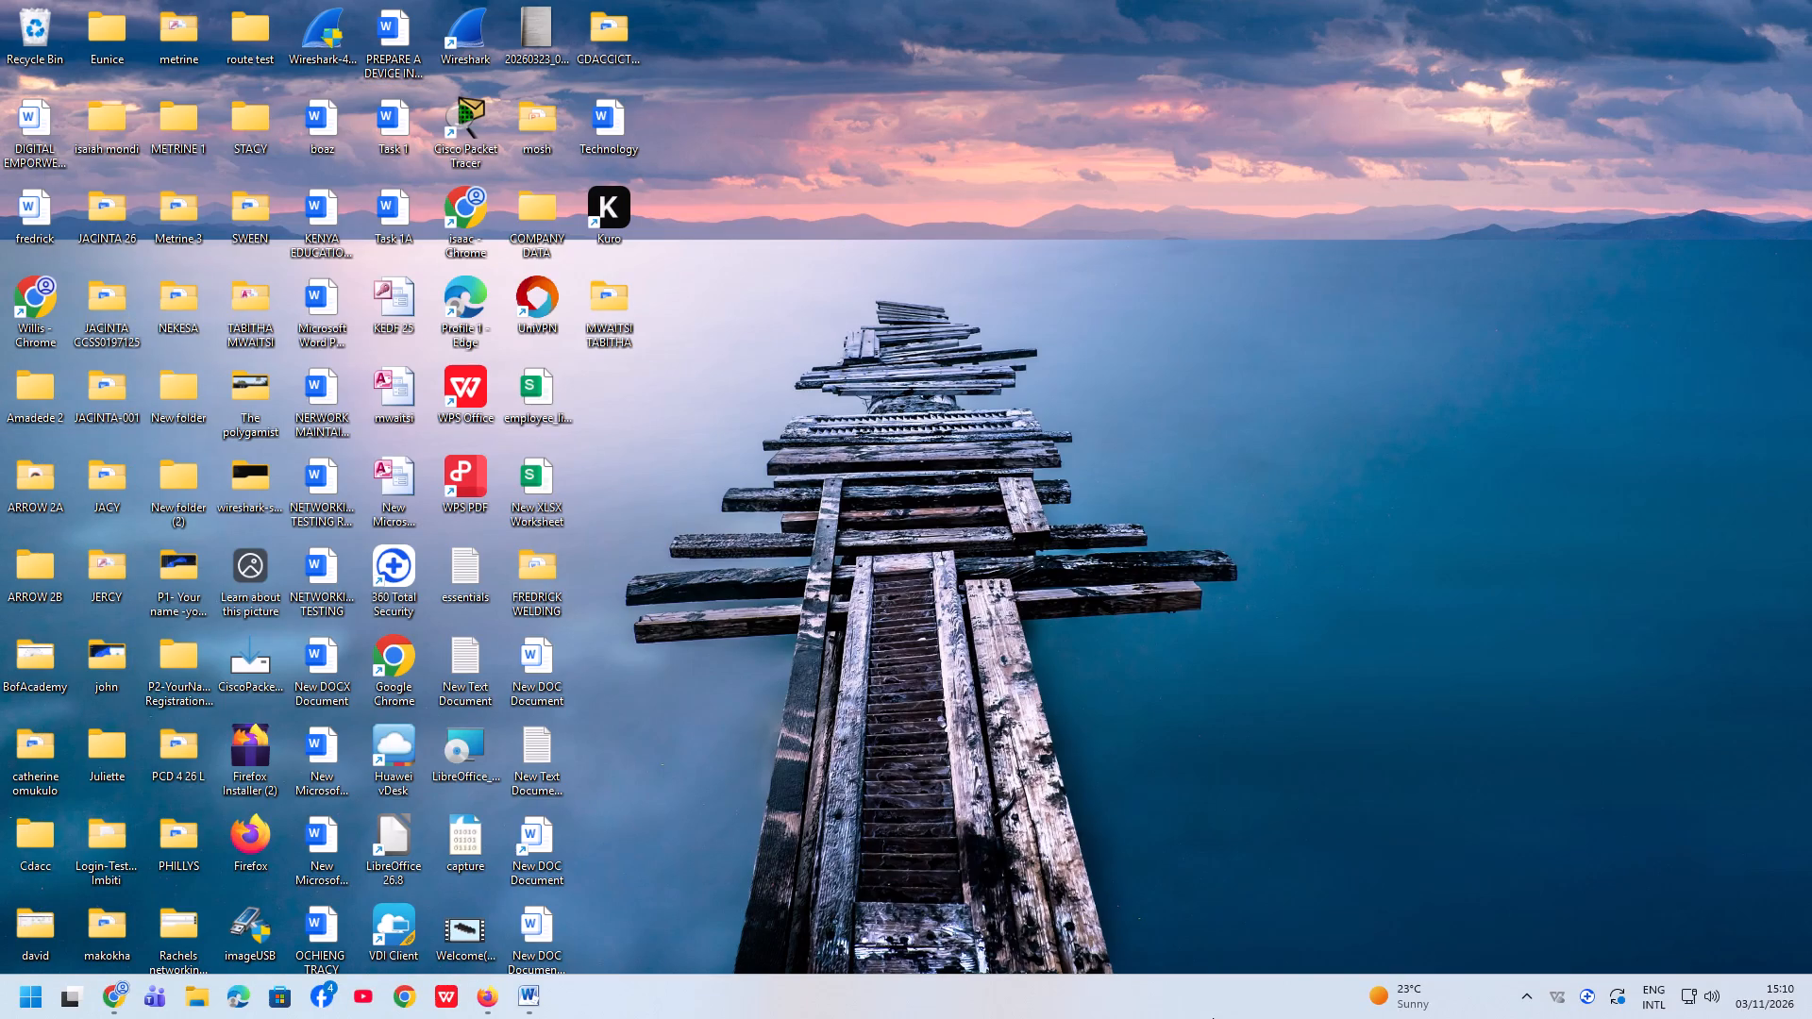
{"action": "double_click", "coordinate": [601, 201]}
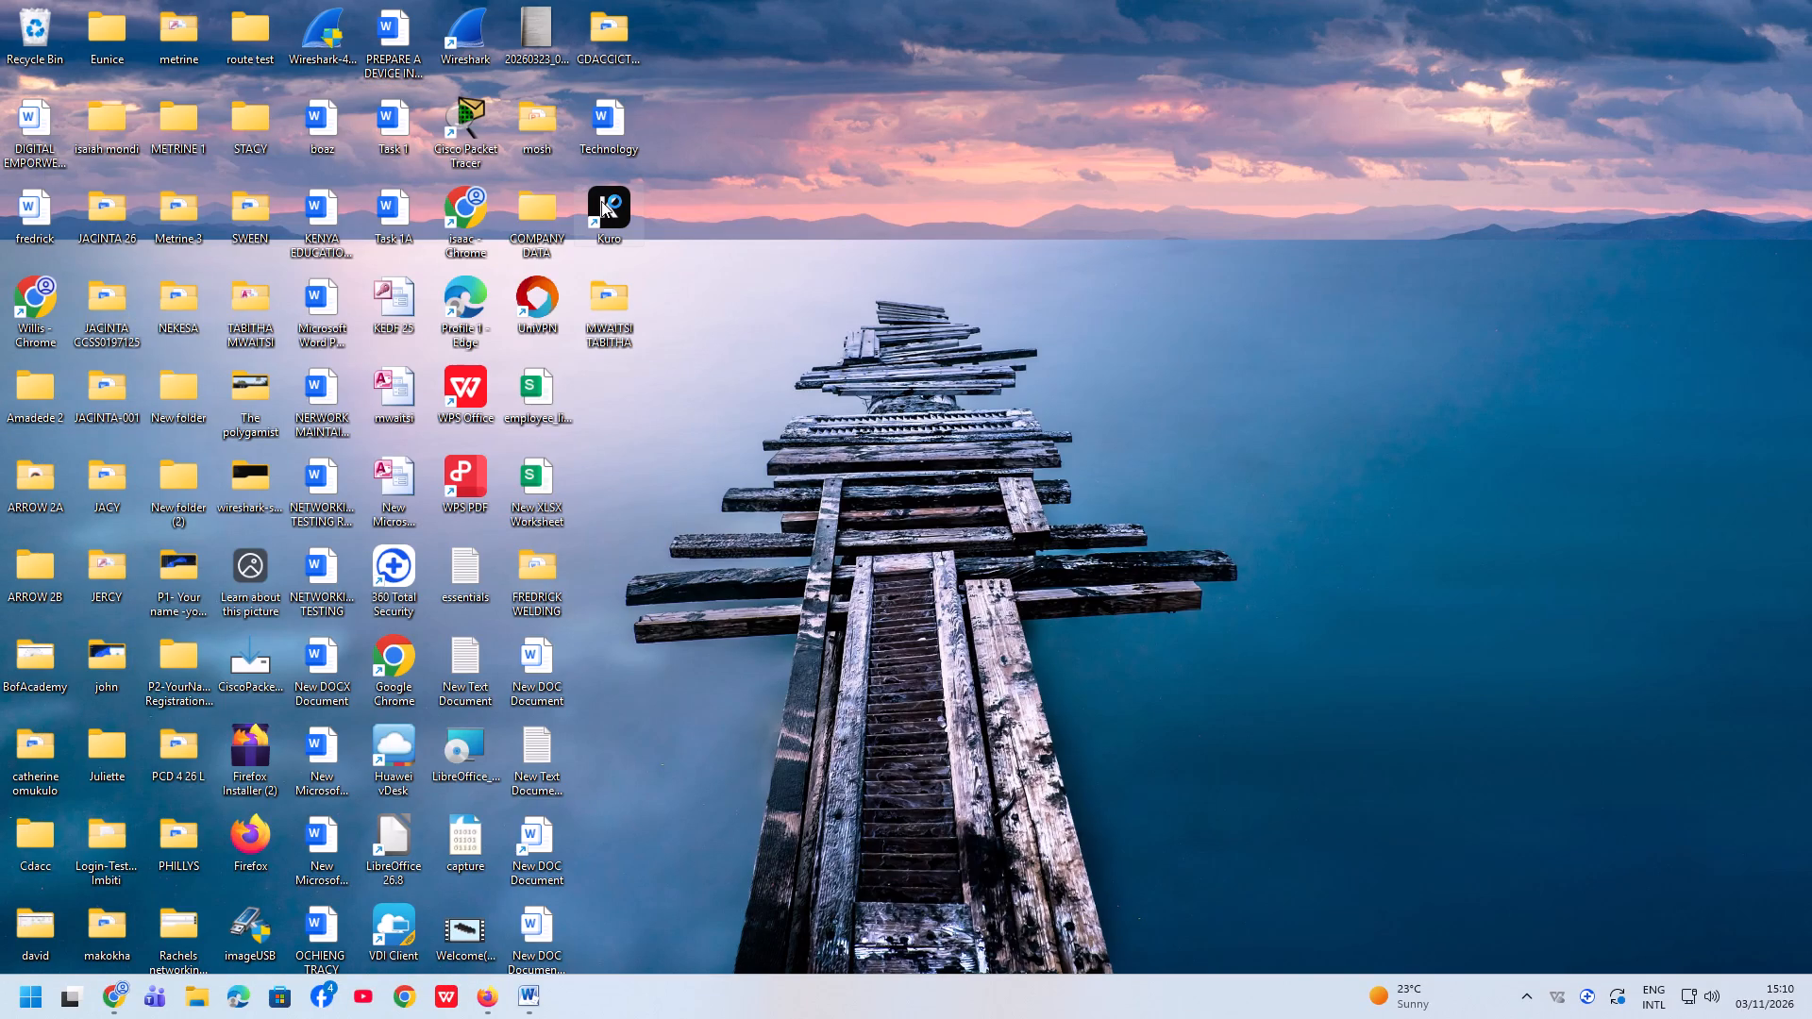